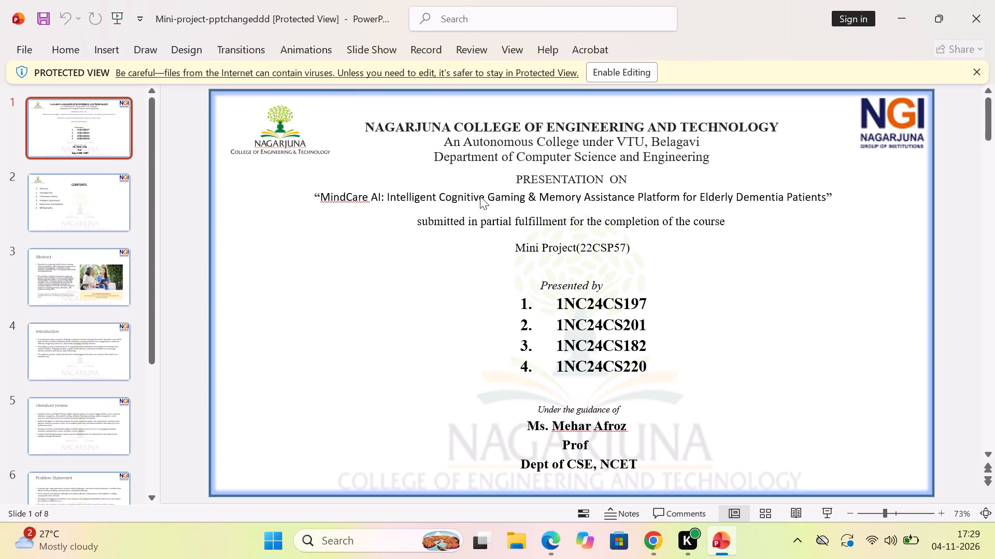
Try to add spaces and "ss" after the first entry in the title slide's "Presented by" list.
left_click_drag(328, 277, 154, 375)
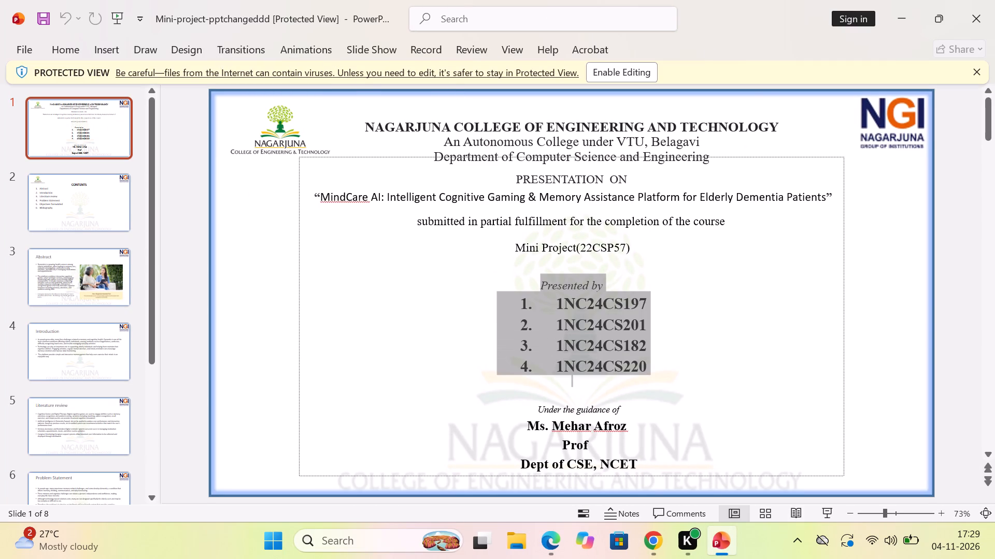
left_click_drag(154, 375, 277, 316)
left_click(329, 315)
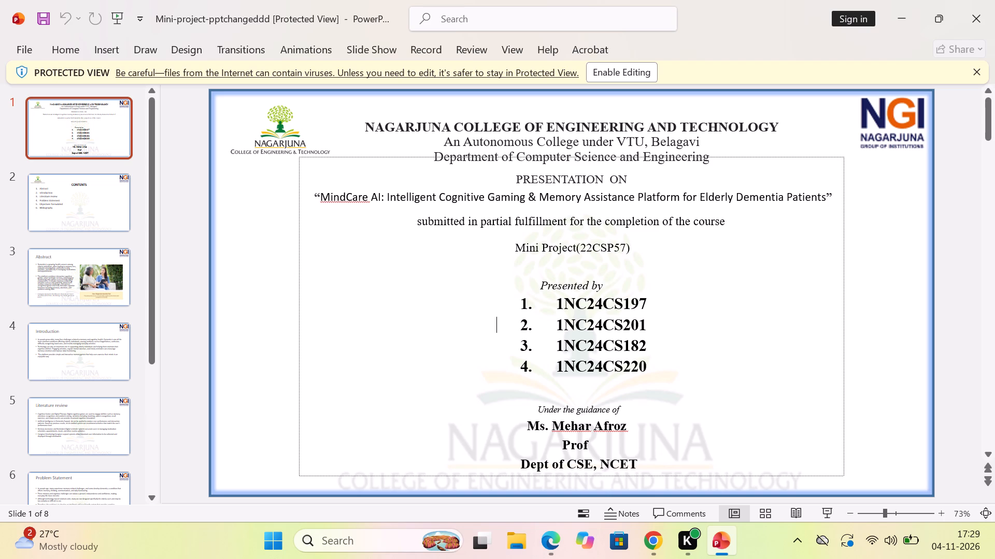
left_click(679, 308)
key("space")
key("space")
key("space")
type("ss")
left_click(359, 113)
Enable editing for the protected Mini-project-pptchangeddd presentation.
left_click(607, 77)
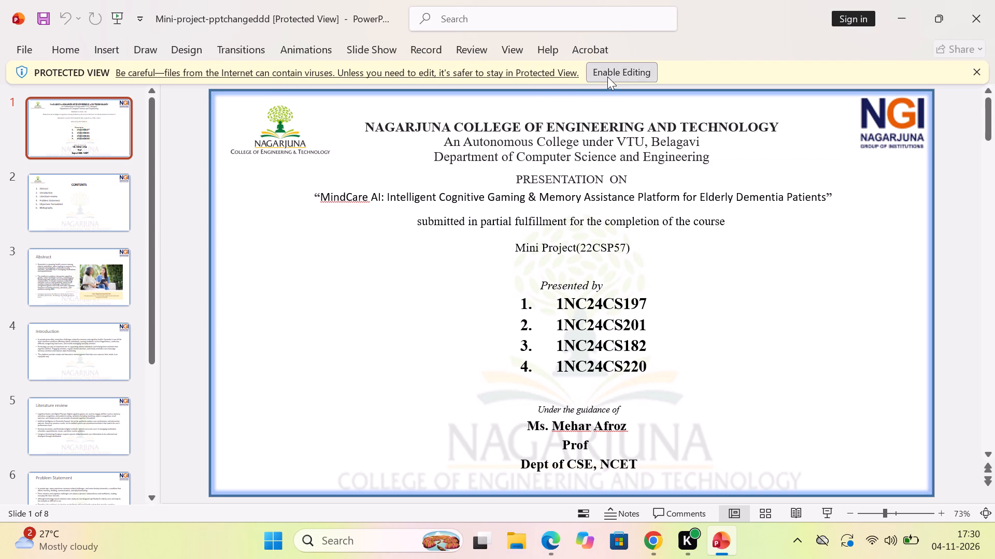
left_click_drag(607, 77, 580, 150)
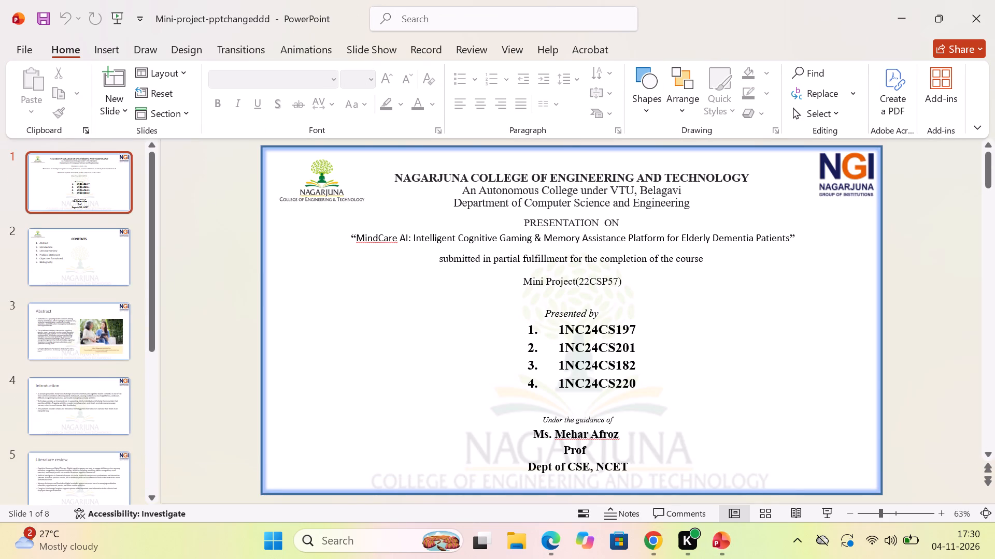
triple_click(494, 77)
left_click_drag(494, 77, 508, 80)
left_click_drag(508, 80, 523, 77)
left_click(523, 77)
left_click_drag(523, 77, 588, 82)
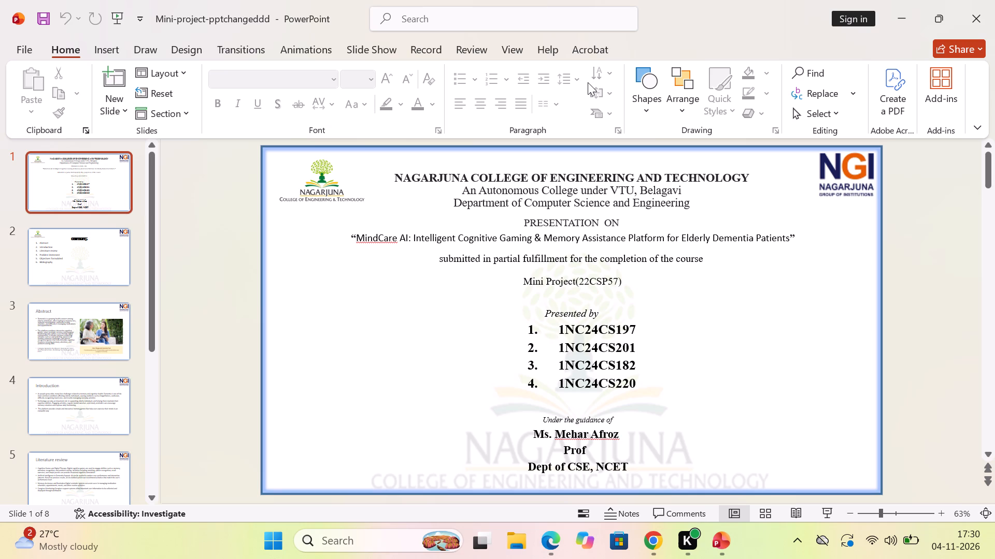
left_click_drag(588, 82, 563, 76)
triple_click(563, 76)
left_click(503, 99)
Add the name SHIVAMANI in capitals after the first presenter's student number on the title slide.
left_click(656, 334)
key("space")
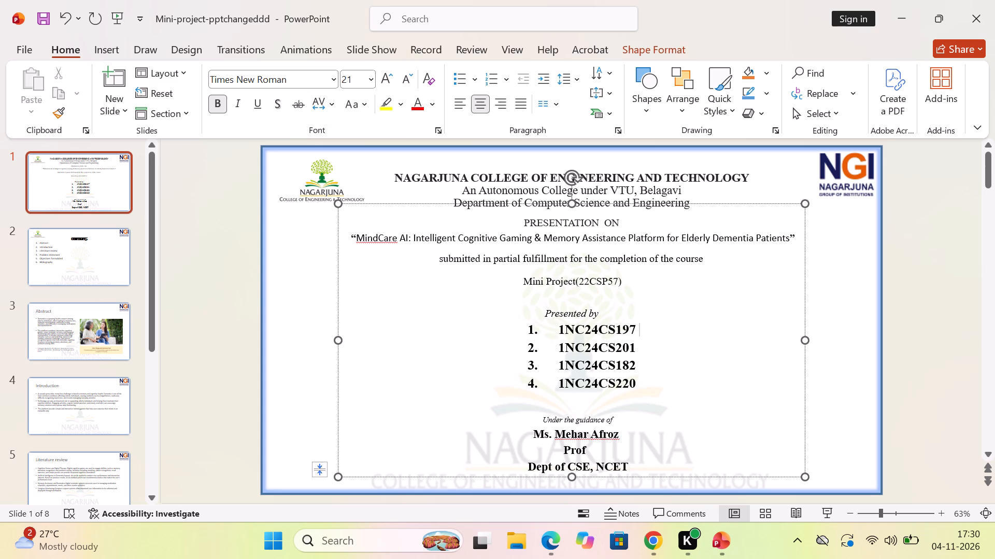
key("s")
key("BackSpace")
key("s")
type("hi")
key("BackSpace")
key("BackSpace")
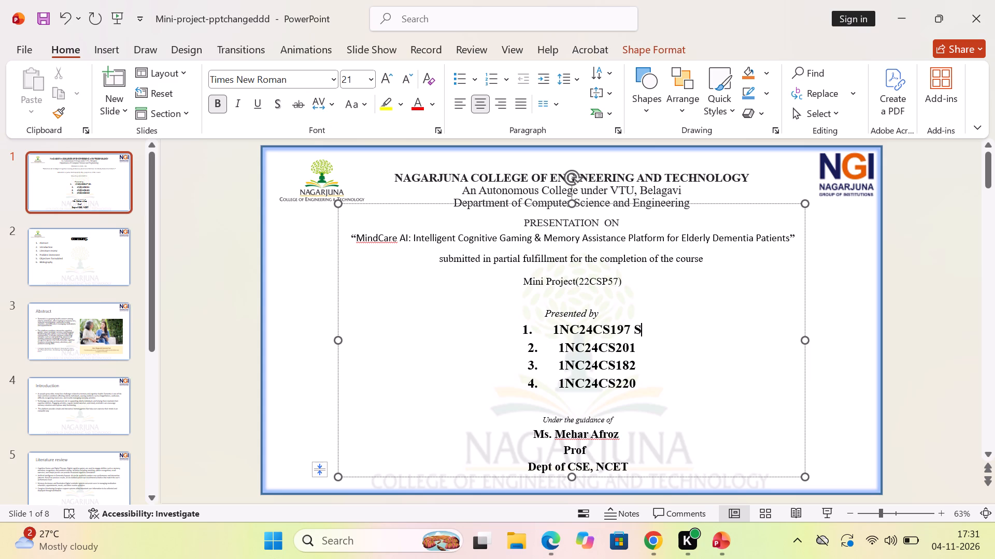
type("HI")
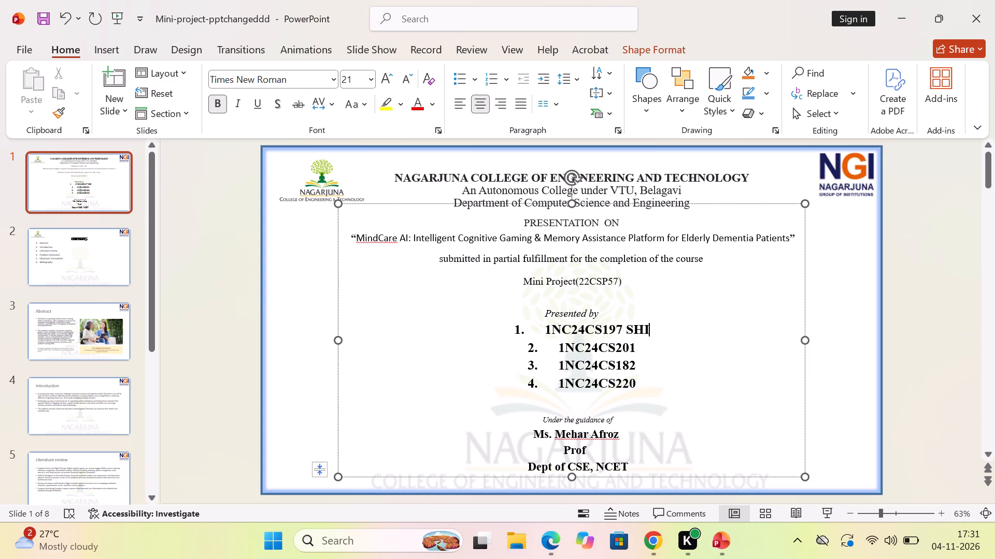
type("VA")
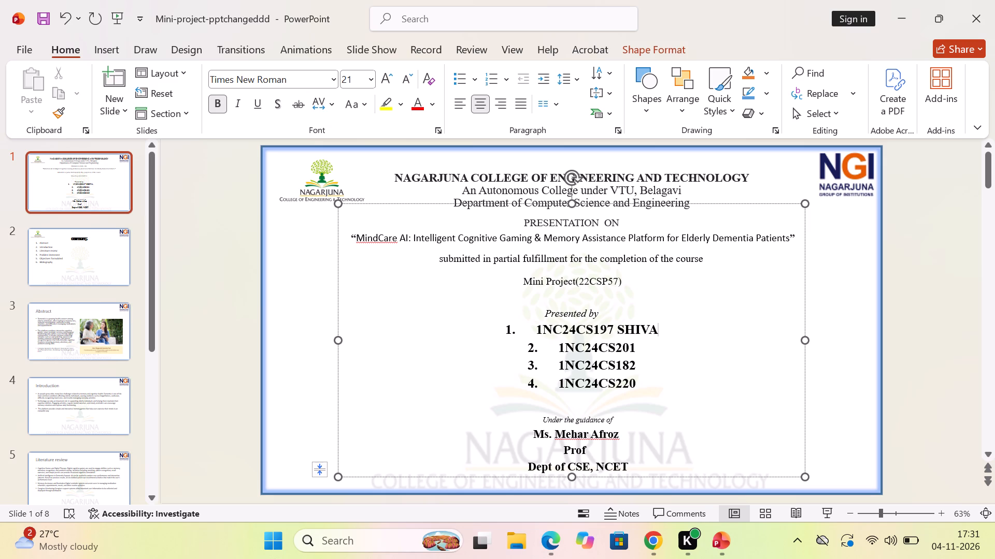
type("MANI")
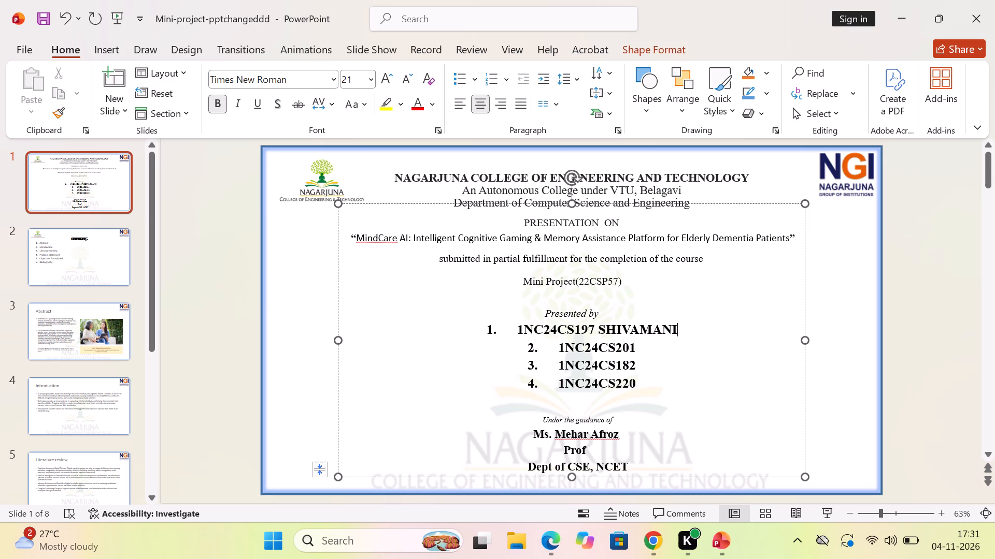
Add the name SHUBHA after the second presenter's student number, leaving no blank line before the third entry.
left_click(656, 351)
key("space")
key("space")
key("BackSpace")
type("SHUBHA")
key("Return")
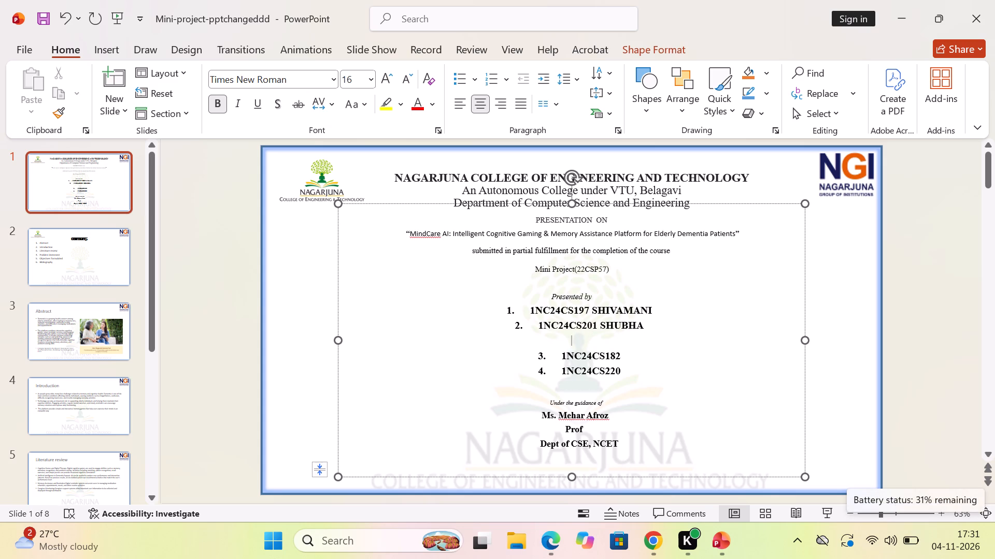
left_click(633, 357)
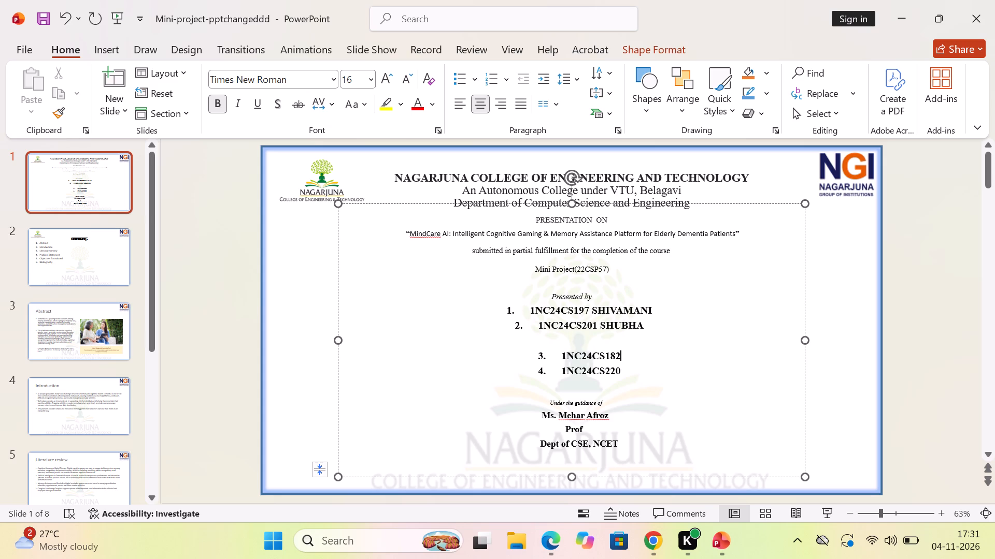
left_click(615, 343)
key("BackSpace")
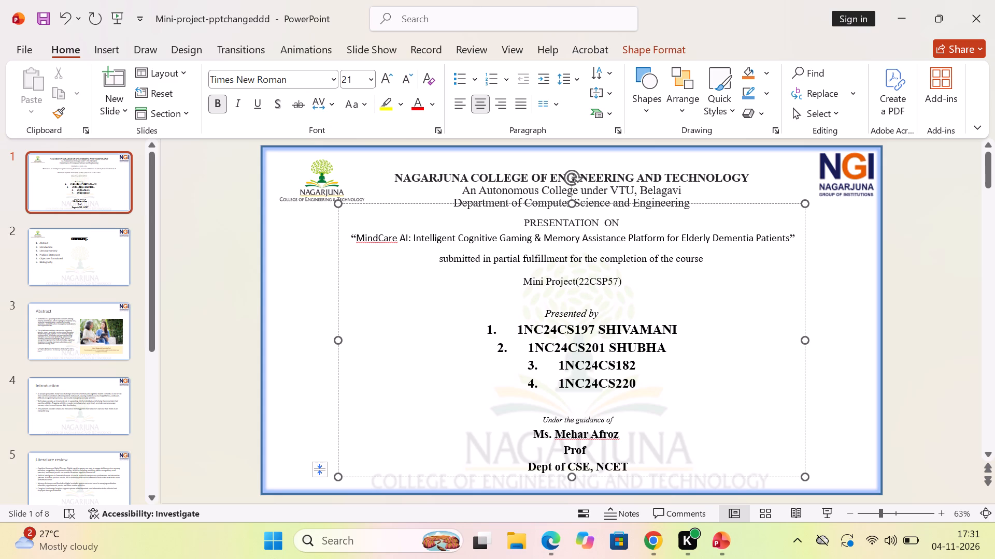
Add the name SANDEEP after the third presenter's student number on the title slide.
left_click(644, 368)
key("space")
type("SANDEE")
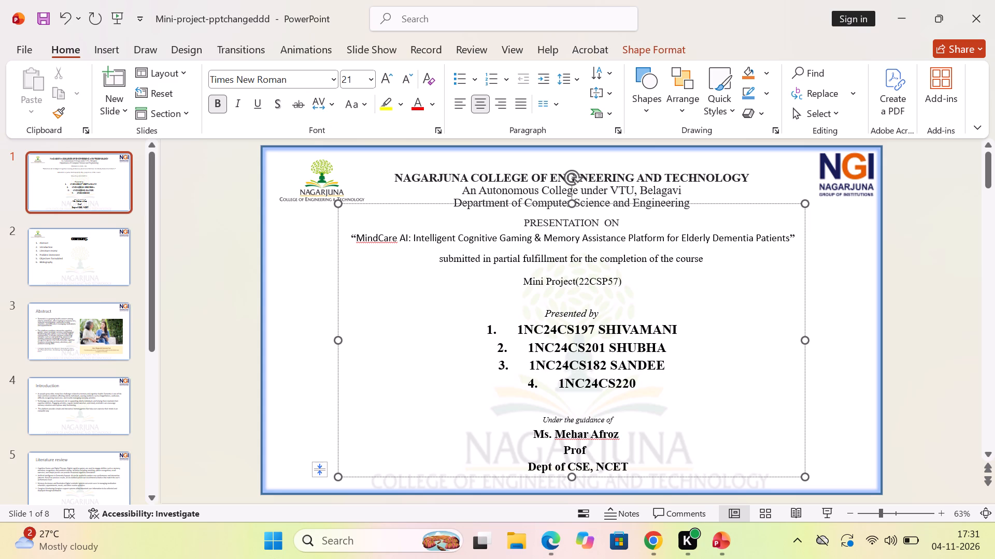
key("p")
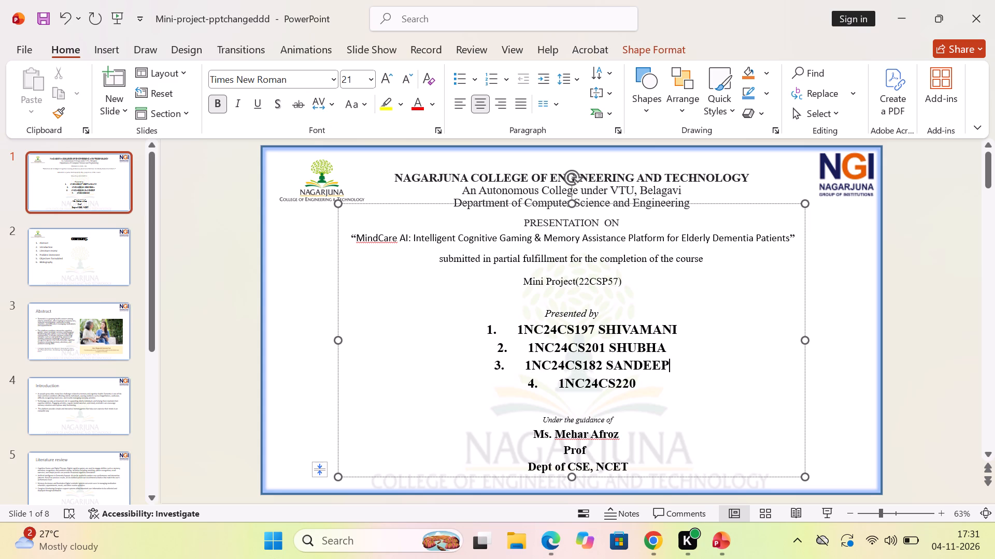
Add the name VARSHITHA after the fourth presenter's student number, separated by a single space.
left_click(662, 385)
key("space")
key("space")
key("BackSpace")
type("VARS")
type("HITH")
key("a")
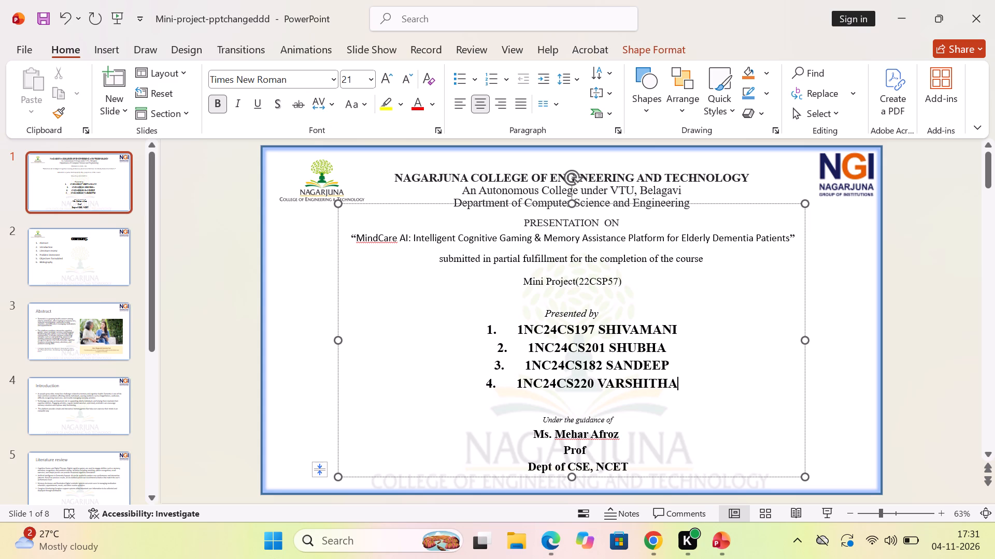
Delete the extra leading spaces before the second and third presenter entries so their list numbers line up.
left_click(496, 349)
key("BackSpace")
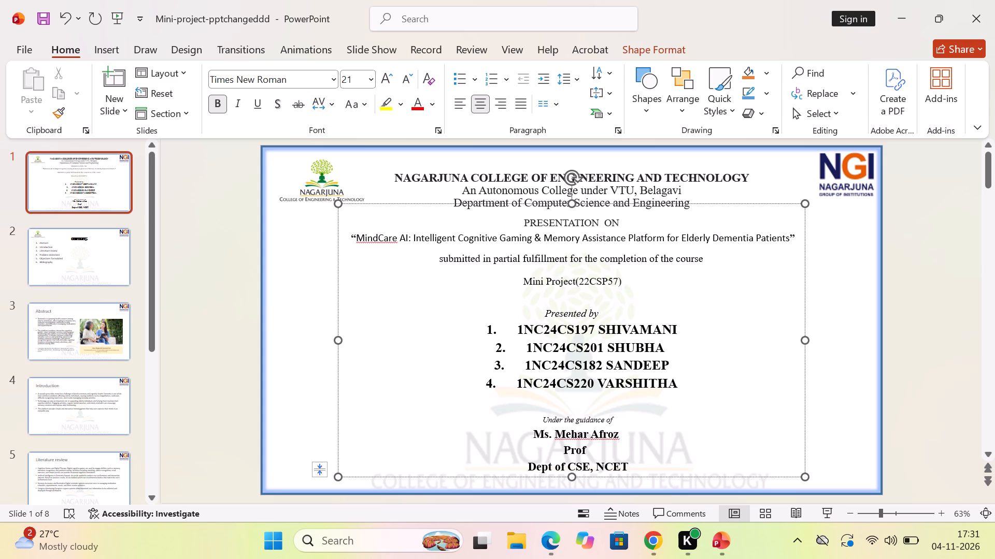
key("BackSpace")
key("BackSpace")
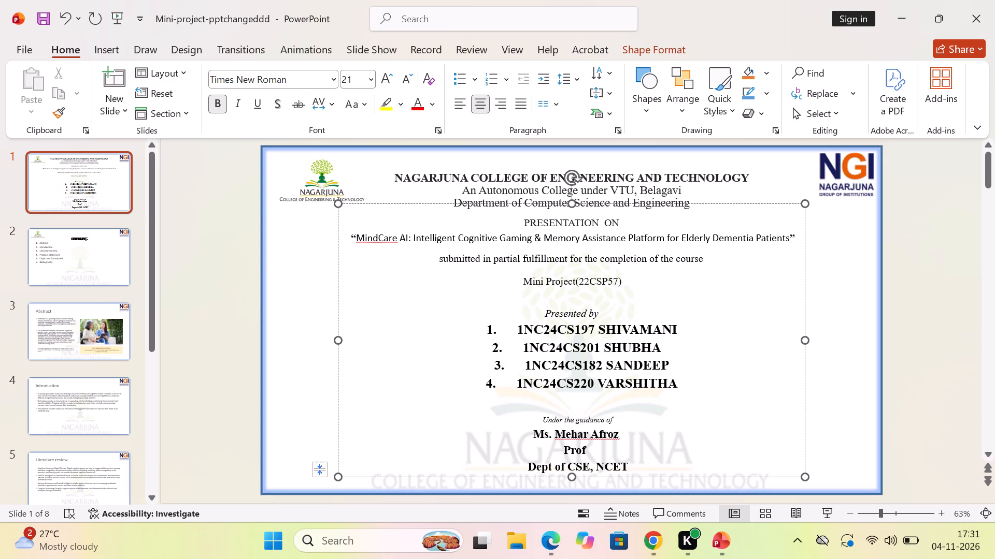
key("BackSpace")
key("BackSpace")
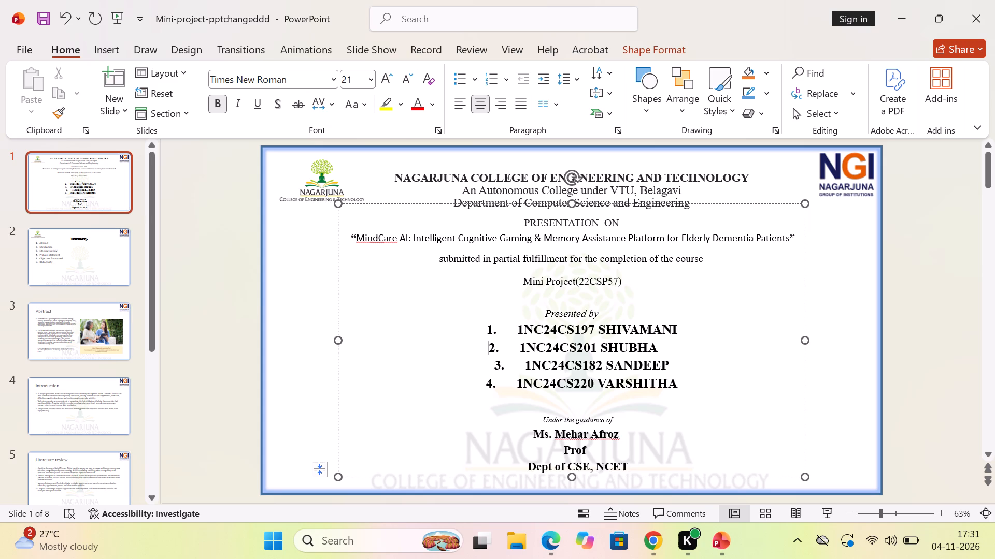
left_click(494, 366)
key("BackSpace")
key("BackSpace")
key("BackSpace")
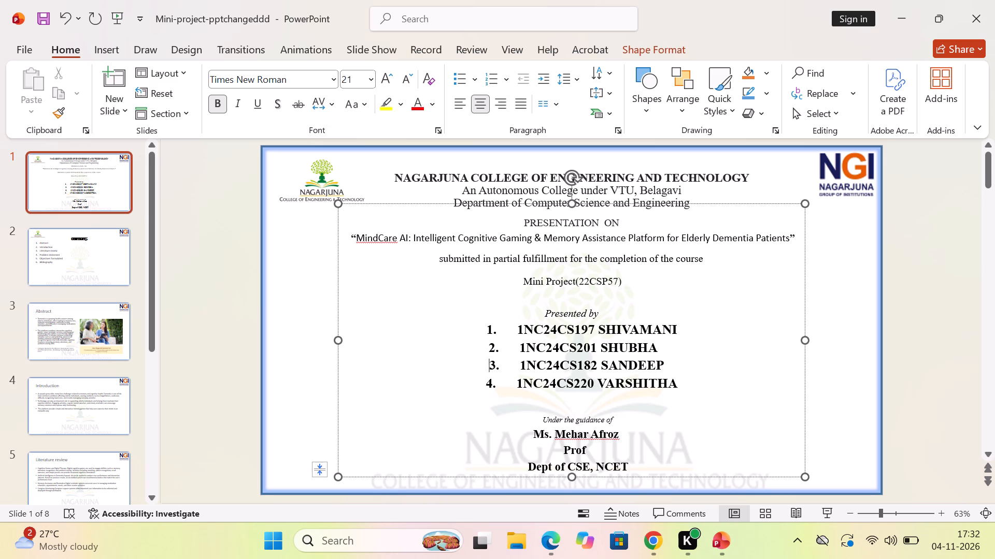
Add two leading spaces before the fourth presenter entry and one before the first to align all list numbers.
left_click(485, 383)
key("space")
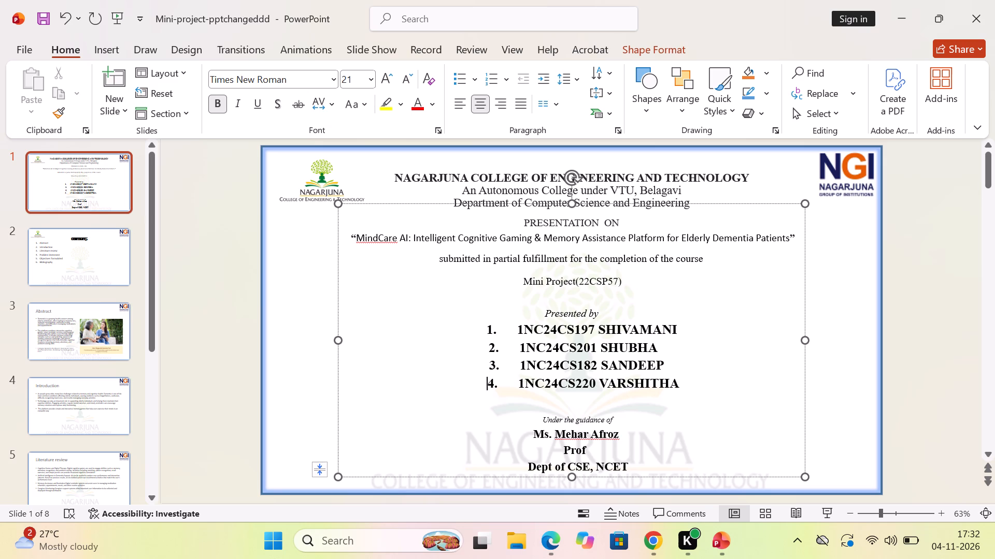
key("space")
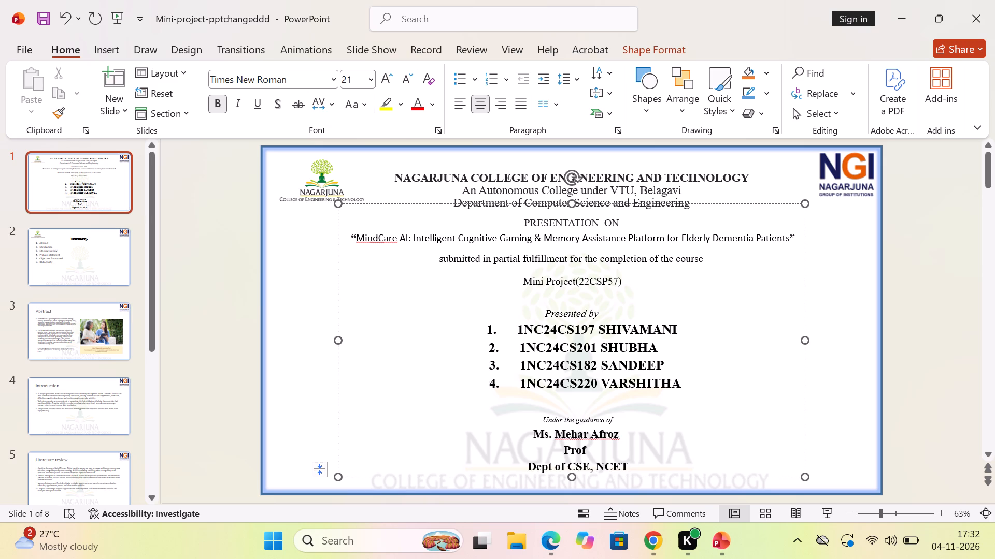
left_click(488, 328)
key("space")
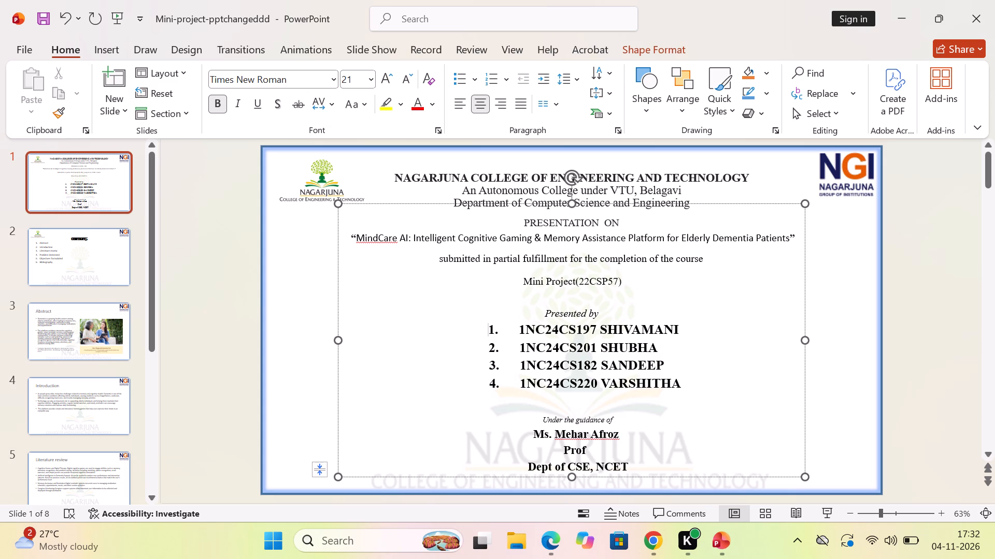
left_click(834, 389)
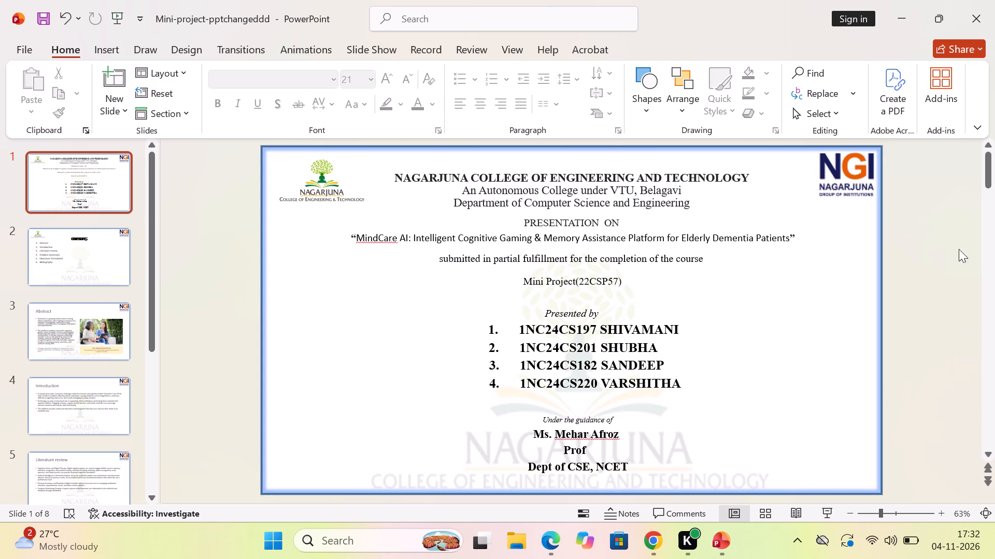
Look through the Contents, Literature review and Introduction slides, ending on the Abstract slide.
left_click(987, 203)
left_click(987, 203)
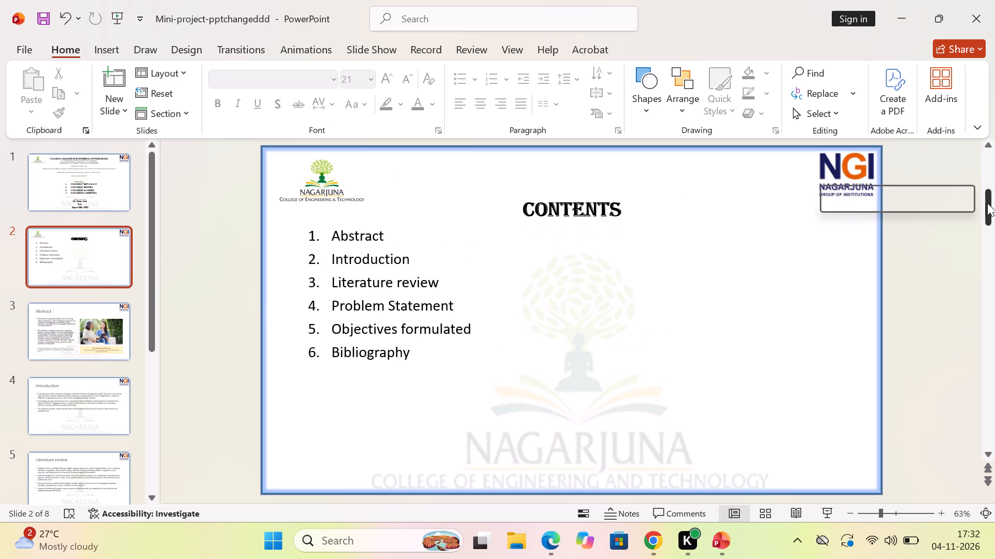
left_click_drag(987, 203, 990, 286)
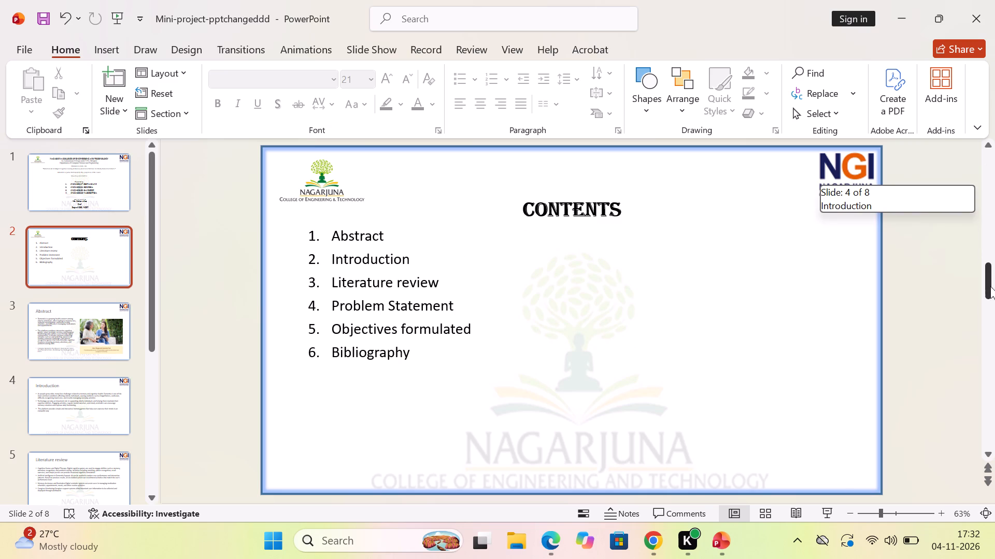
left_click_drag(990, 286, 989, 309)
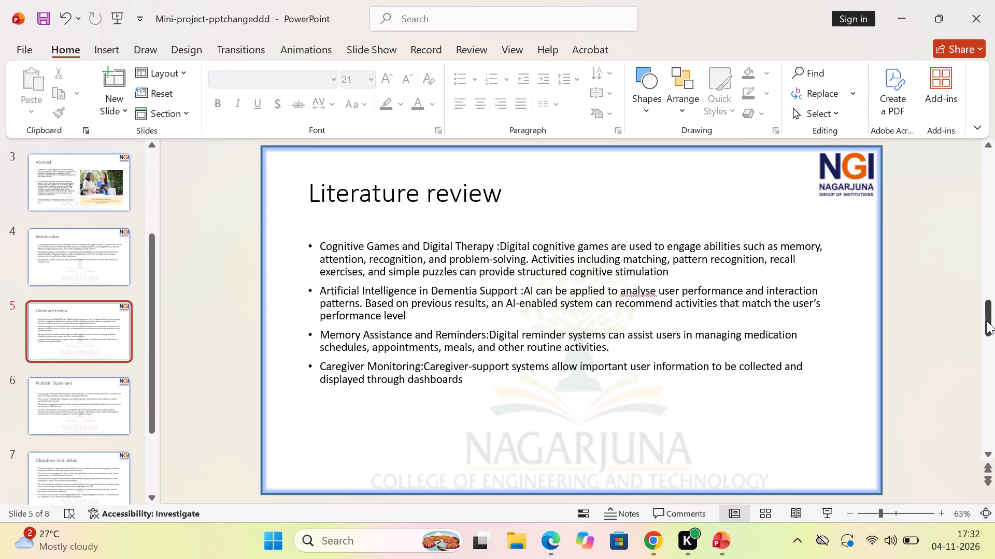
left_click(984, 292)
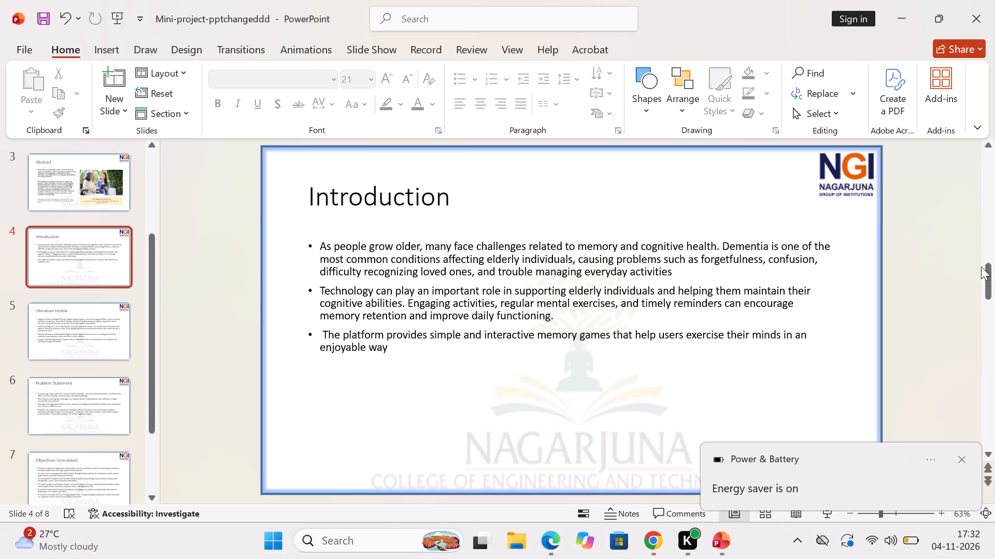
left_click(984, 248)
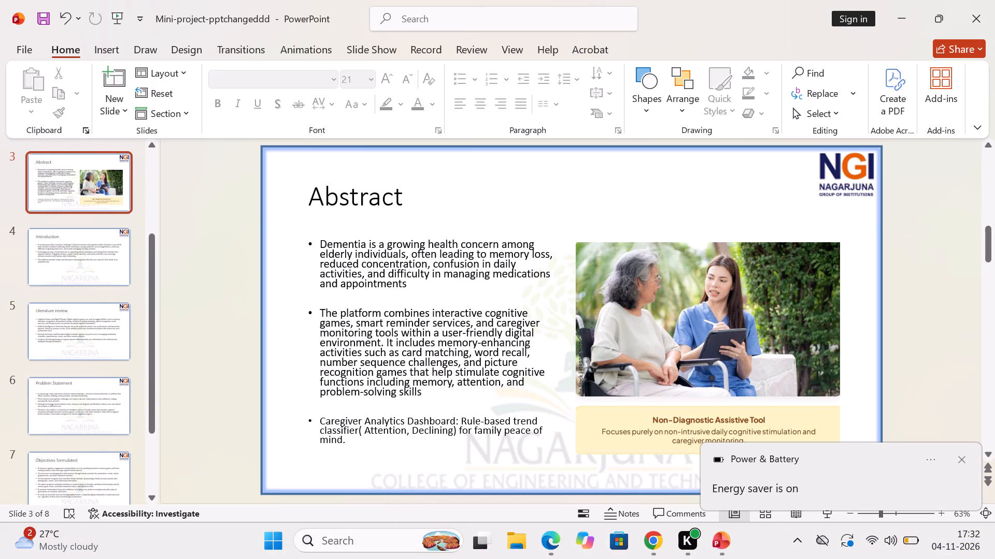
Remove the bullet and the blank line before the Abstract paragraph starting "The platform combines".
left_click(320, 308)
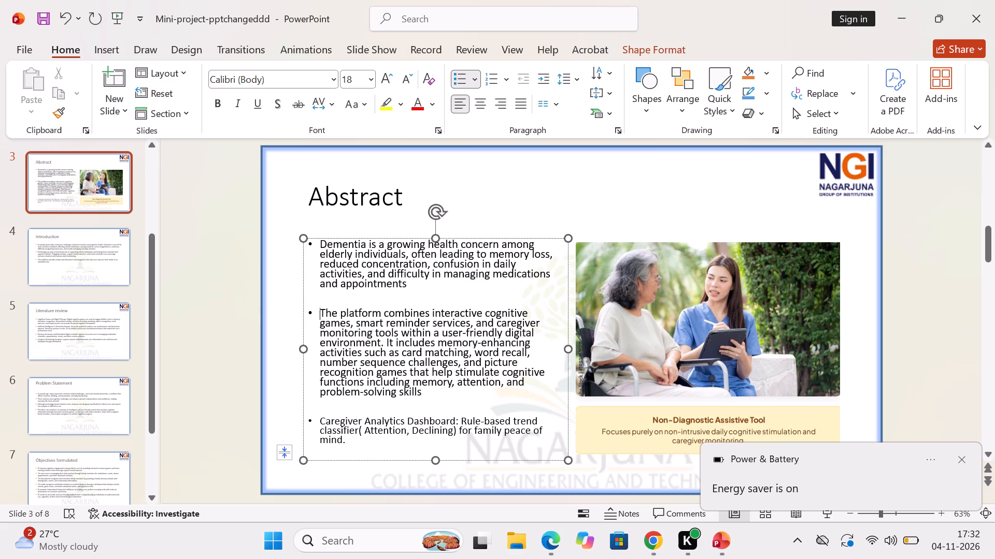
key("BackSpace")
key("BackSpace")
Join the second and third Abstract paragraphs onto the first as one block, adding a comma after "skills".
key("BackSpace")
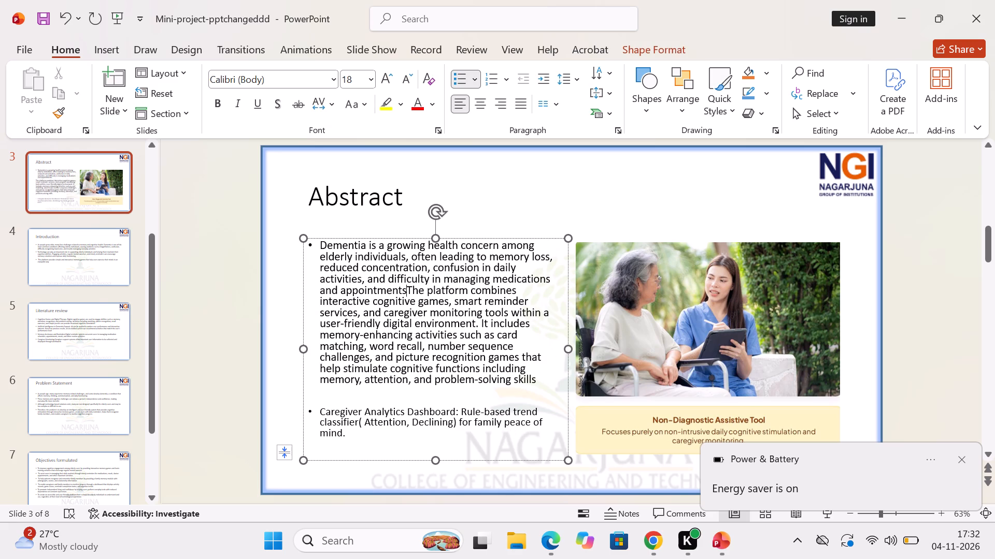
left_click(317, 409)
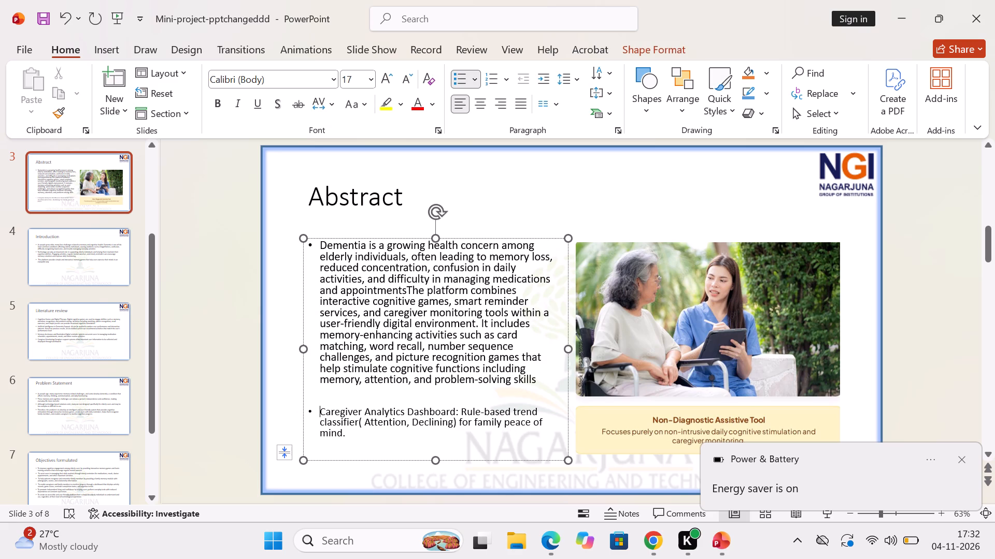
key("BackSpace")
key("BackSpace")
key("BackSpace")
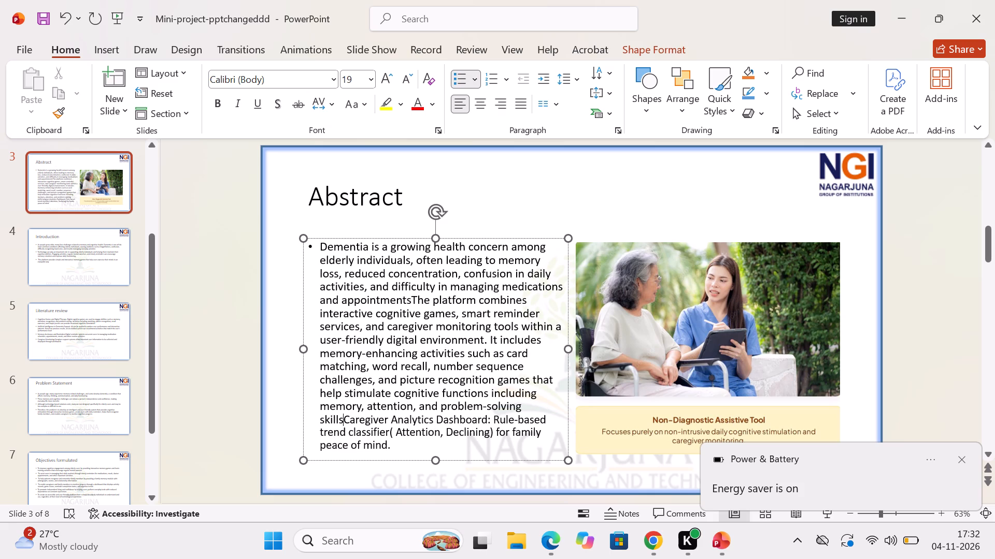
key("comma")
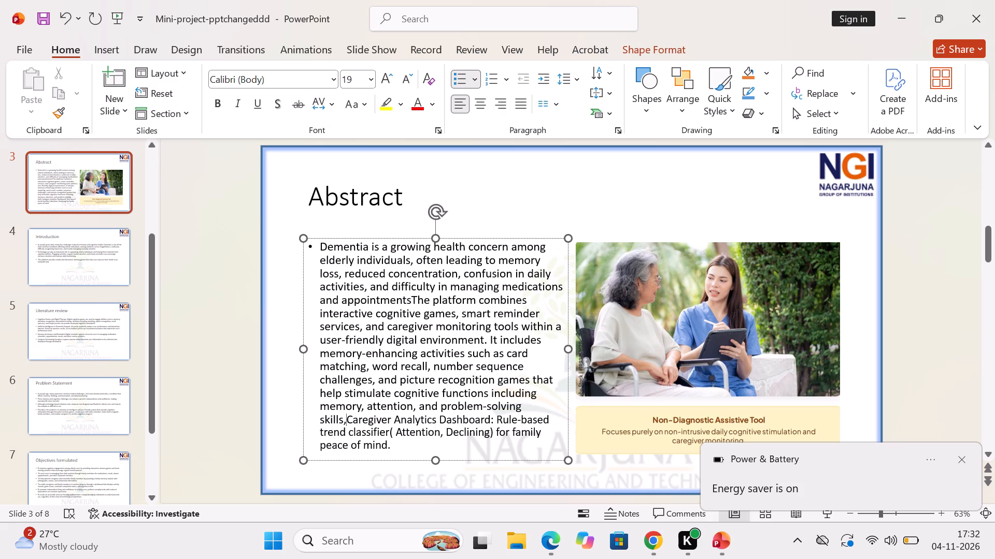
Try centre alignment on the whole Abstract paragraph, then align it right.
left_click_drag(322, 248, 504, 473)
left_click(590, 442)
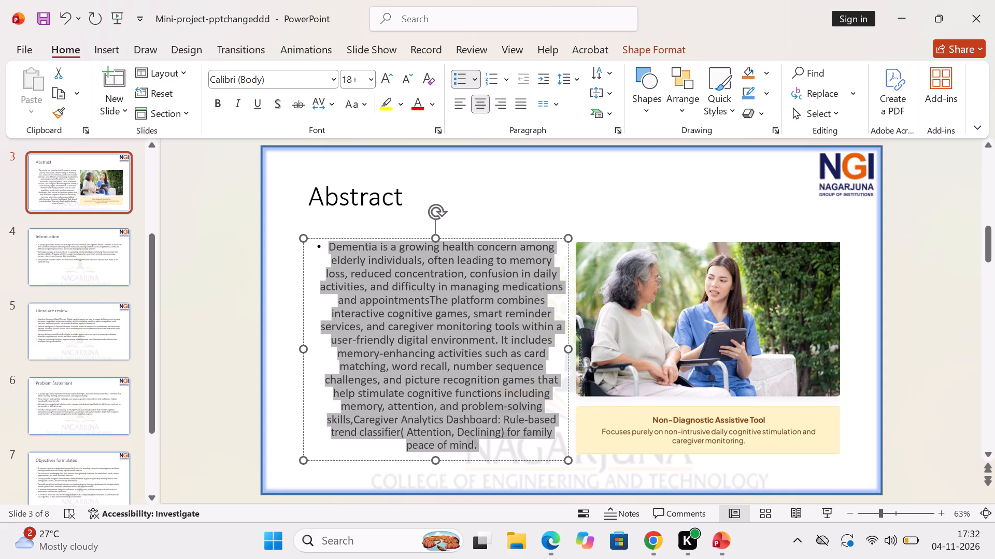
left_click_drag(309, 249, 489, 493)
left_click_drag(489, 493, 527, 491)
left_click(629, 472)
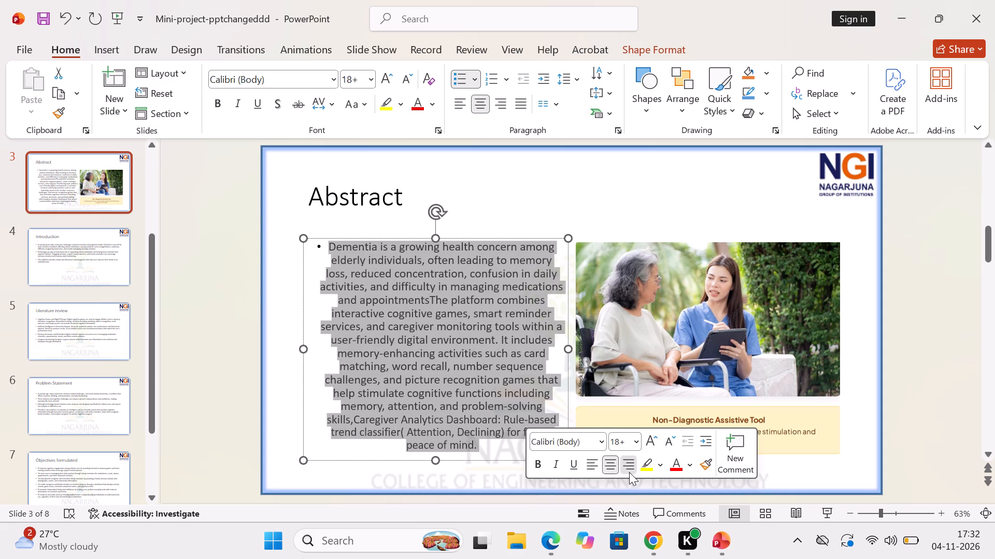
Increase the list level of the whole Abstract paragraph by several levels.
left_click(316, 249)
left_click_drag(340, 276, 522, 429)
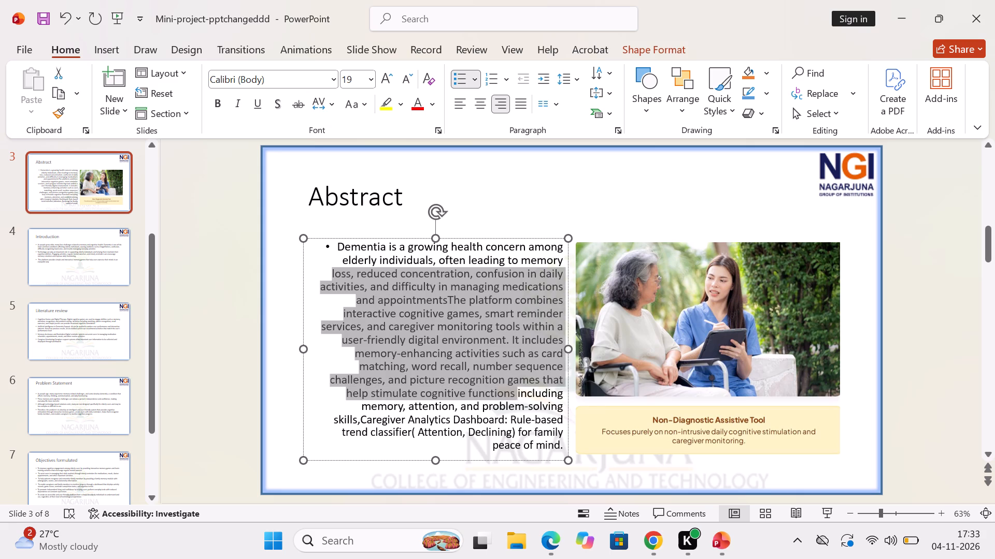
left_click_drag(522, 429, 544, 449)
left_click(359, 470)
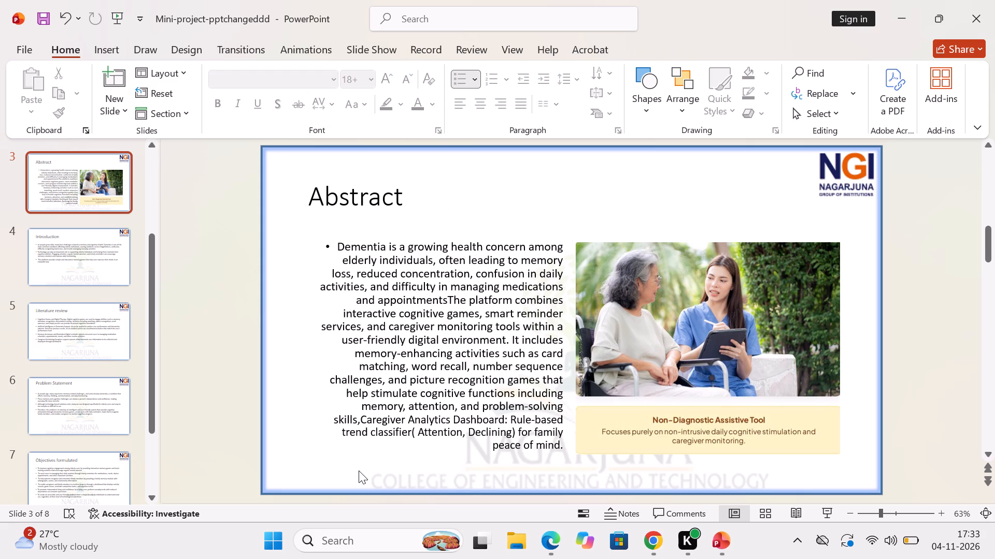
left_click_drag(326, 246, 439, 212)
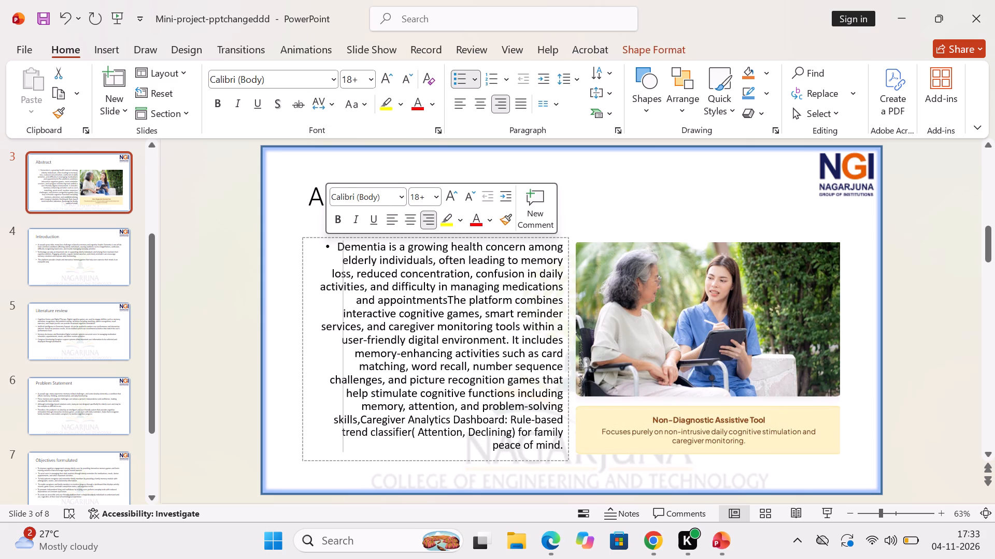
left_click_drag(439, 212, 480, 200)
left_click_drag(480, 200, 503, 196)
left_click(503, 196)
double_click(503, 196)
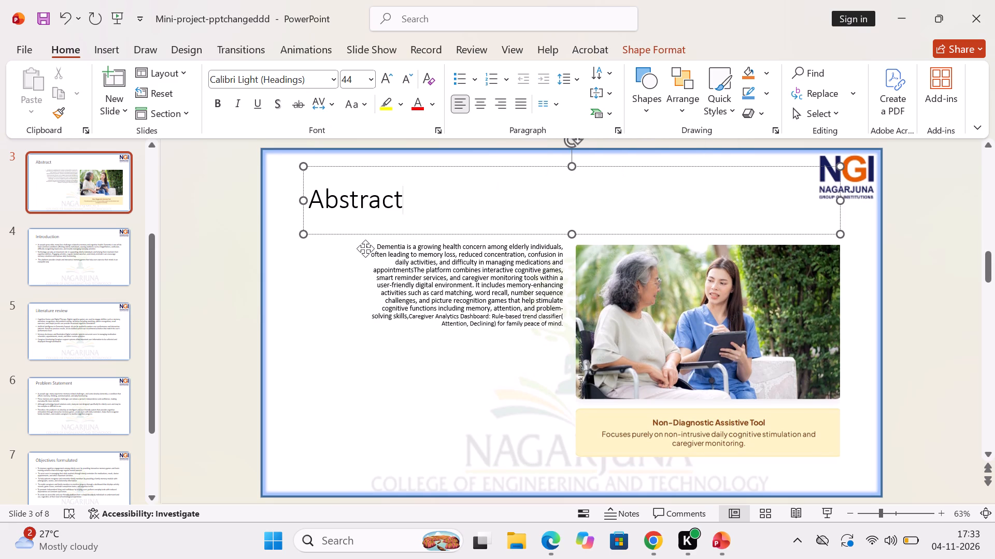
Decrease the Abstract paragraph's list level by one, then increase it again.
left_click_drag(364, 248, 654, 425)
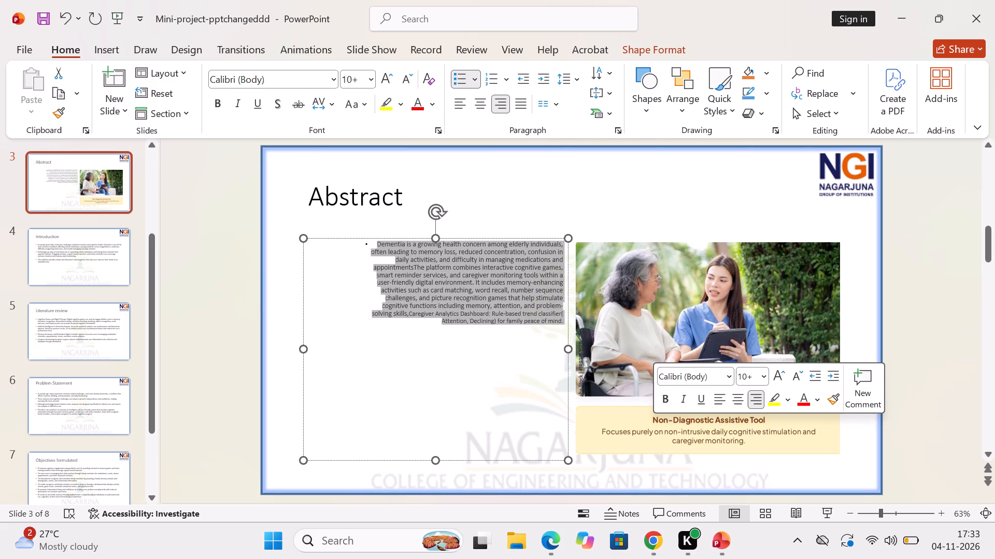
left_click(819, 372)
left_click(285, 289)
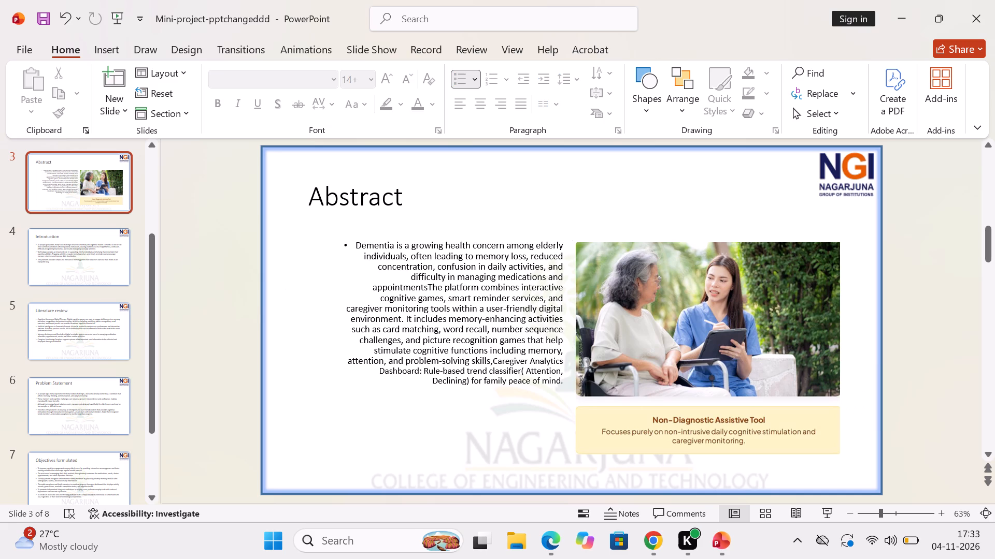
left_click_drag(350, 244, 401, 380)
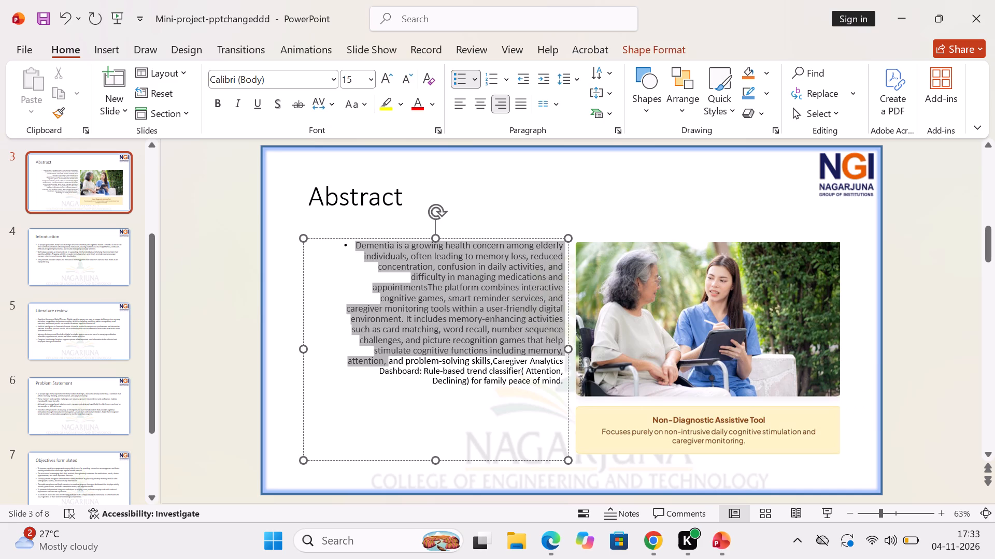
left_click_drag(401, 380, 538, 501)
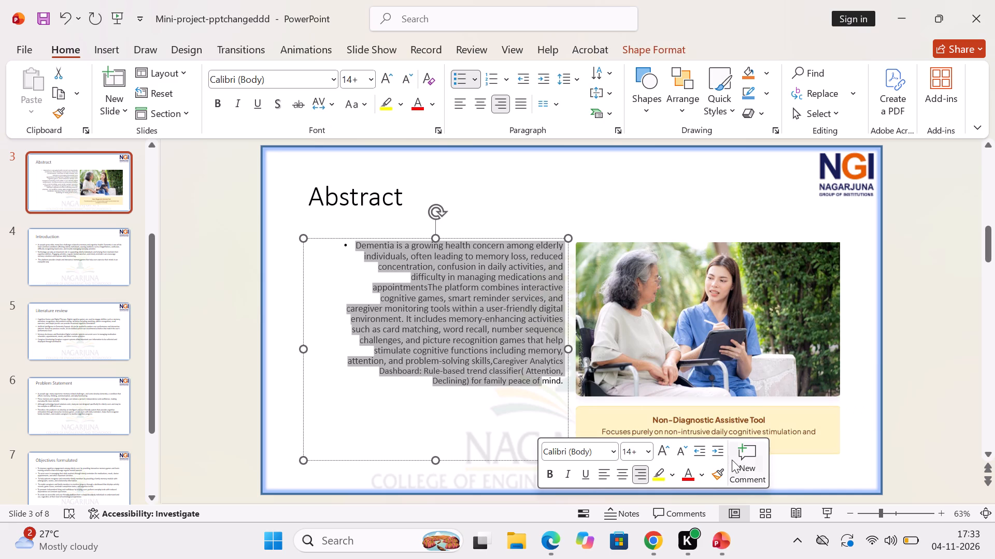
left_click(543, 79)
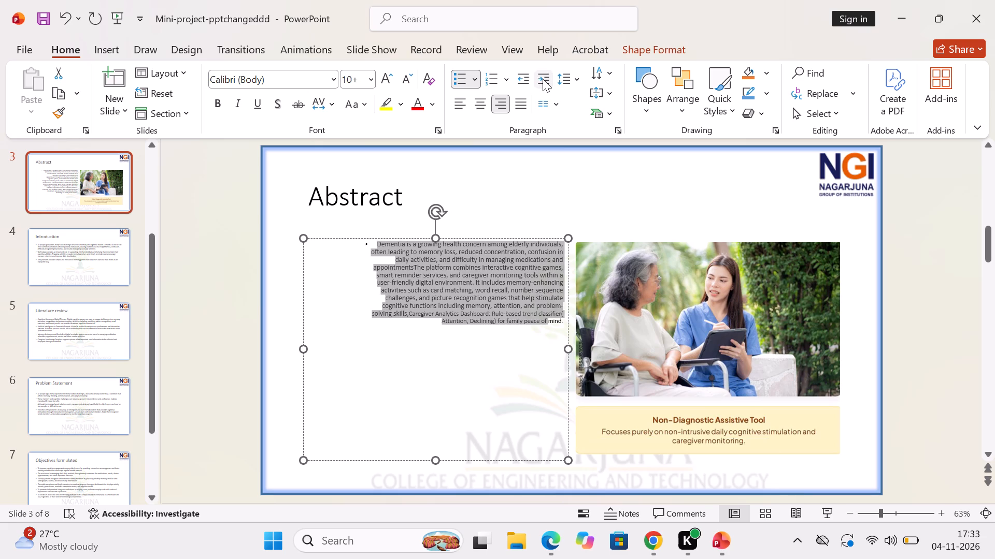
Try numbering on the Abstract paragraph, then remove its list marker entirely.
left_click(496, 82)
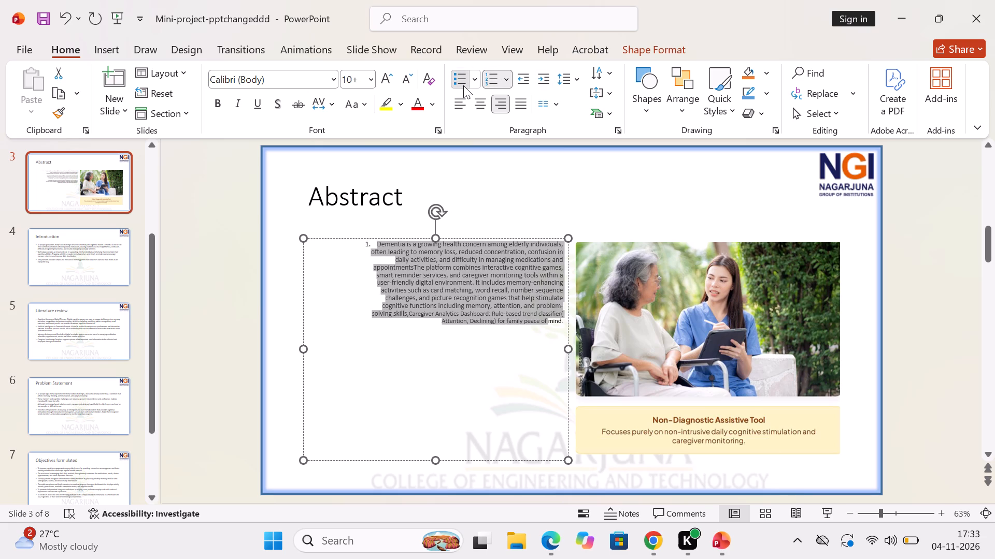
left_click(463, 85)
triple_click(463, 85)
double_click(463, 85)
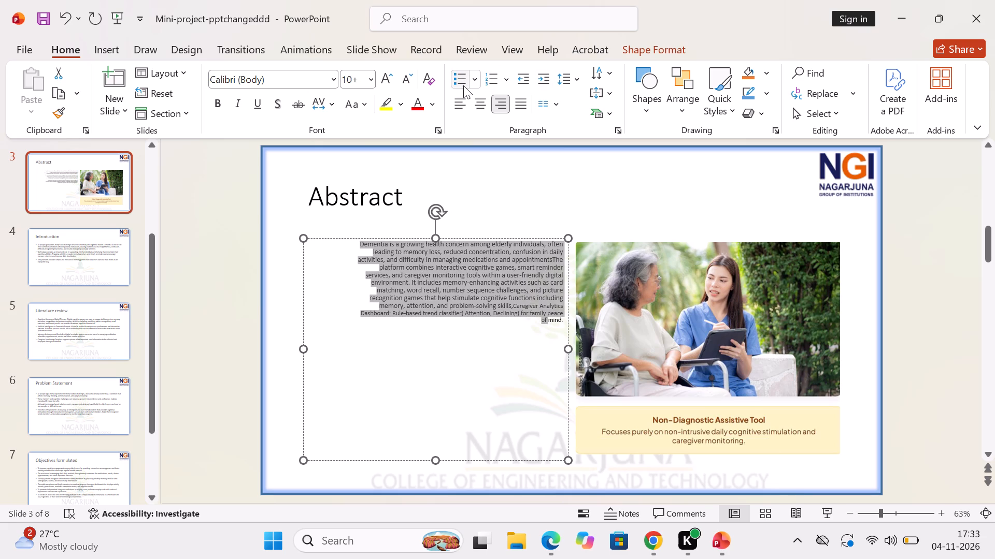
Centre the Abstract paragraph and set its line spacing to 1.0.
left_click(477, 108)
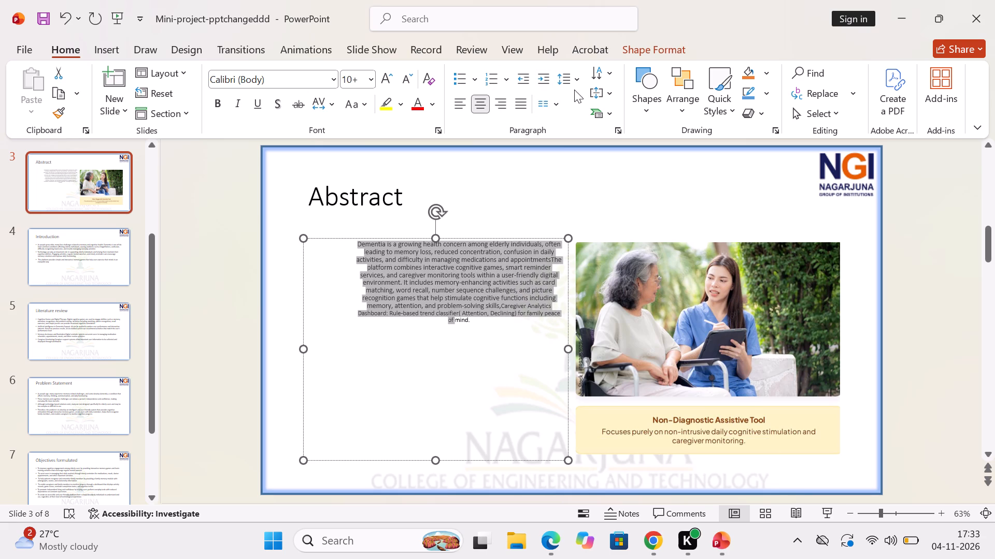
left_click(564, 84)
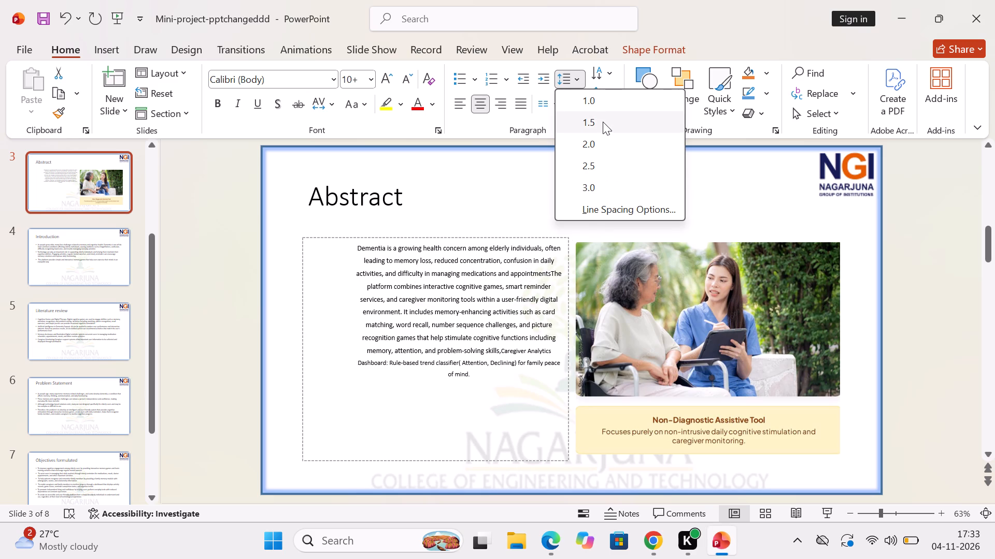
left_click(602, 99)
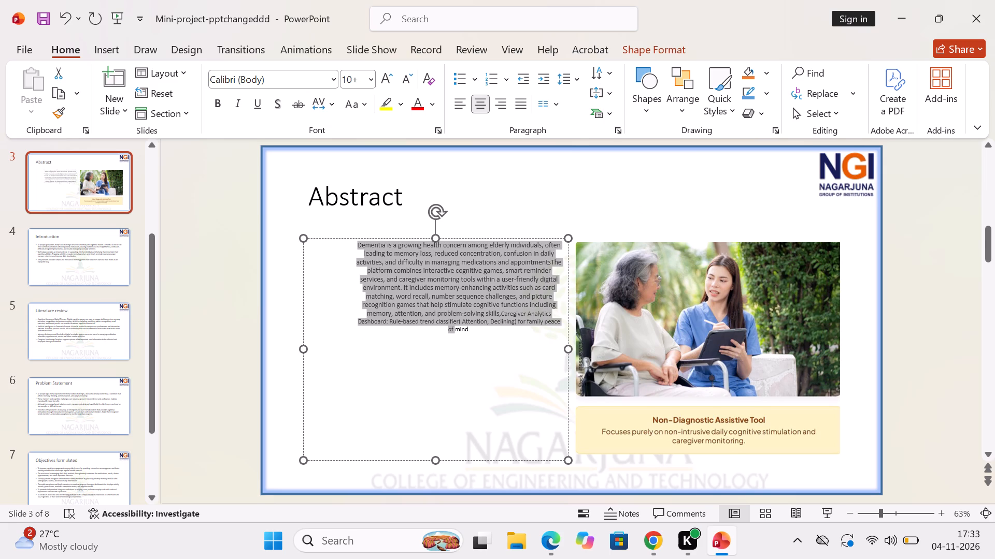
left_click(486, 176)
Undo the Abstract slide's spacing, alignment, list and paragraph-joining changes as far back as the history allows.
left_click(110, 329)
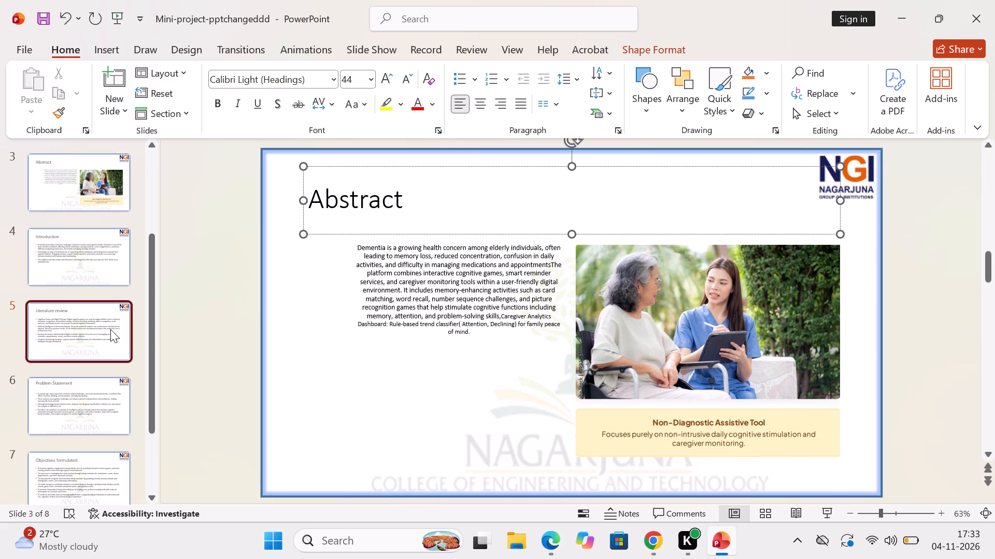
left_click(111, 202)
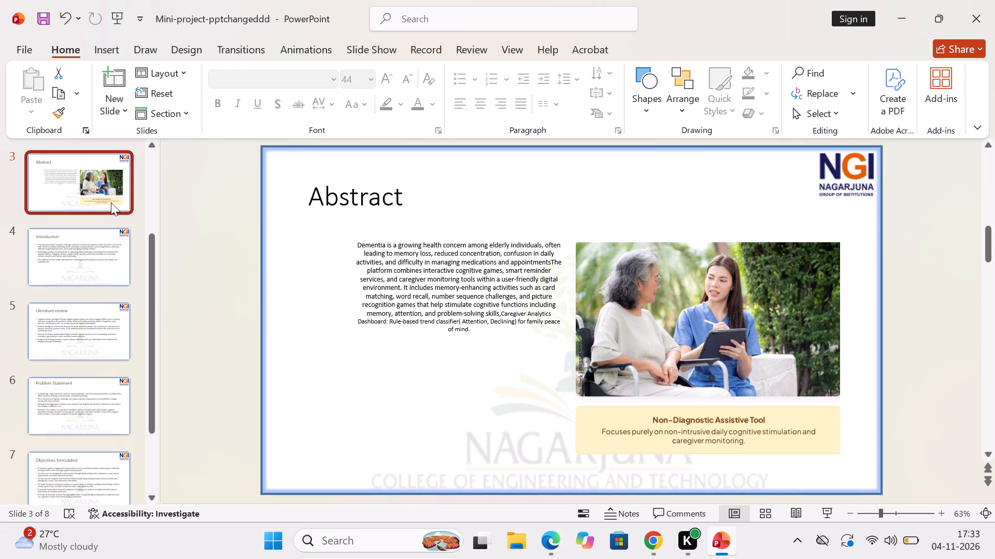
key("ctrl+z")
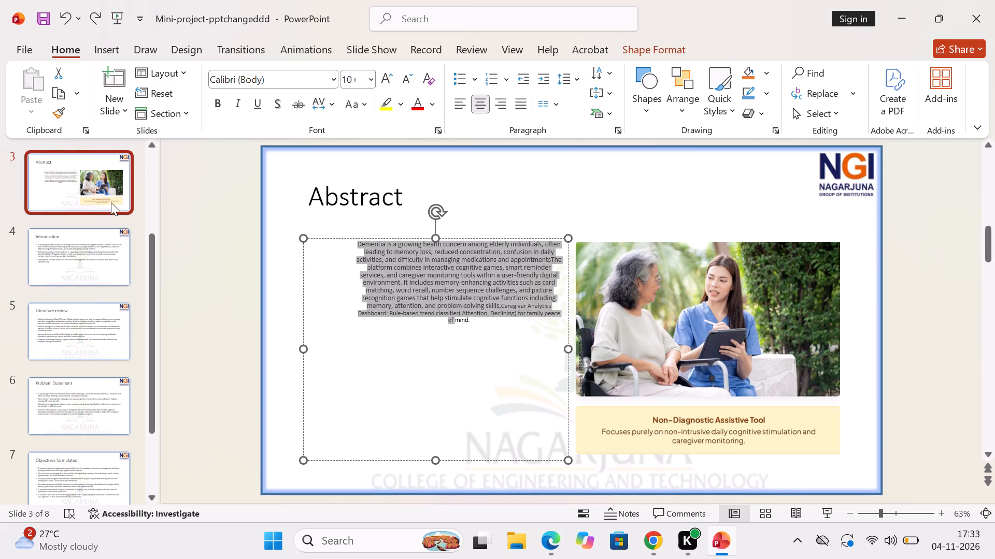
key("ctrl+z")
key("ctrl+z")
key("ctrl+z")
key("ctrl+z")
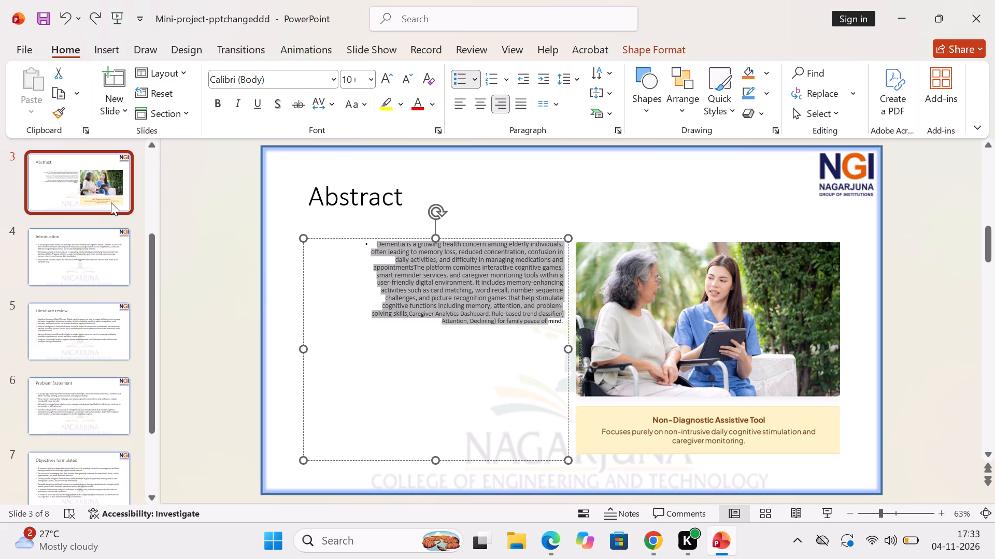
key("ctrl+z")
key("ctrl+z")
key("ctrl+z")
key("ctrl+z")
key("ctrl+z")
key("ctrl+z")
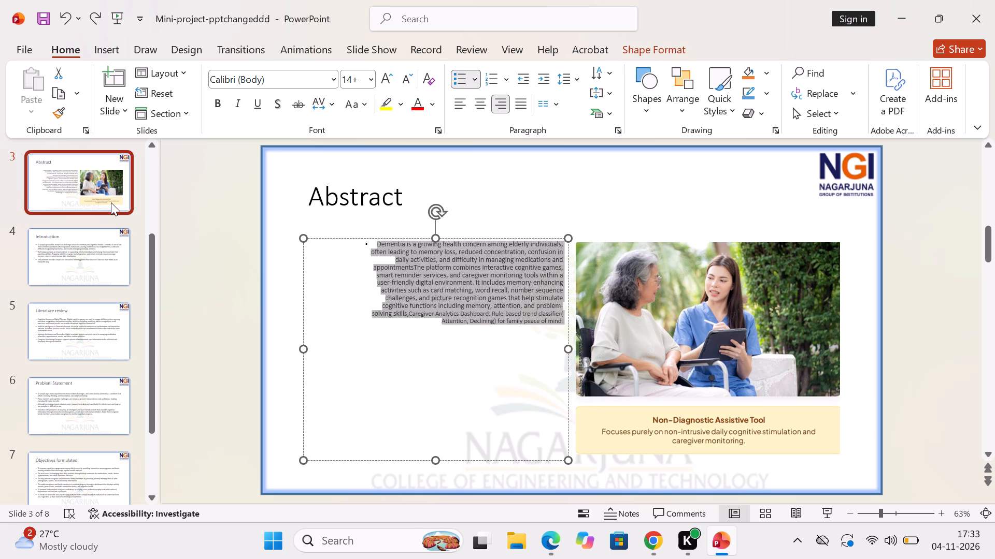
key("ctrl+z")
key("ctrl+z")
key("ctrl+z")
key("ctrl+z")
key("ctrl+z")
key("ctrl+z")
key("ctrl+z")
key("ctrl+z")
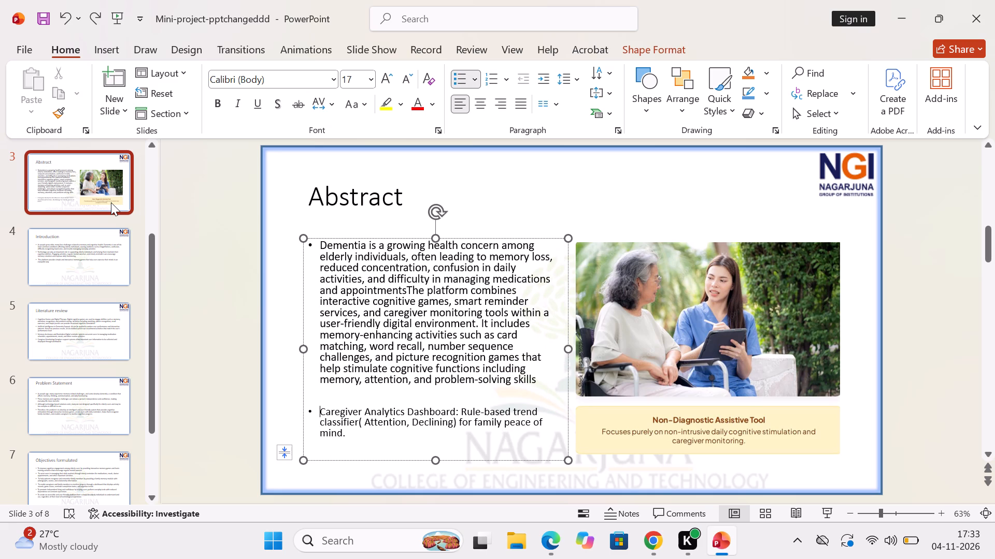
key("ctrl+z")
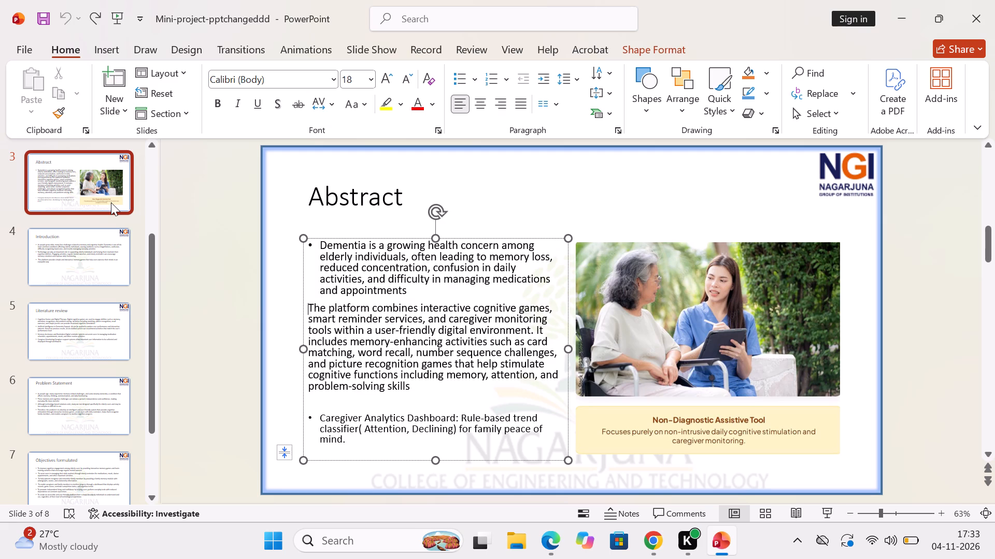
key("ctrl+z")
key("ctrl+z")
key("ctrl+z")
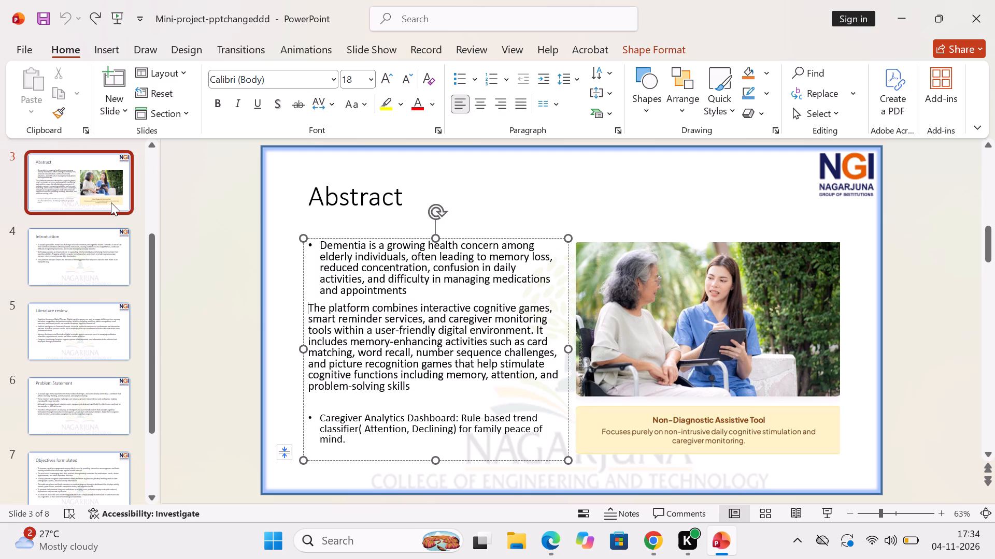
Look through the Introduction, Problem Statement and Objectives formulated slides.
left_click(91, 255)
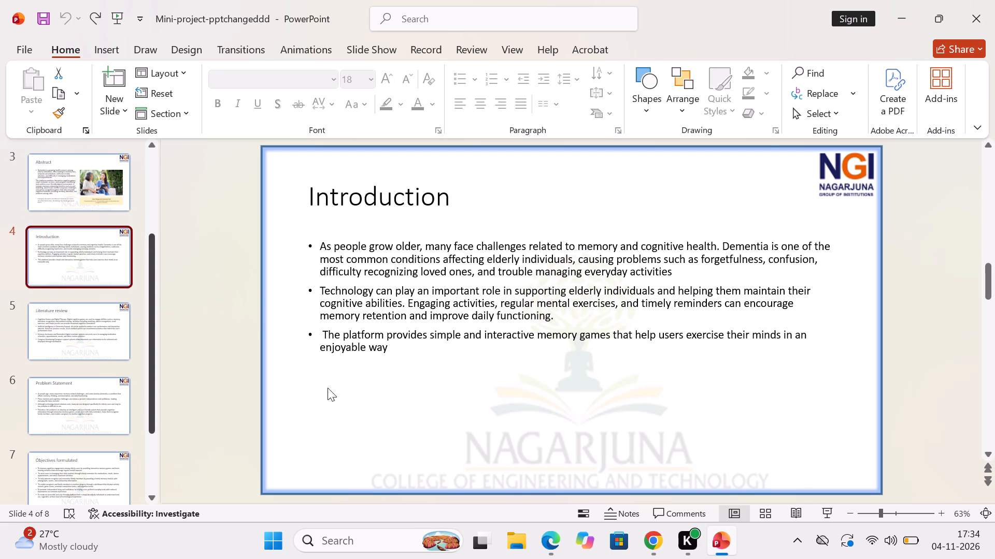
left_click(131, 393)
left_click_drag(131, 393, 771, 405)
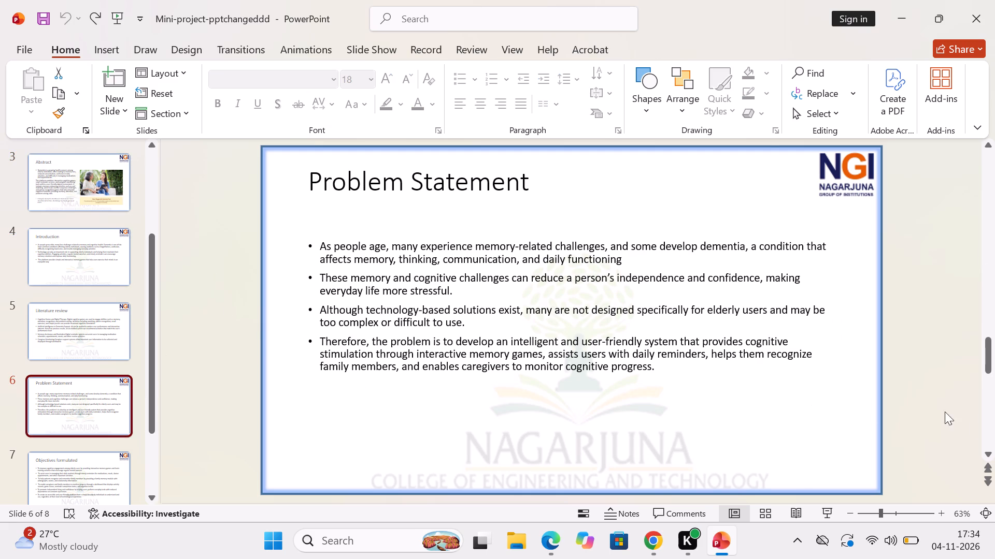
left_click(985, 390)
left_click_drag(985, 390, 247, 512)
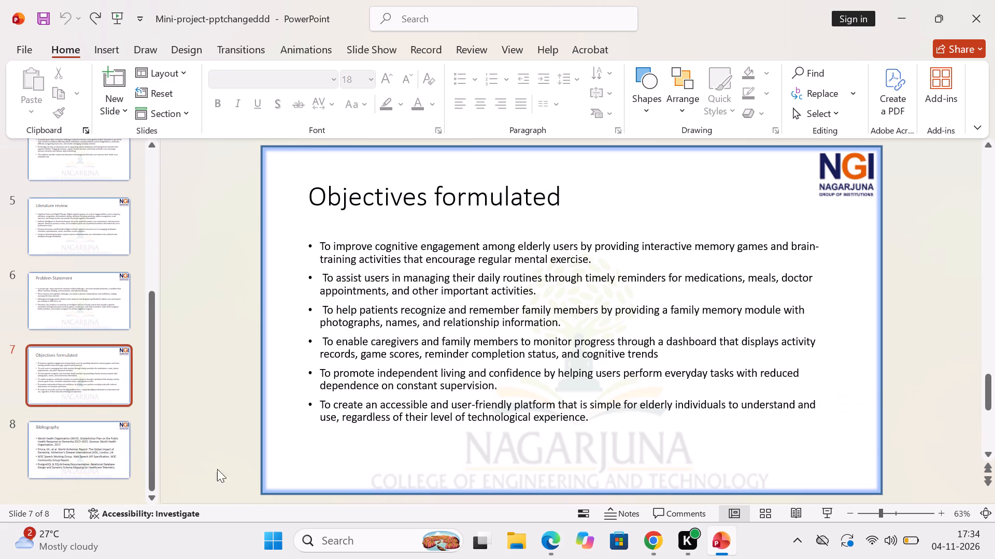
On the Objectives formulated slide, join the second objective onto the first, replacing the full stop after "exercise" with a comma.
left_click(89, 434)
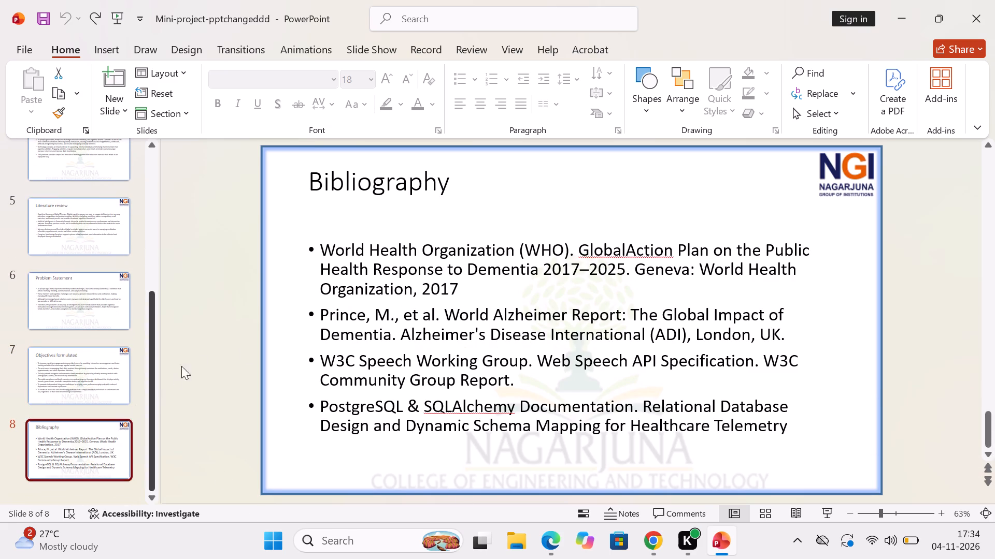
left_click(105, 389)
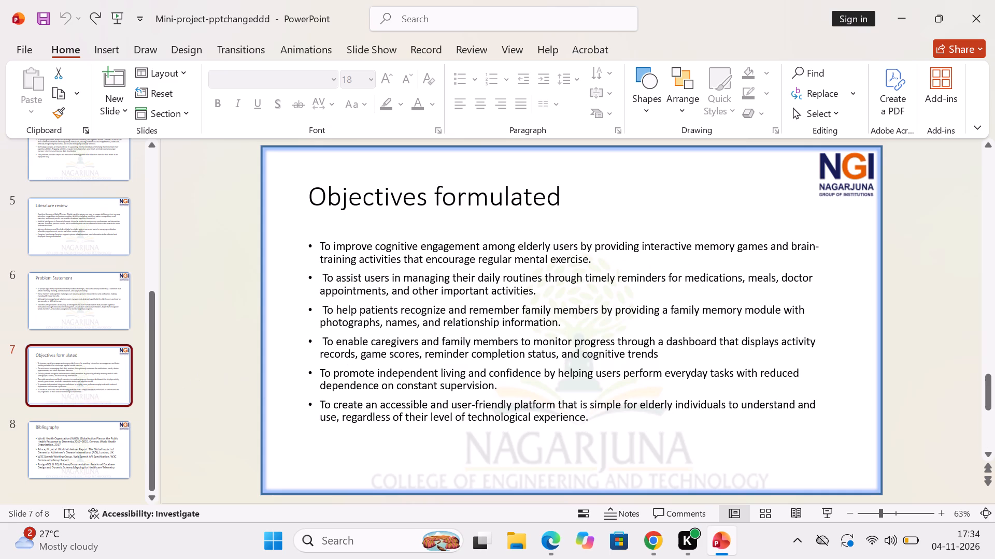
left_click(596, 261)
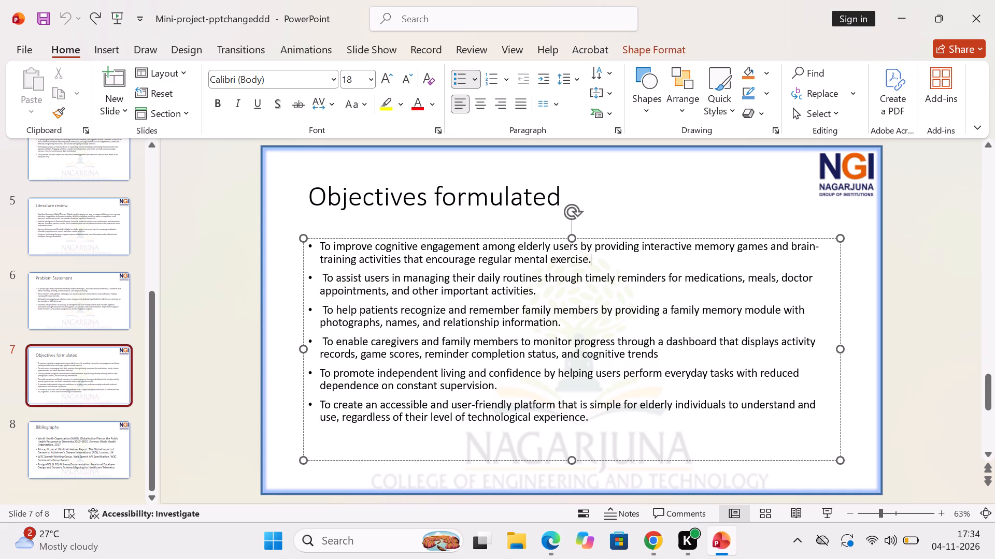
key("BackSpace")
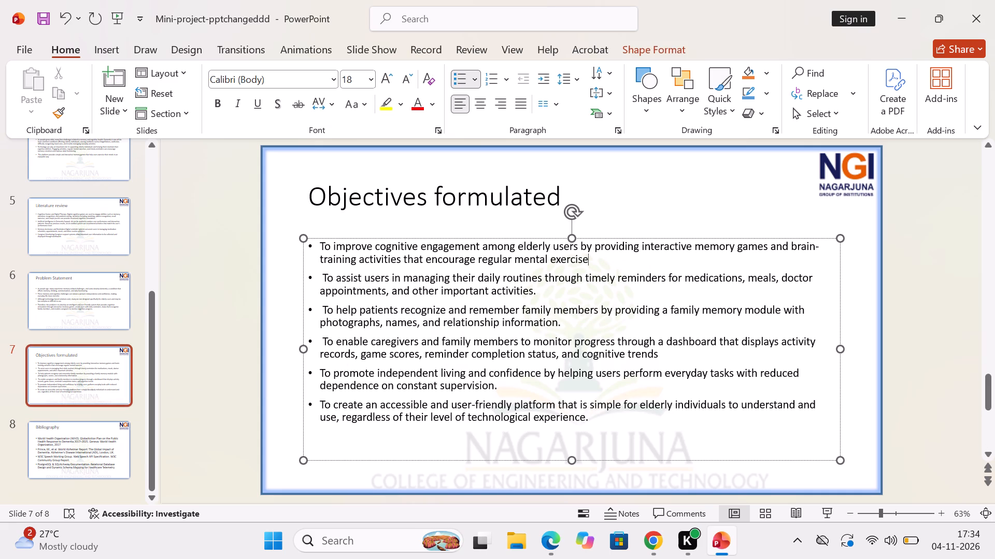
left_click(322, 278)
key("BackSpace")
key("BackSpace")
key("BackSpace")
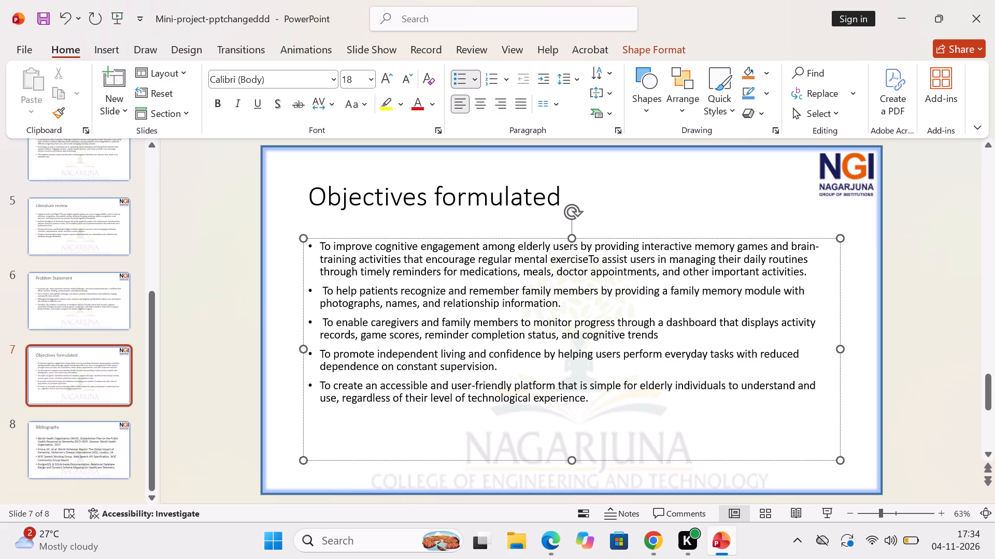
key("comma")
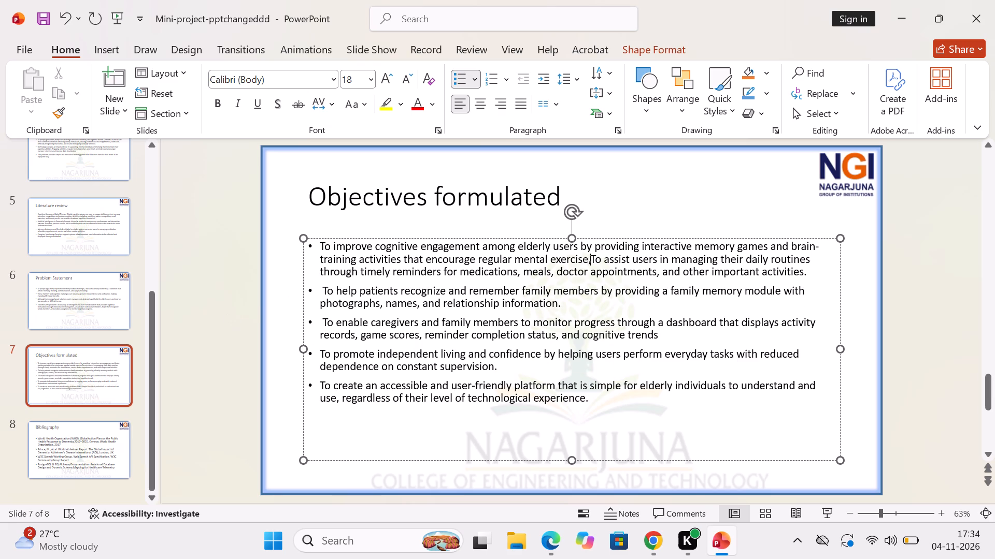
Join the family-recognition objective onto the first bullet, replacing the full stop after "activities" with a comma and no space.
left_click(319, 288)
key("BackSpace")
key("BackSpace")
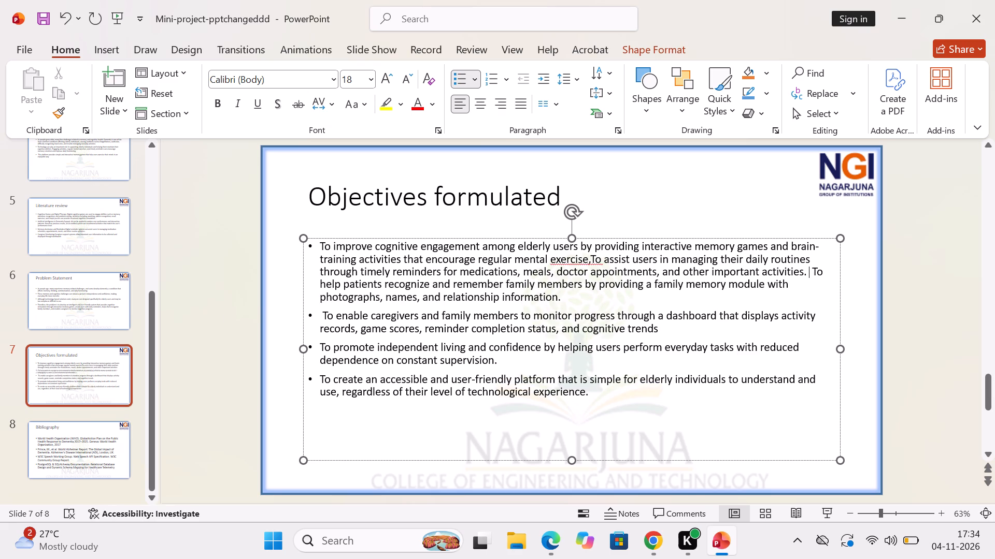
key("BackSpace")
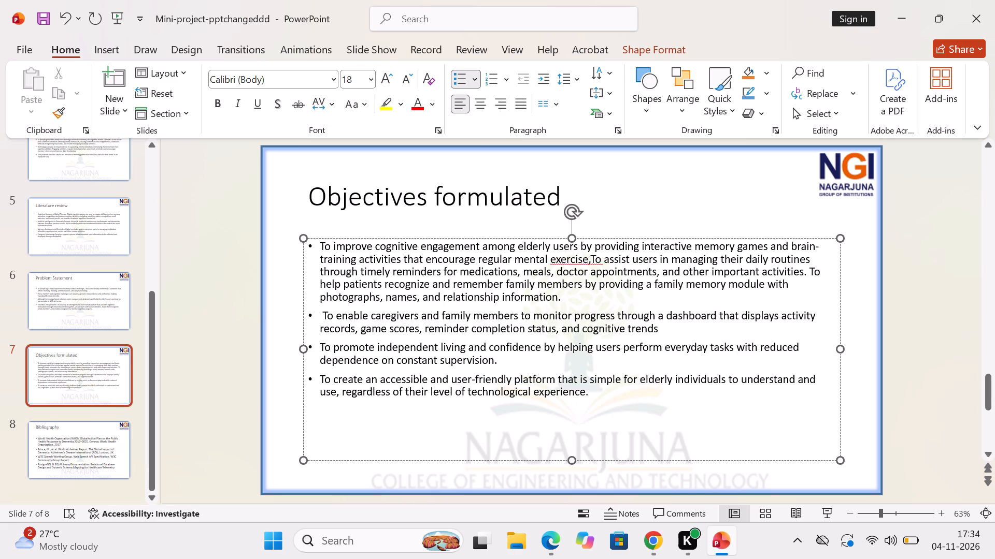
key("BackSpace")
key("comma")
left_click(811, 271)
key("BackSpace")
Join the last objective onto the independent-living bullet, replacing the full stop after "supervision" with a comma.
double_click(325, 316)
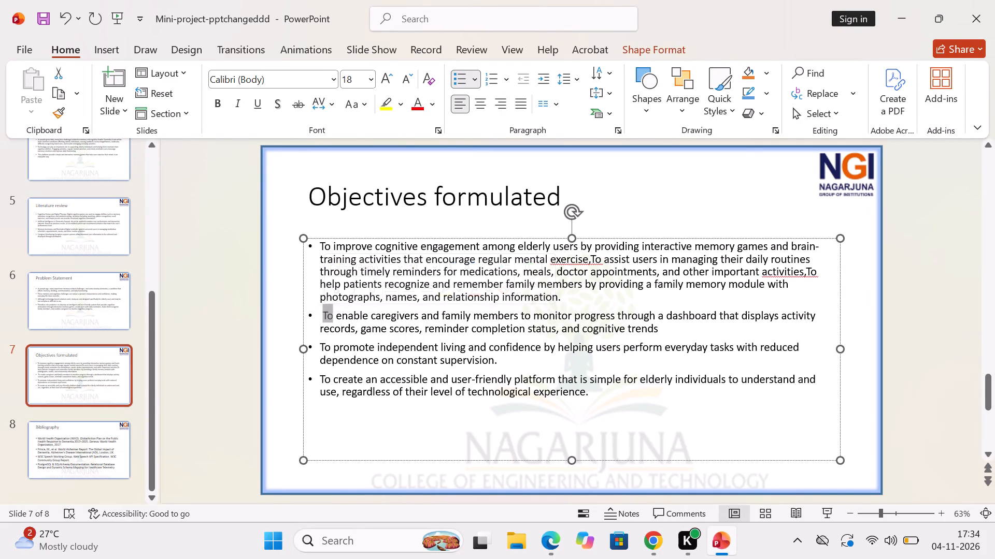
left_click(355, 409)
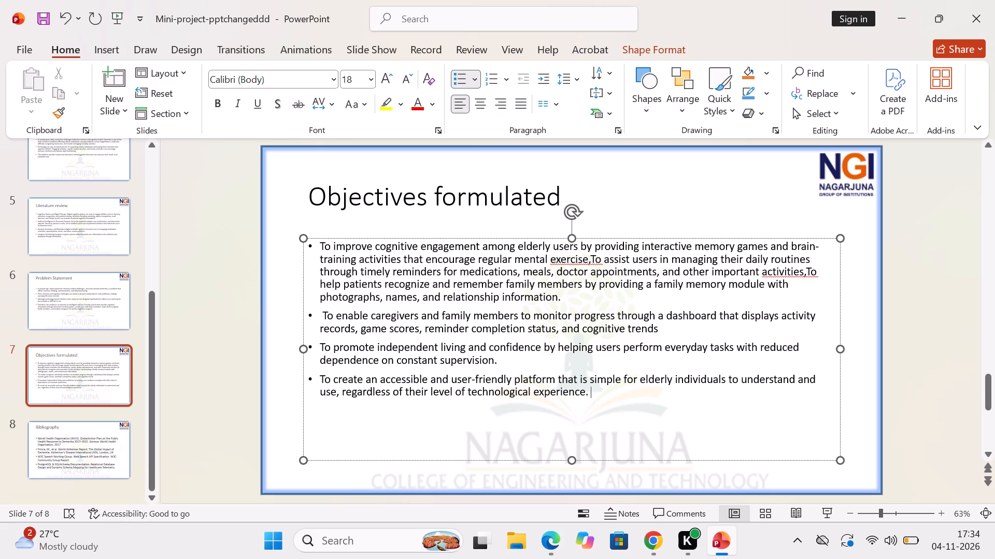
left_click(320, 377)
key("BackSpace")
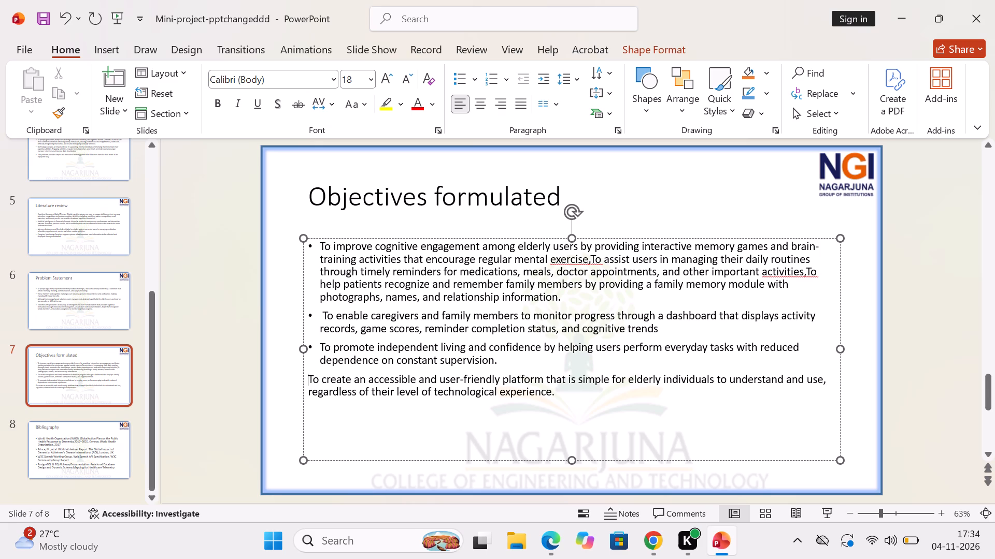
key("BackSpace")
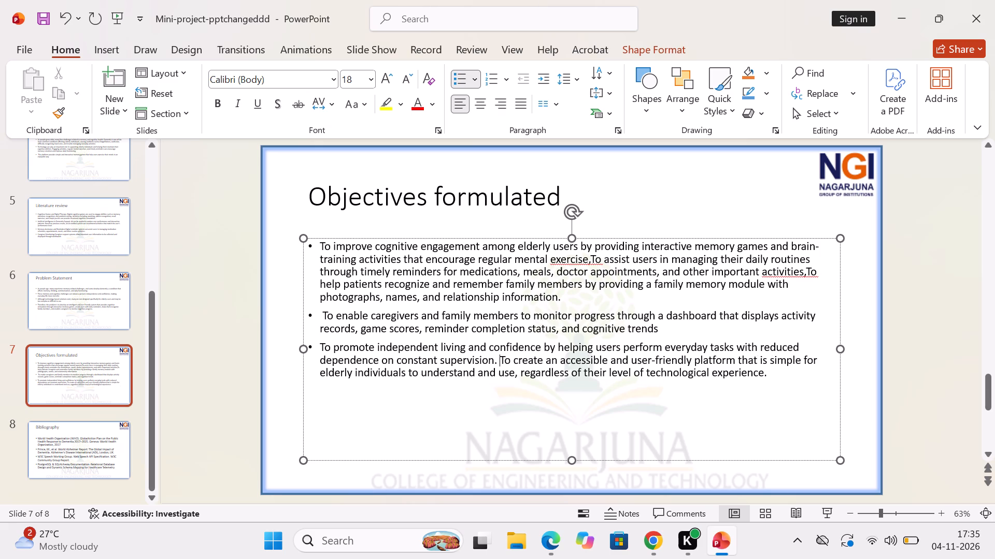
key("BackSpace")
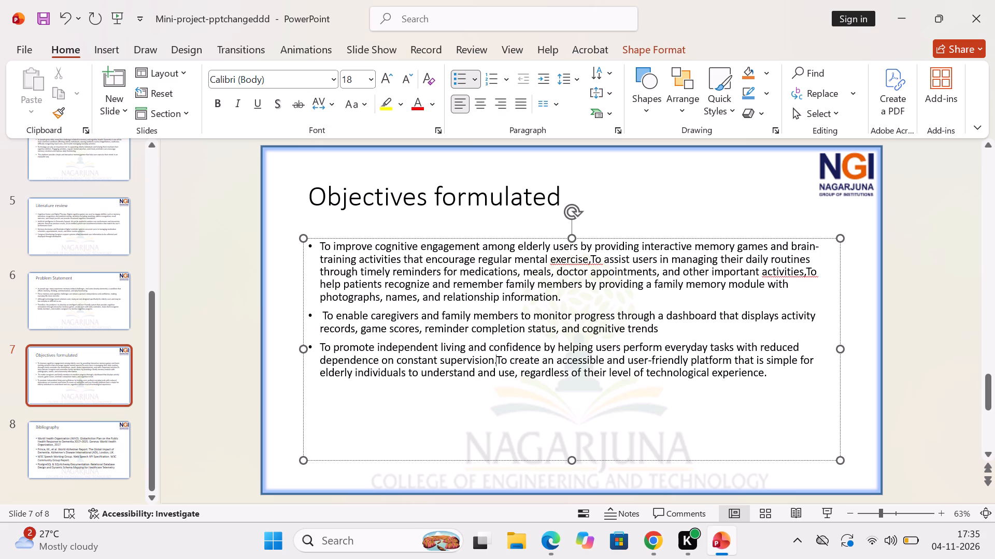
key("comma")
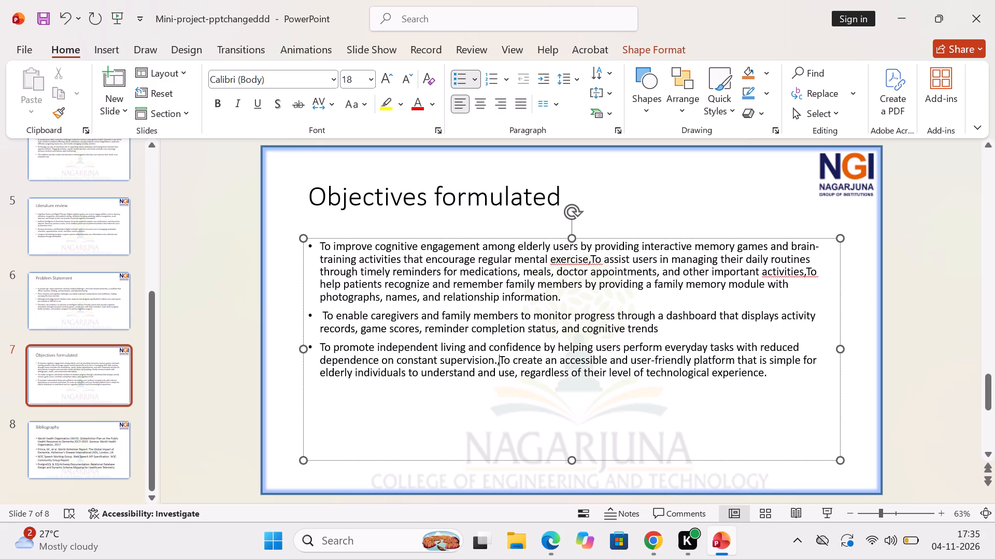
key("BackSpace")
key("BackSpace")
key("comma")
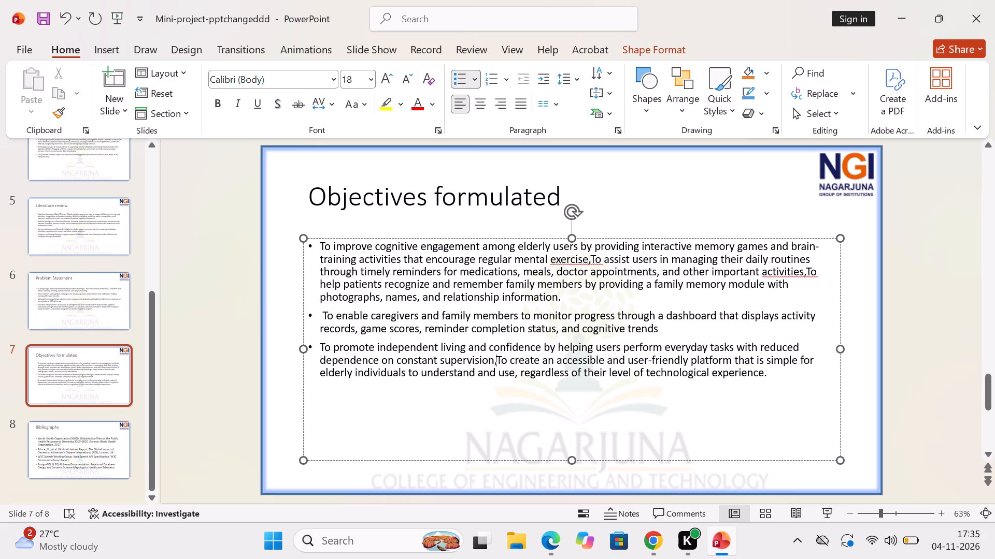
Join the remaining bullets into one single paragraph, removing the full stop and space after "information".
left_click(317, 346)
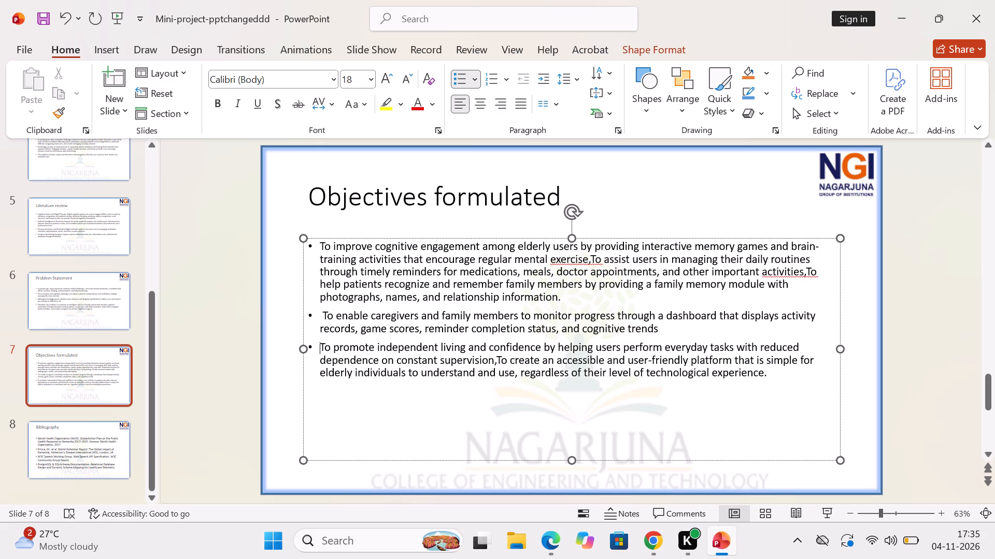
key("BackSpace")
key("BackSpace")
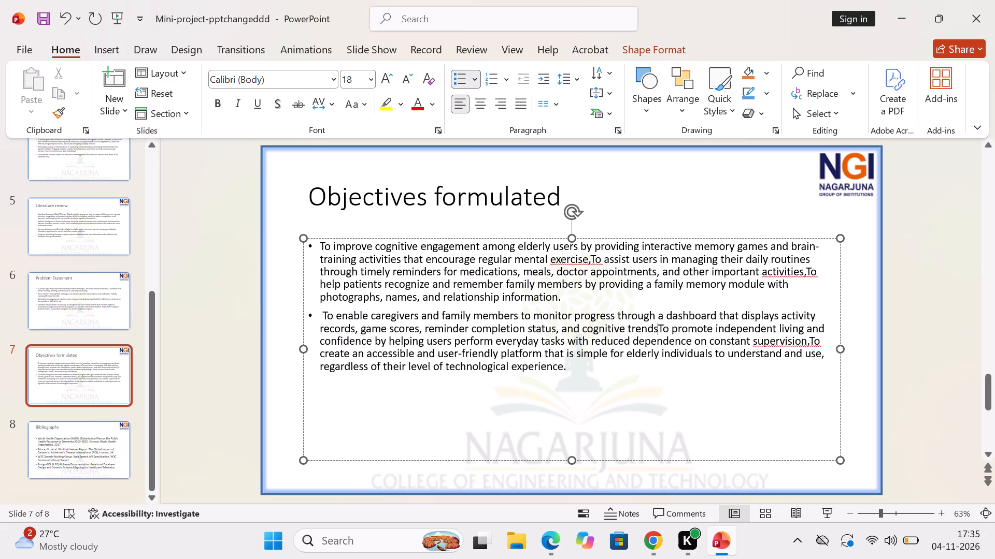
left_click(322, 314)
key("BackSpace")
key("BackSpace")
key("BackSpace")
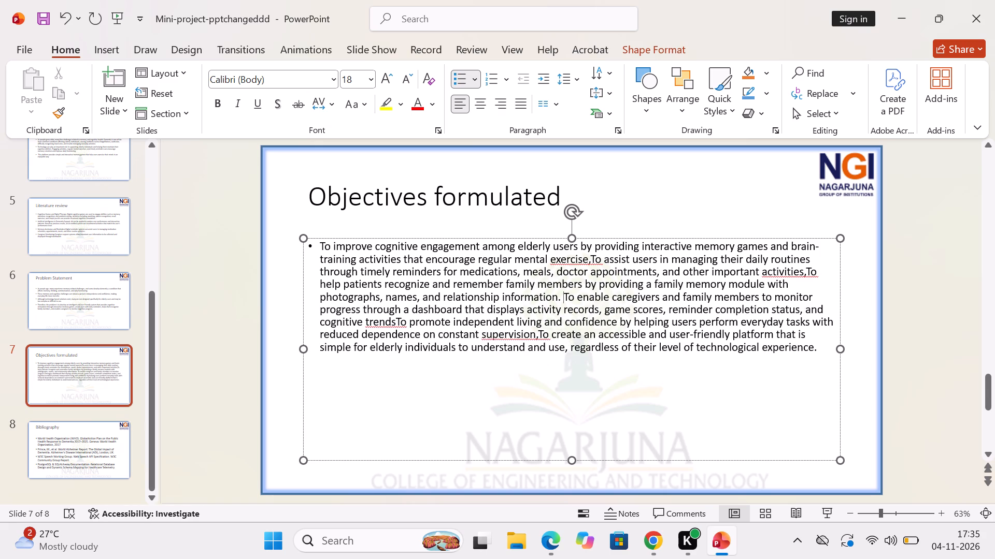
key("BackSpace")
key("BackSpace")
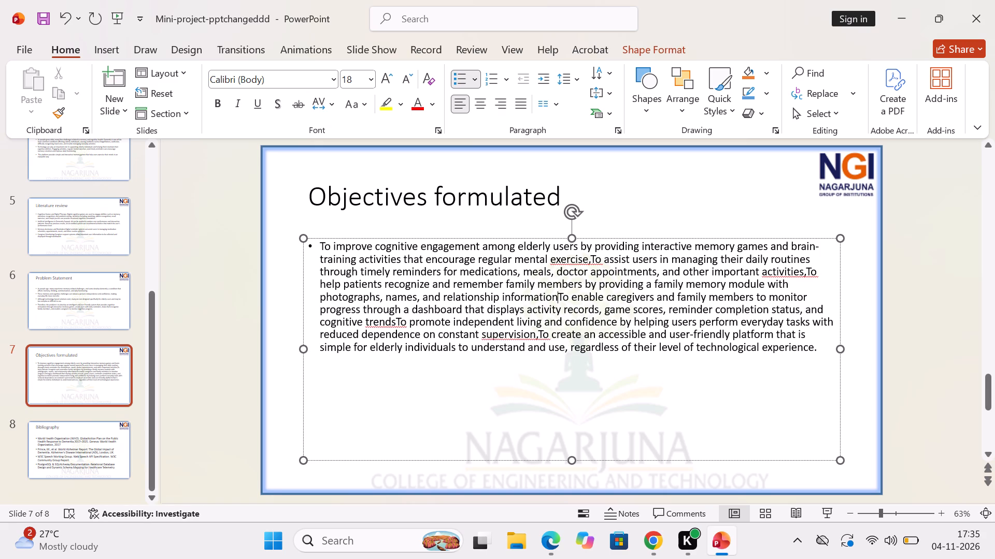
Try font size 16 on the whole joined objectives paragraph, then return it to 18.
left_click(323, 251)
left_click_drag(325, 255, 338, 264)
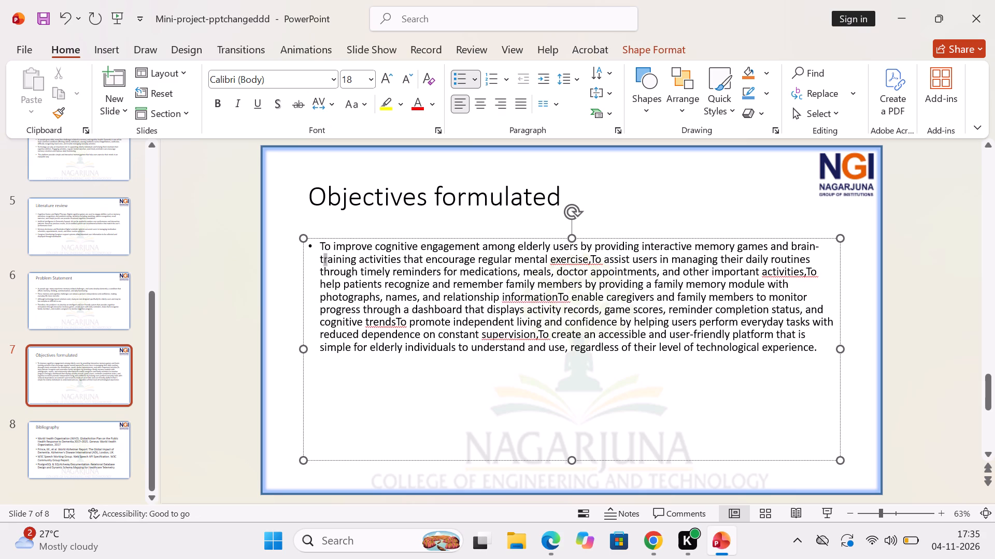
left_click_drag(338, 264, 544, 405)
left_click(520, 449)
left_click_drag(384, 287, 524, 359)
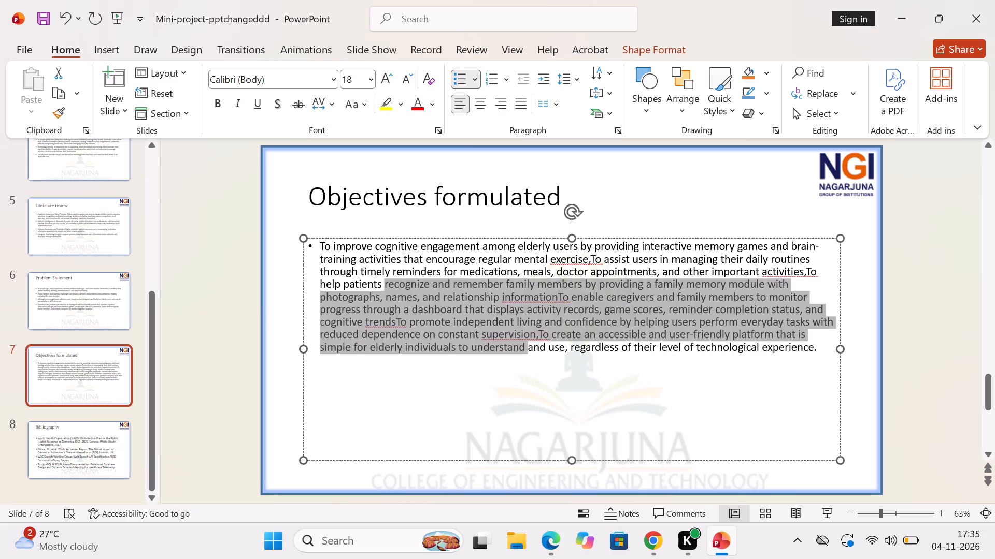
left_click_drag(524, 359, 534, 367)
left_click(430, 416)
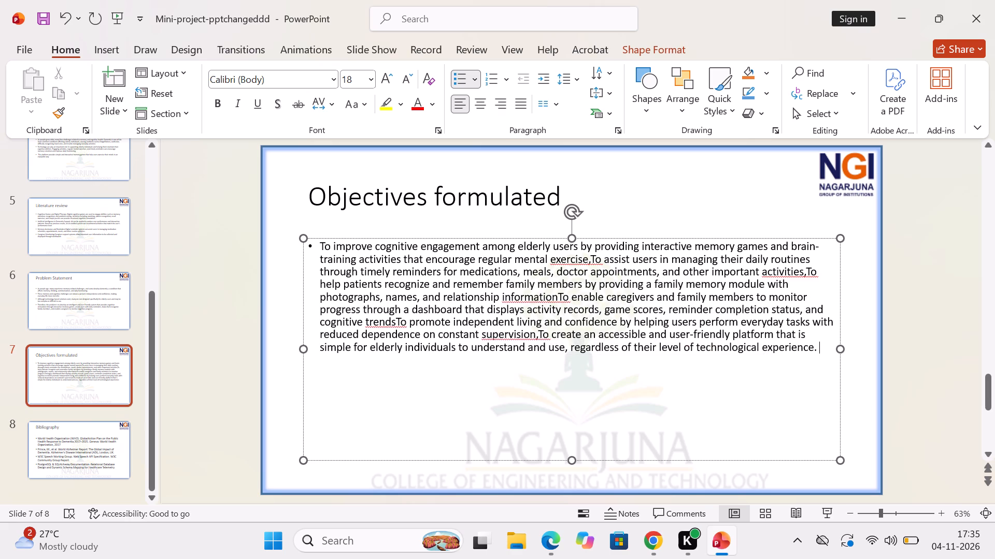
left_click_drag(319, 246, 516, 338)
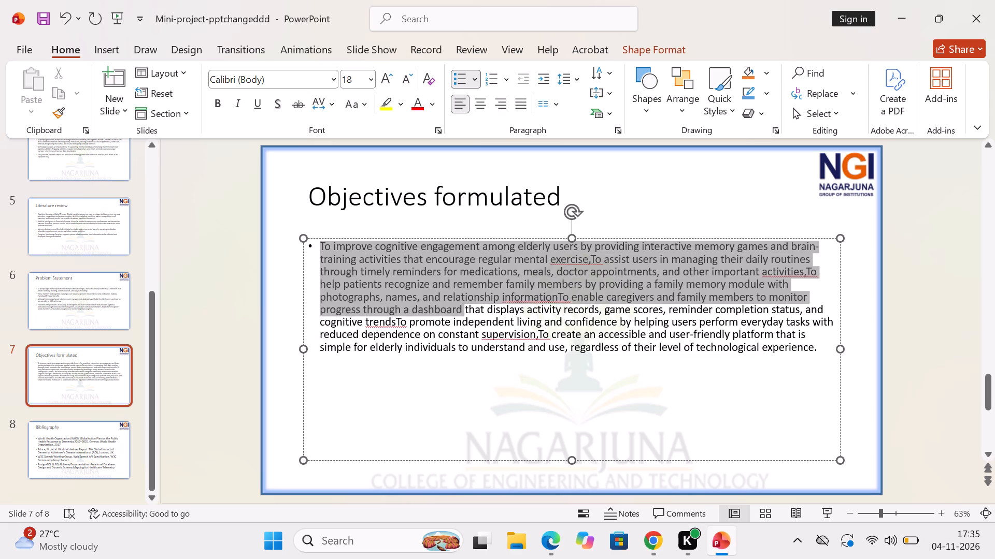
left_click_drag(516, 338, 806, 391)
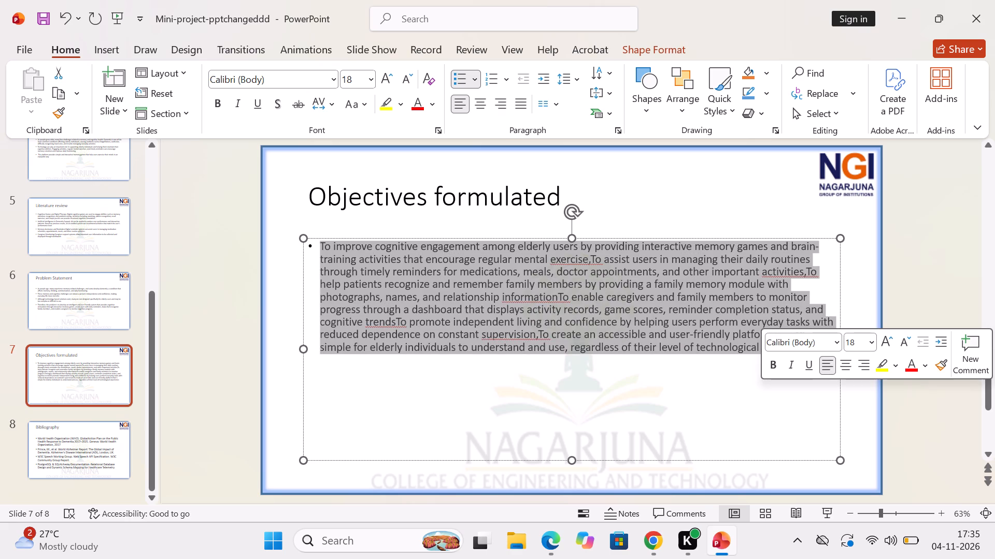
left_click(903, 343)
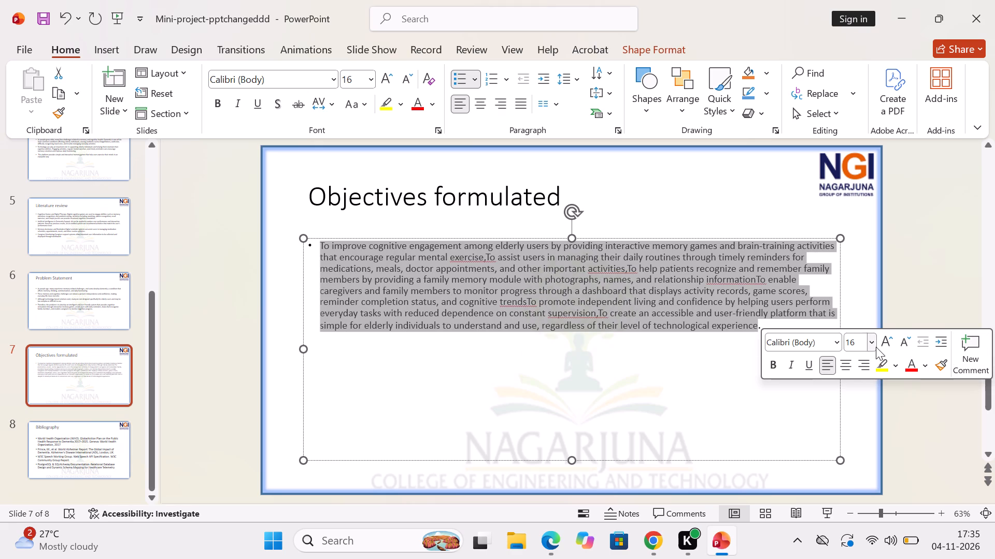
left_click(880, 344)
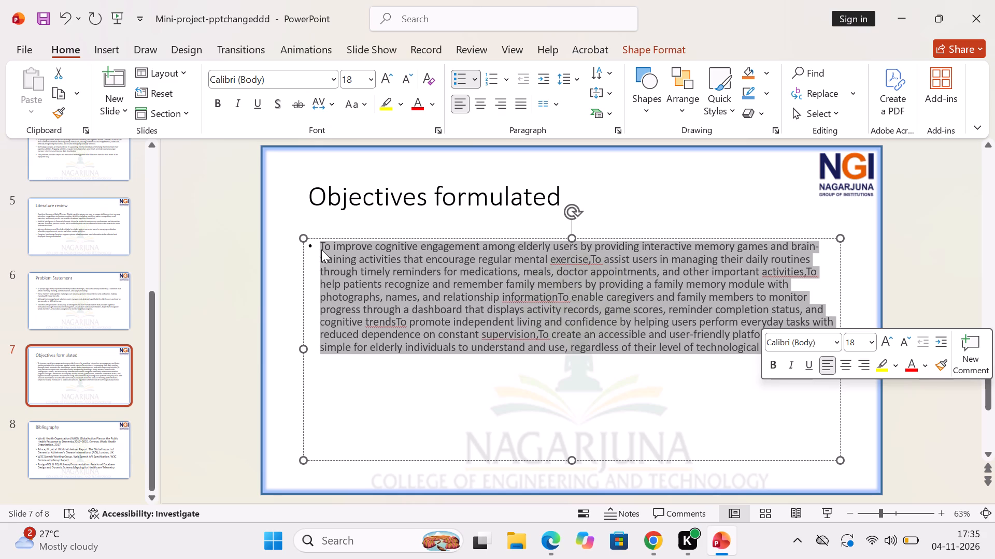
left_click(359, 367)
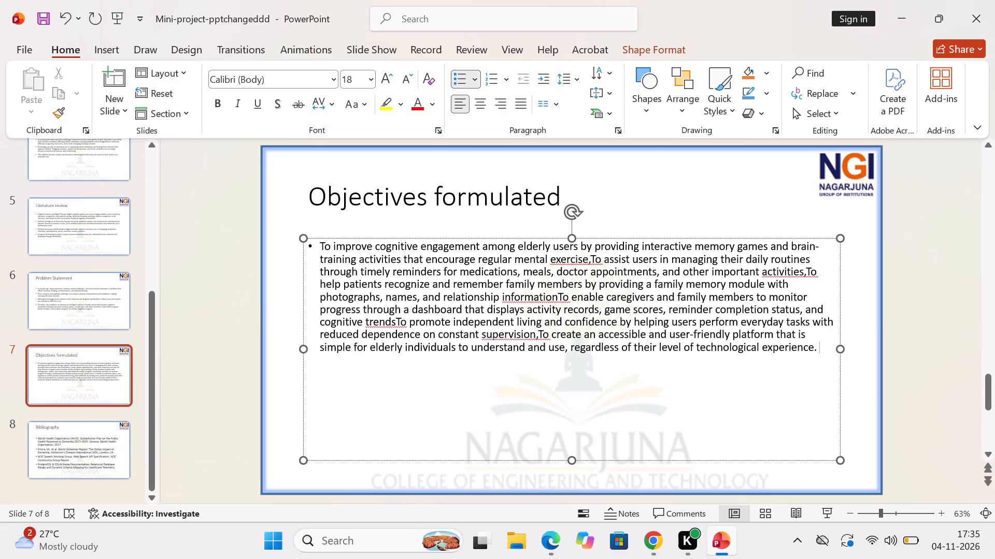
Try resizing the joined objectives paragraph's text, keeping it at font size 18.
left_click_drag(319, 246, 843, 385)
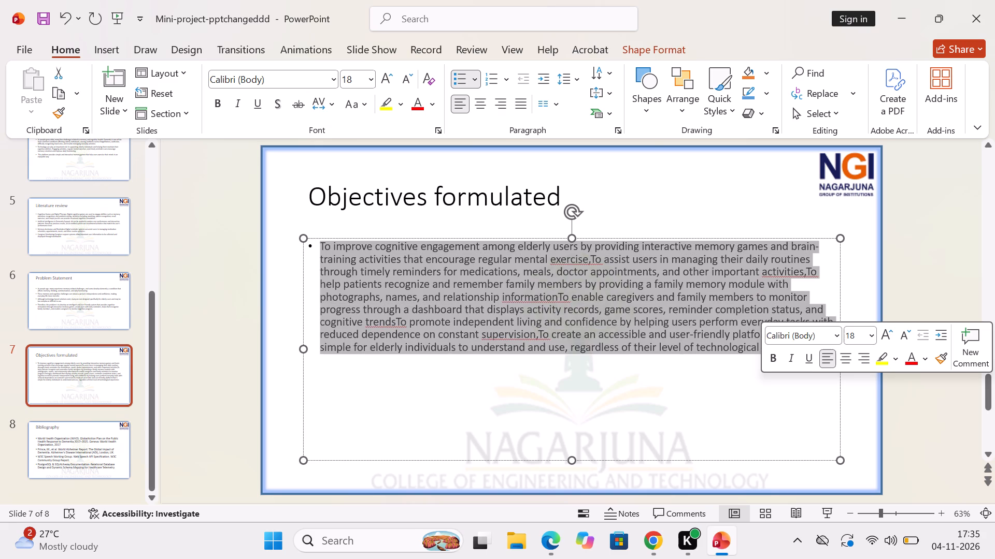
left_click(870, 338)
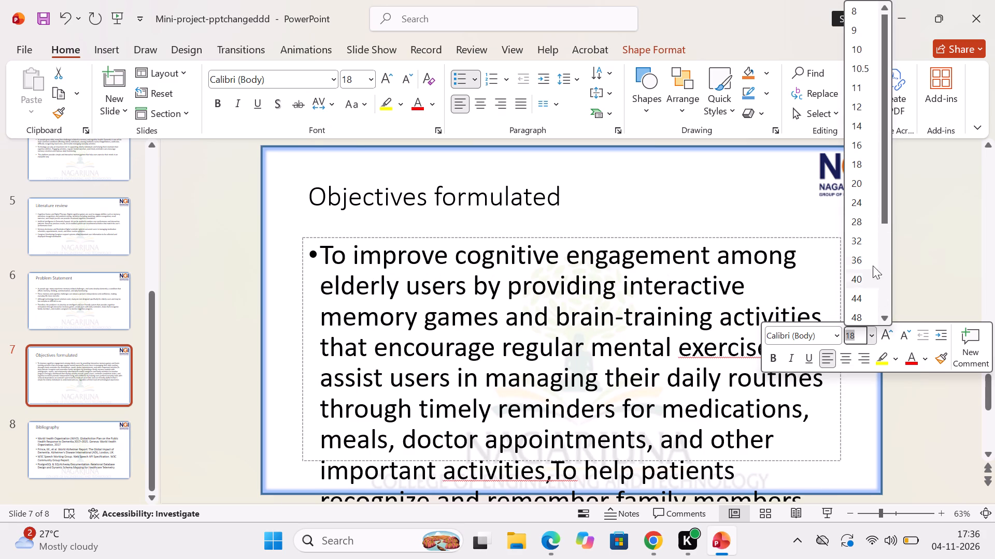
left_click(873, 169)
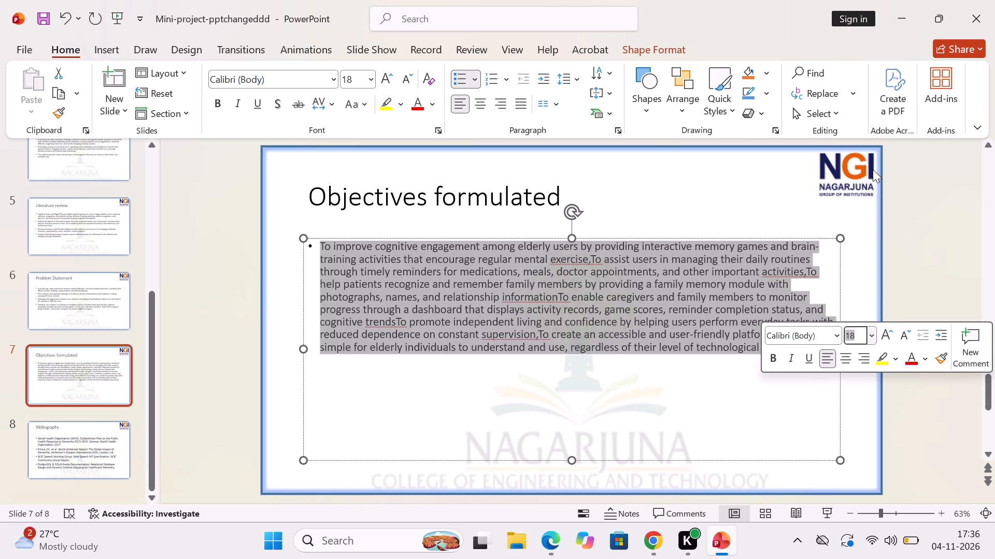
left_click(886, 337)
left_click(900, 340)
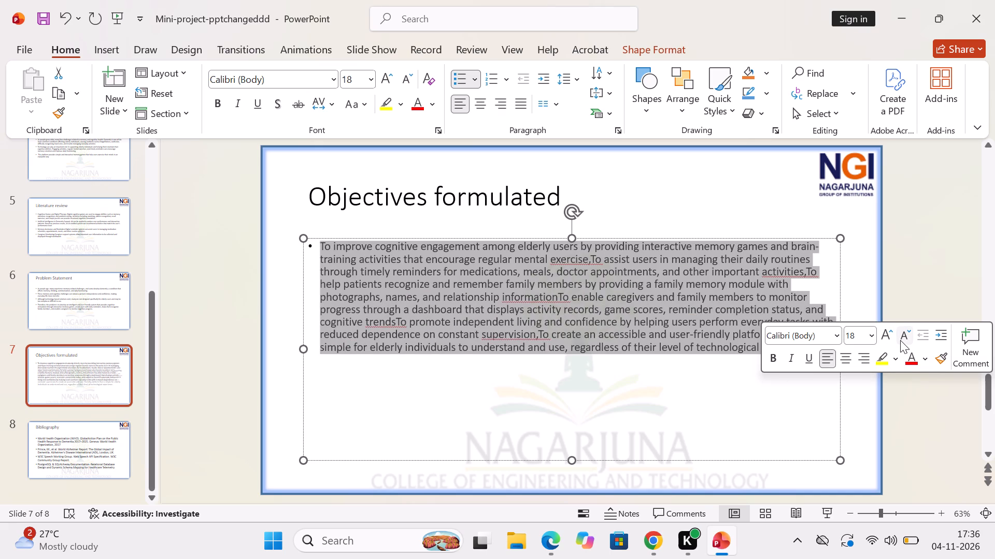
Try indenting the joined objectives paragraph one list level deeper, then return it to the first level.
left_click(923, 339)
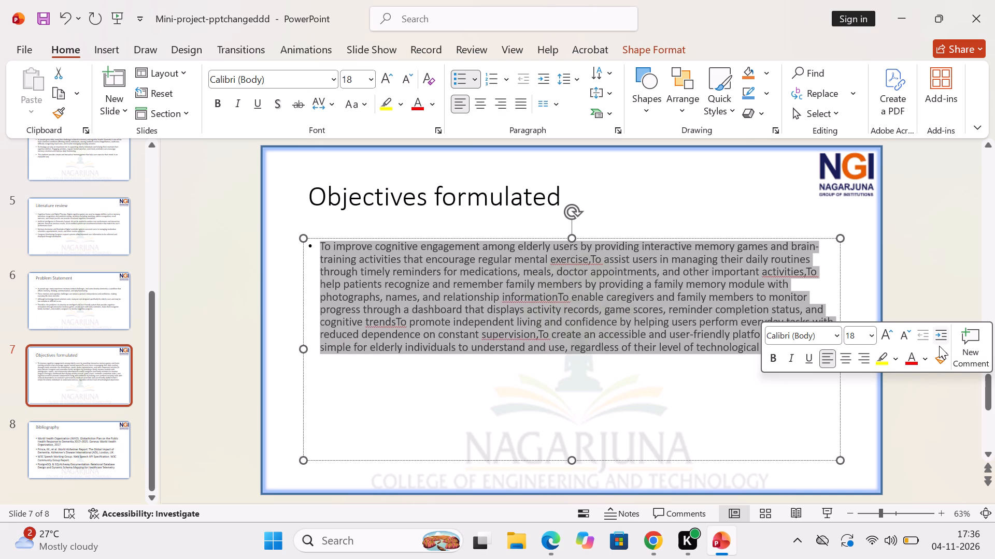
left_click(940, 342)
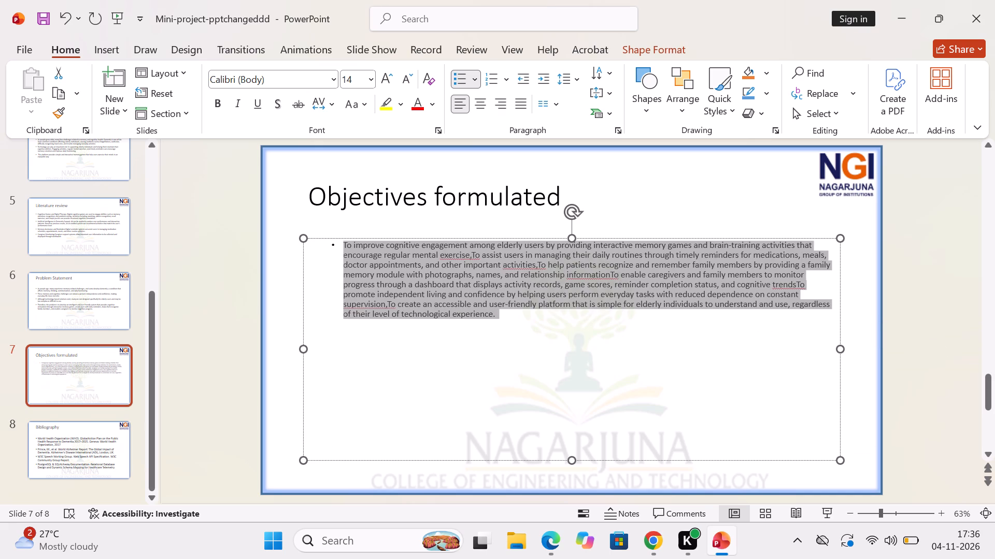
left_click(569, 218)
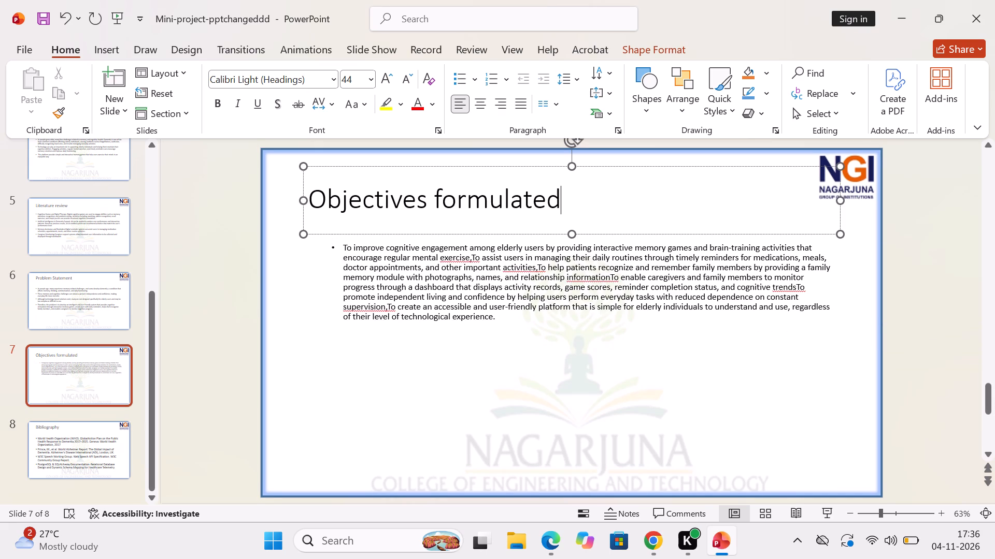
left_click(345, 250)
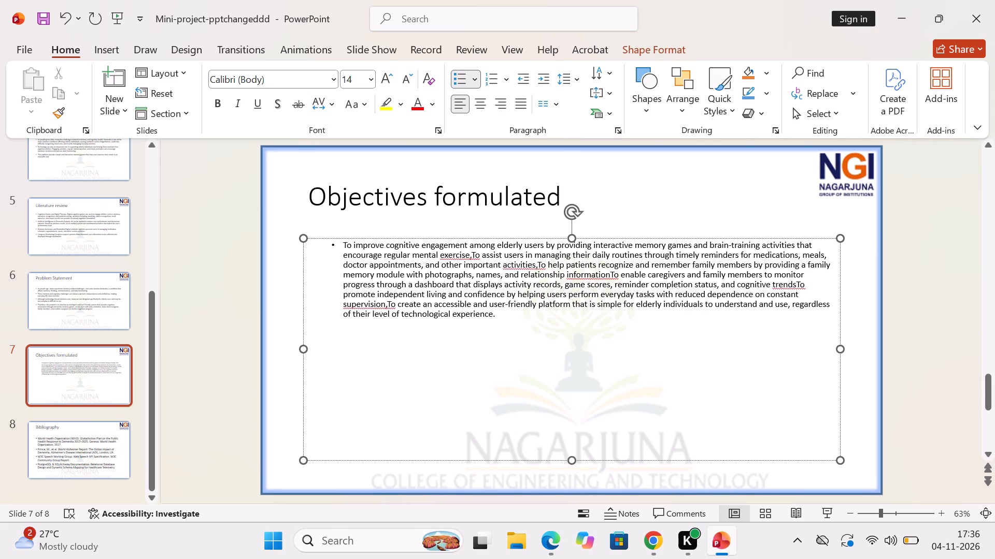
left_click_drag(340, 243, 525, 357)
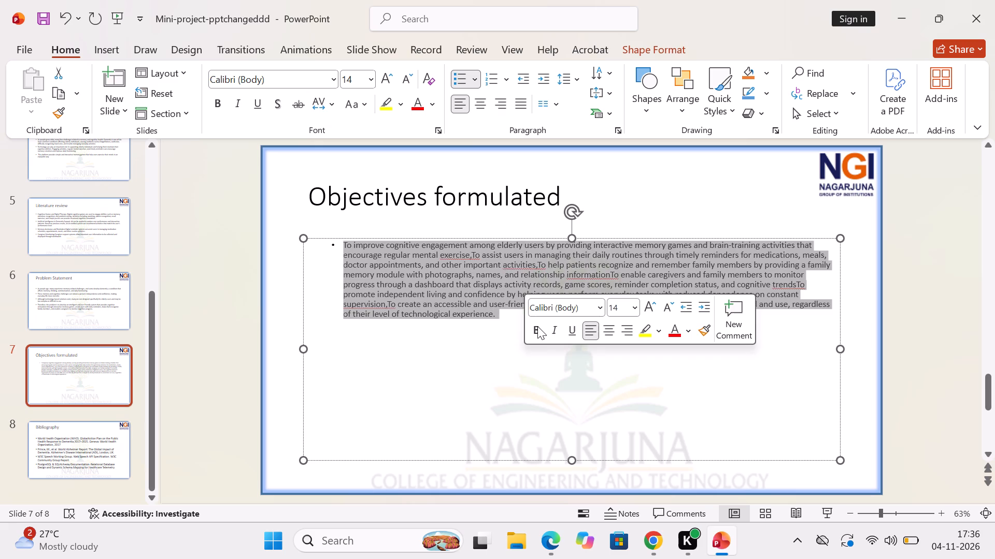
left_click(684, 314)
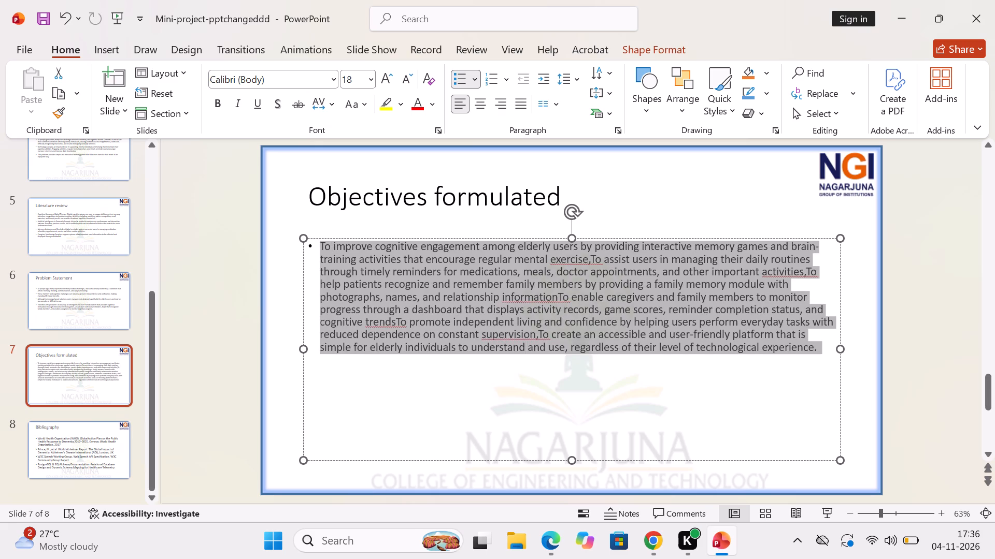
Apply bold, italic and underline to the whole objectives paragraph on the Objectives formulated slide.
left_click_drag(319, 249, 588, 437)
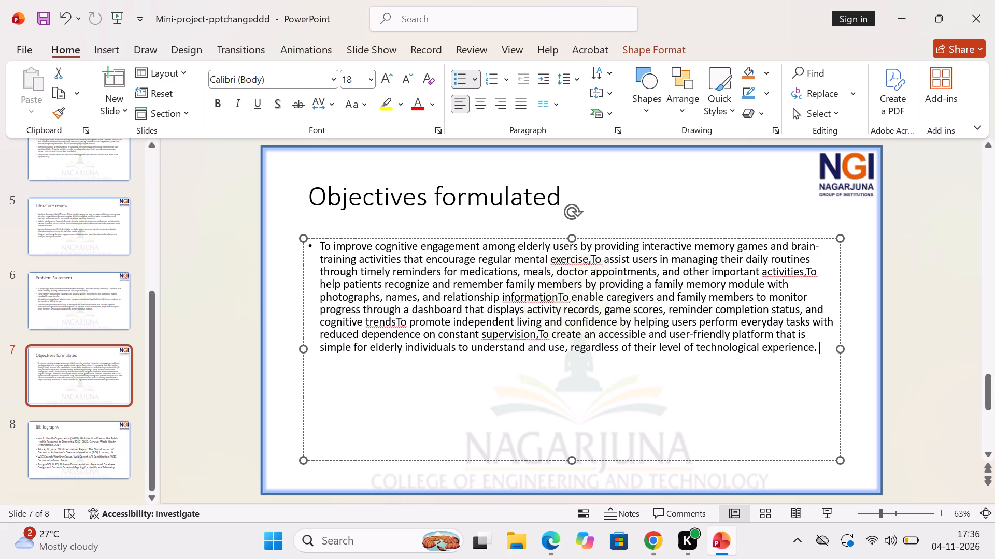
left_click_drag(319, 243, 504, 377)
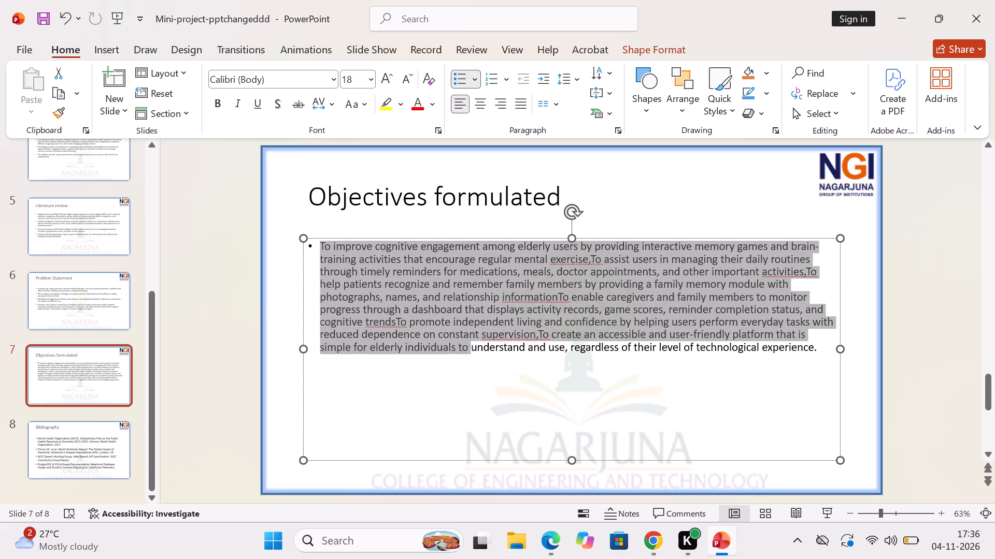
left_click_drag(504, 377, 856, 389)
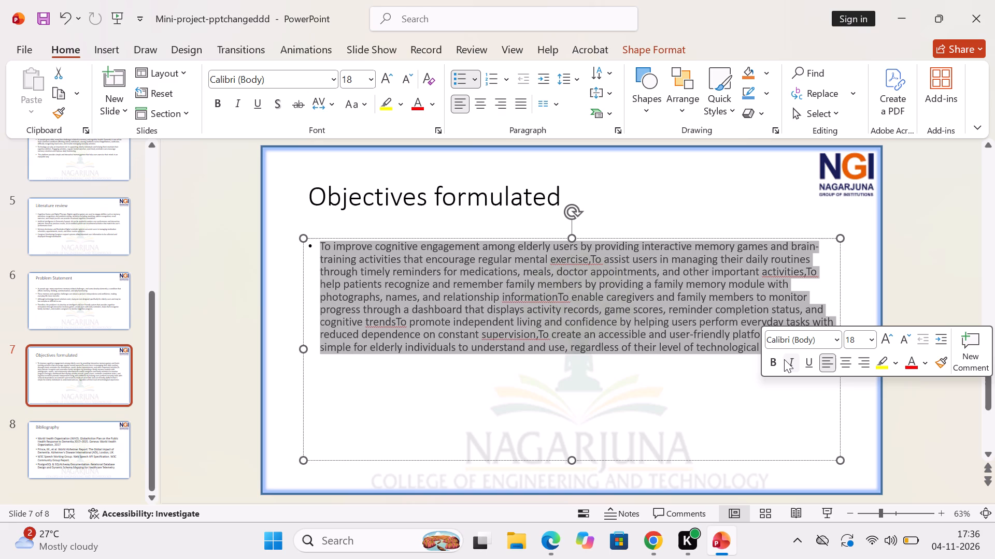
left_click(770, 366)
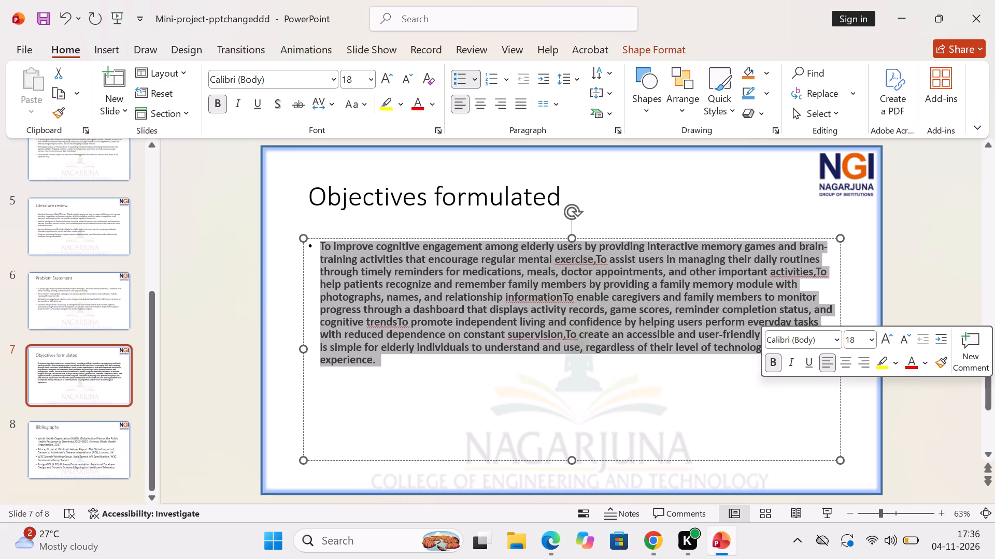
left_click(790, 368)
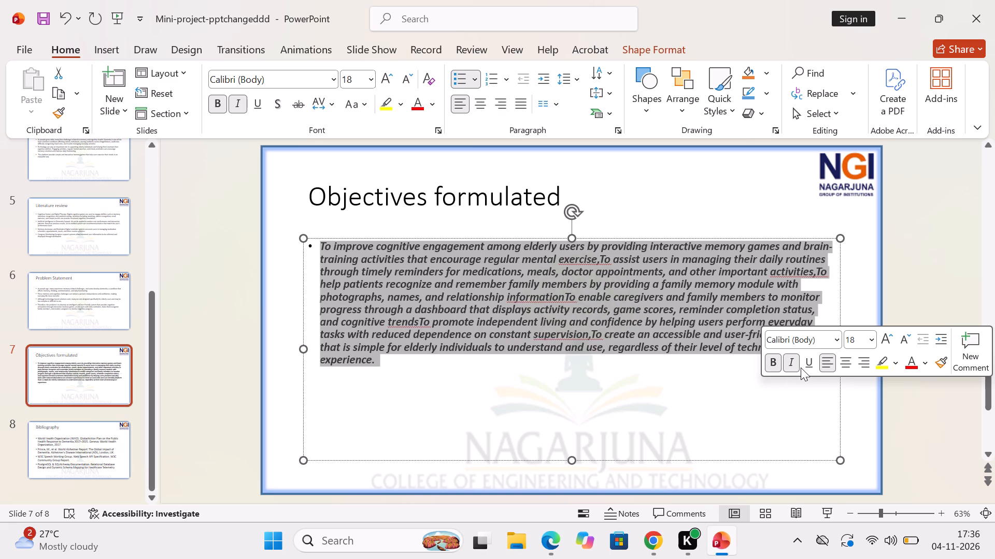
left_click(807, 370)
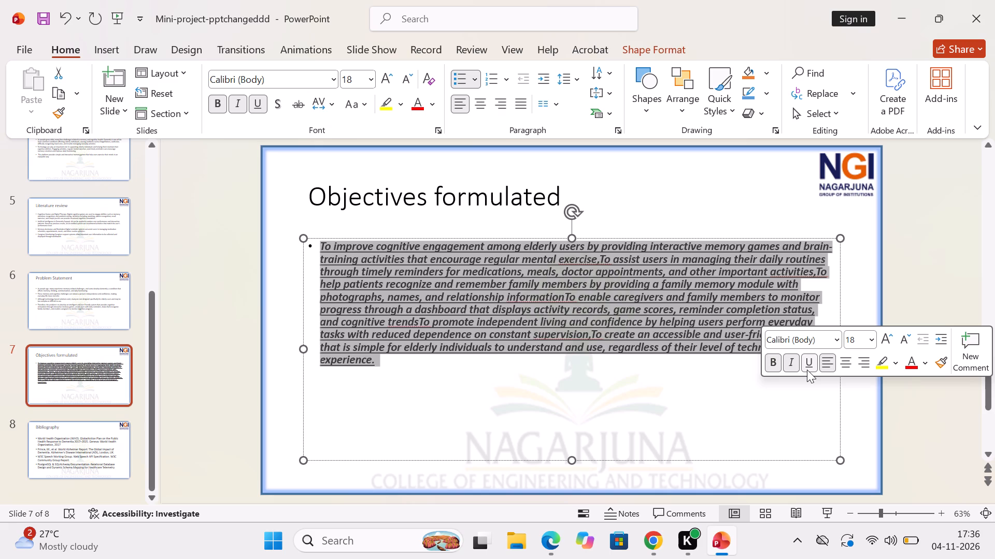
left_click(609, 411)
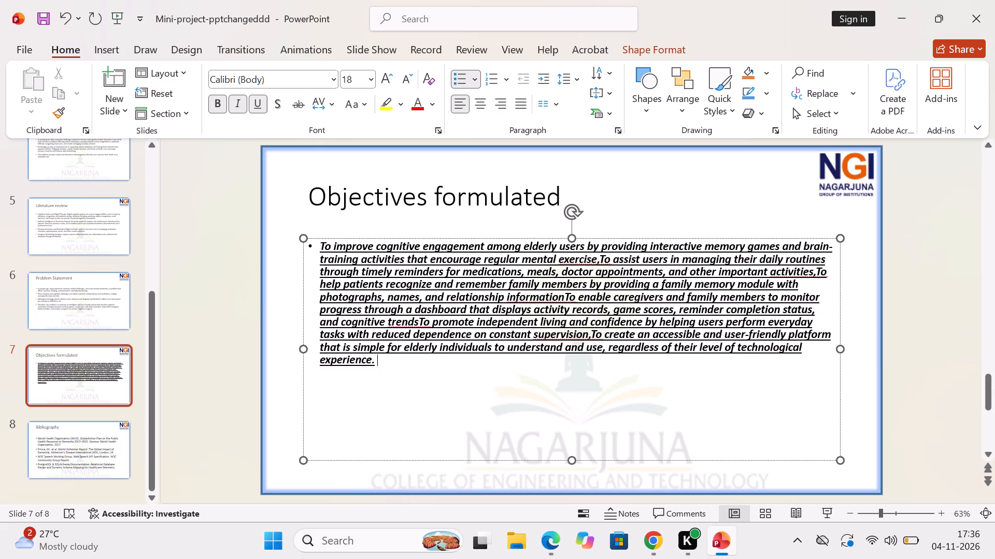
left_click(318, 248)
Apply bold and underline to all four bullets on the Problem Statement slide.
left_click(48, 285)
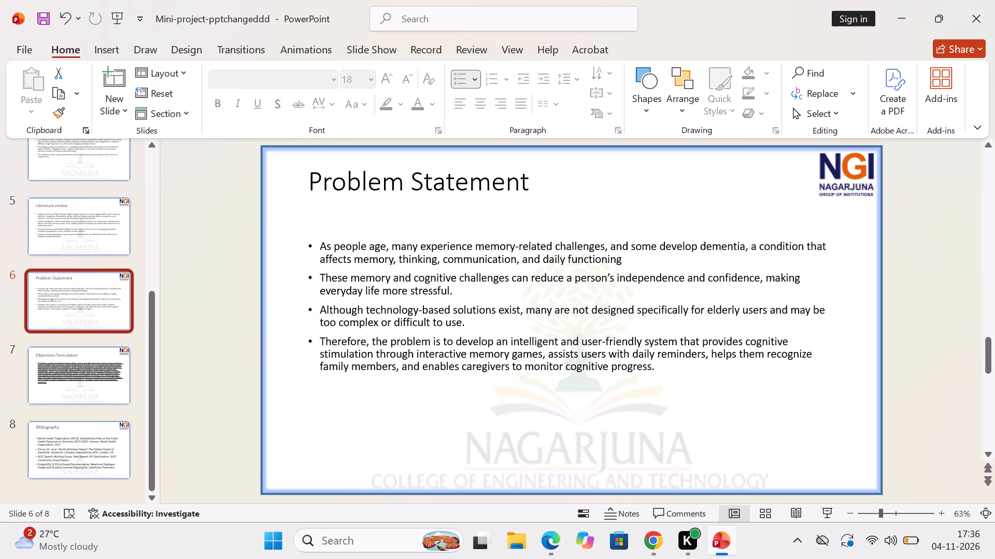
left_click_drag(320, 244, 483, 443)
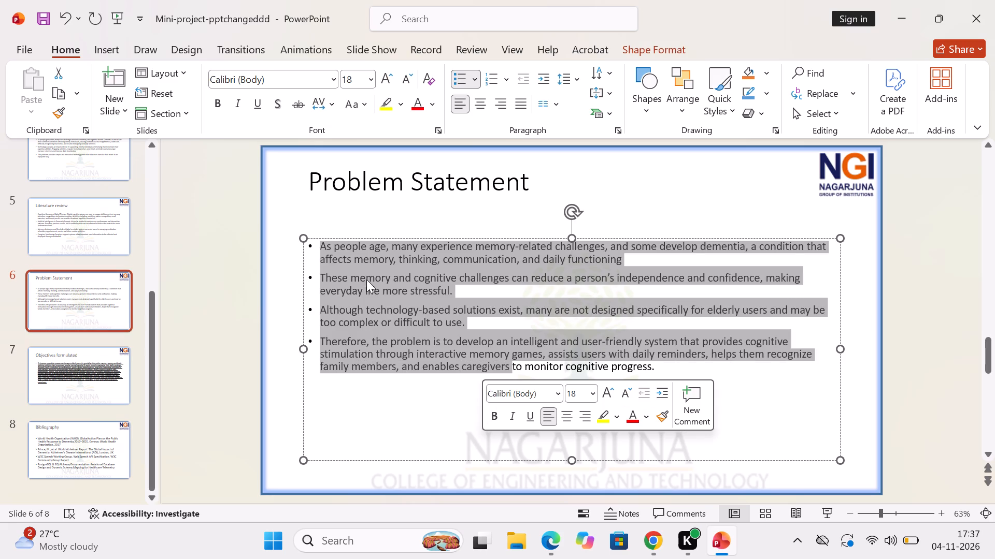
left_click(372, 394)
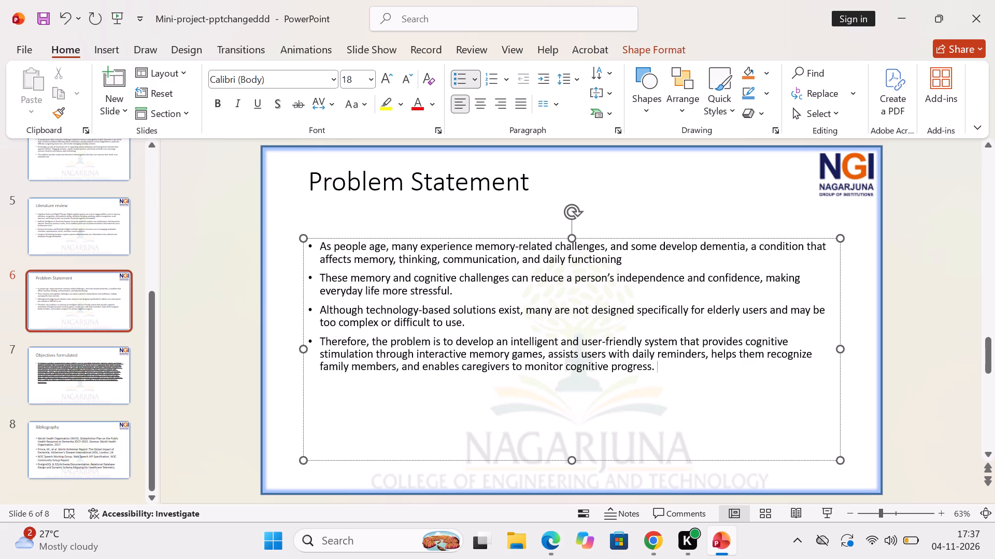
left_click_drag(318, 251, 506, 389)
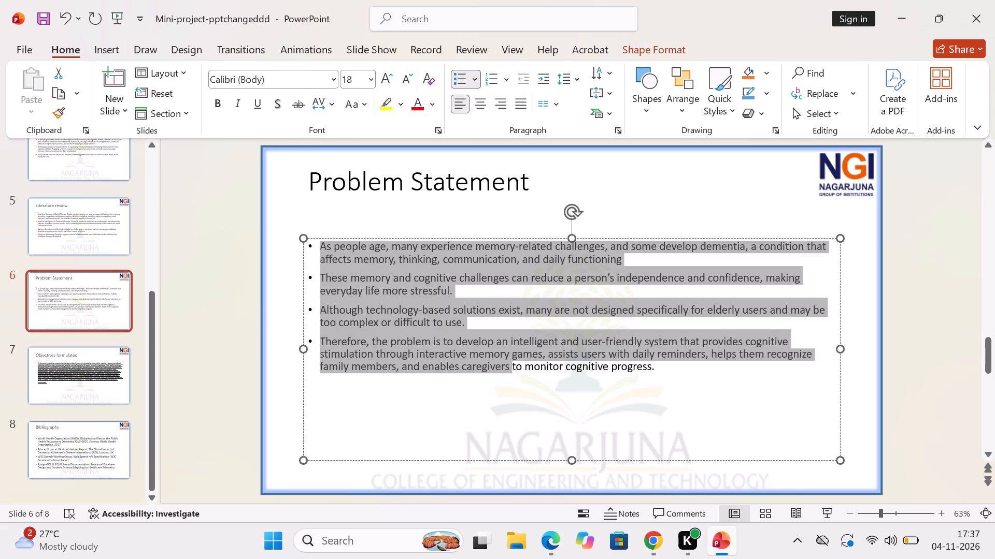
left_click_drag(506, 389, 670, 422)
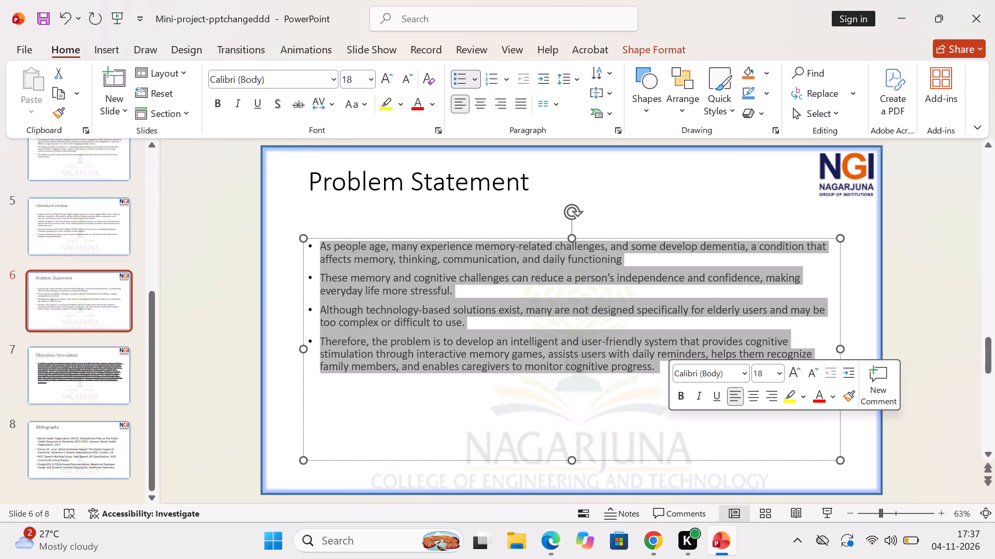
left_click(684, 394)
left_click(713, 402)
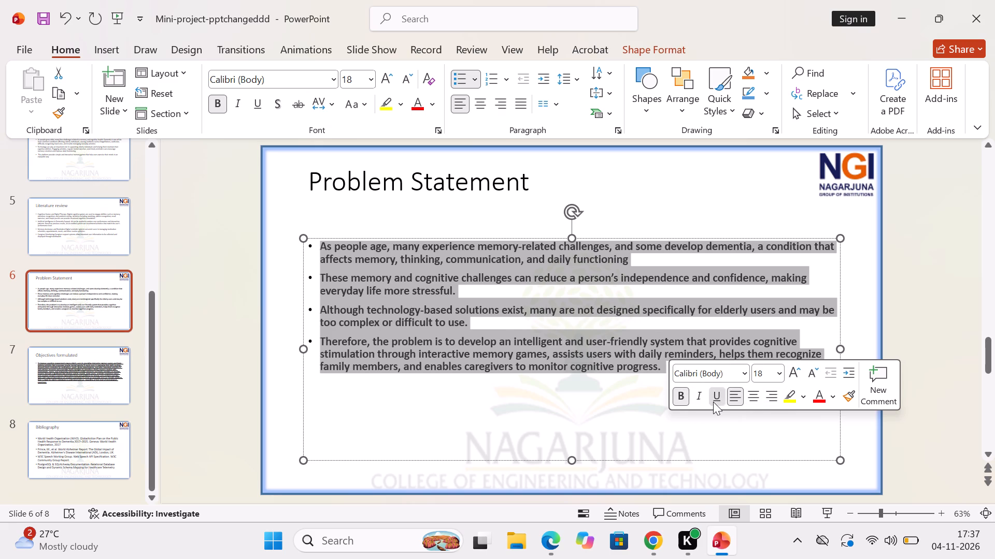
left_click(442, 424)
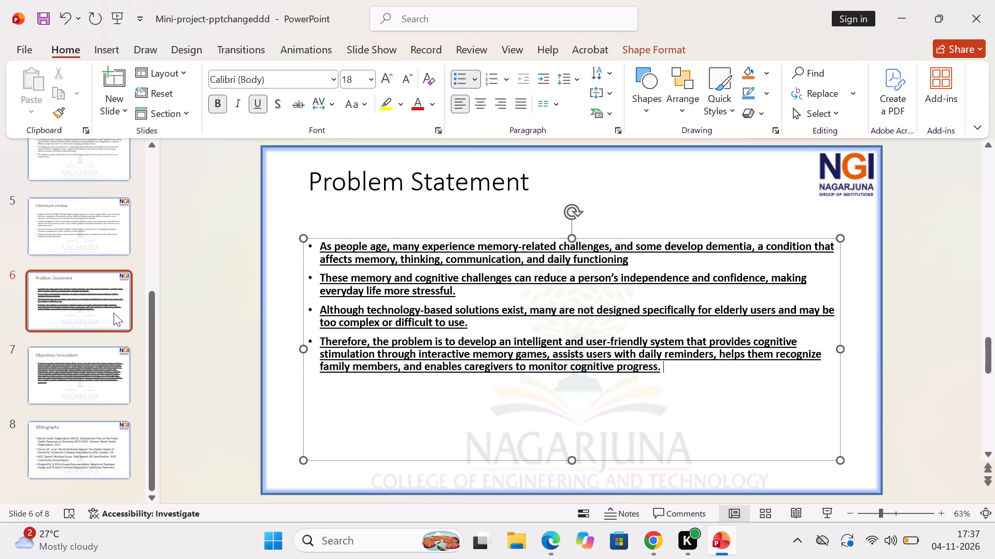
Underline all four bullets on the Literature review slide.
left_click(92, 225)
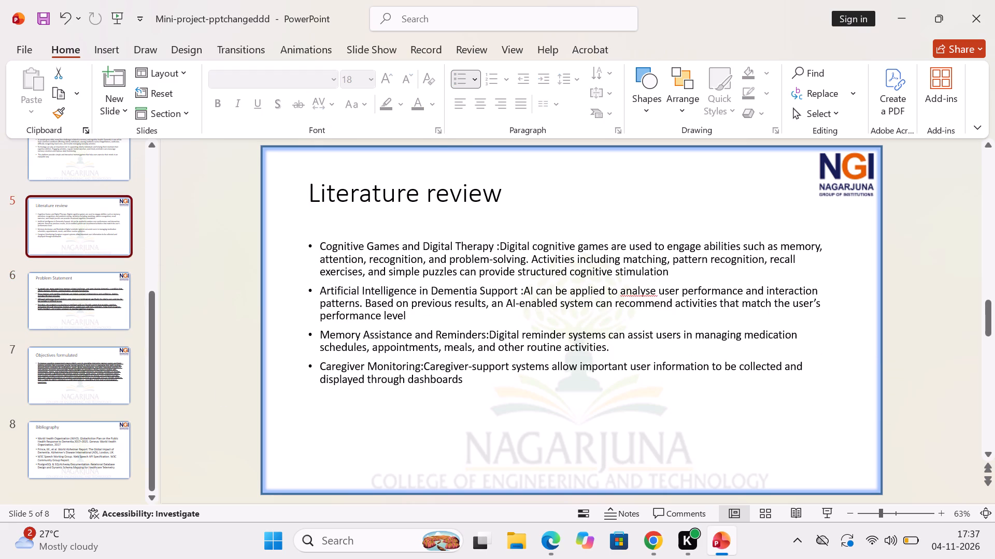
left_click_drag(309, 254, 438, 417)
left_click(380, 425)
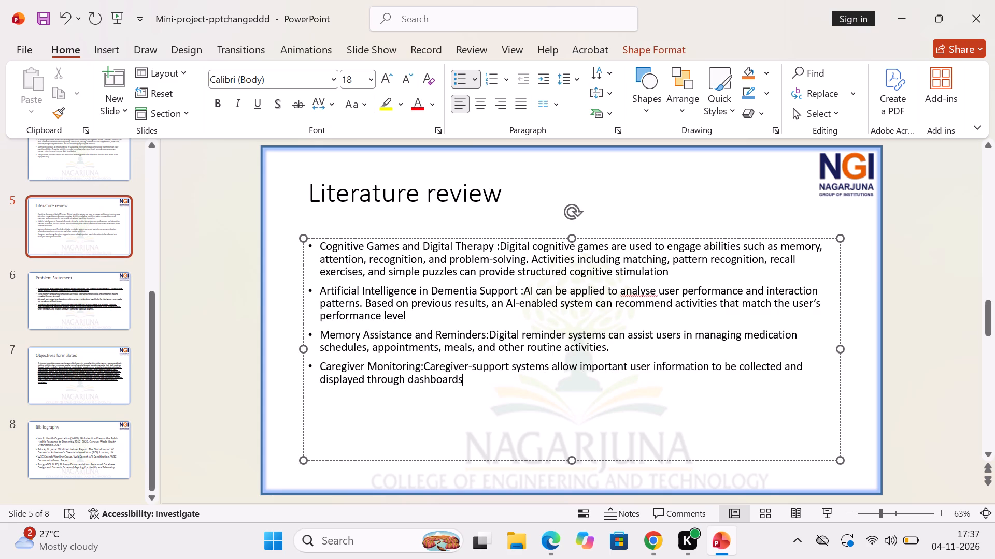
left_click_drag(316, 249, 472, 410)
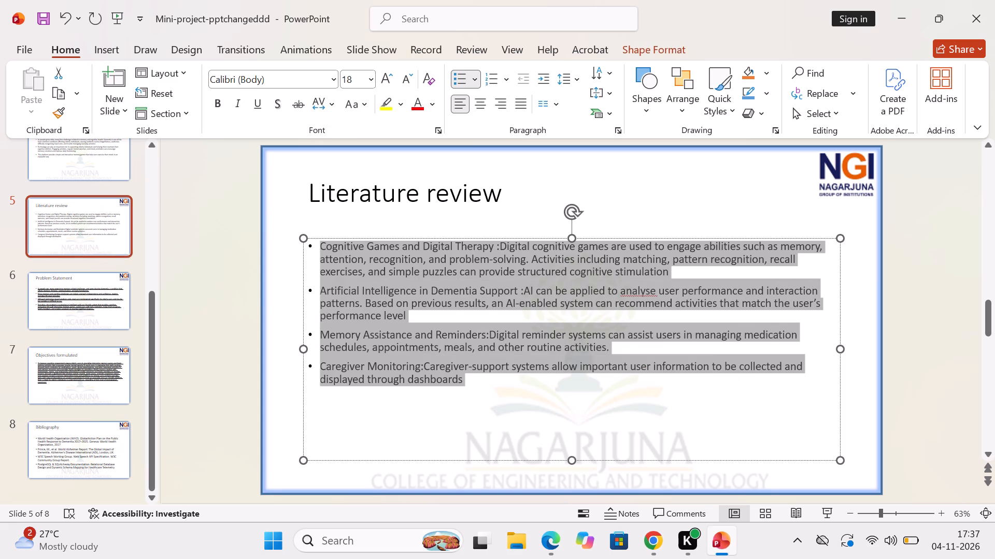
left_click_drag(472, 410, 484, 413)
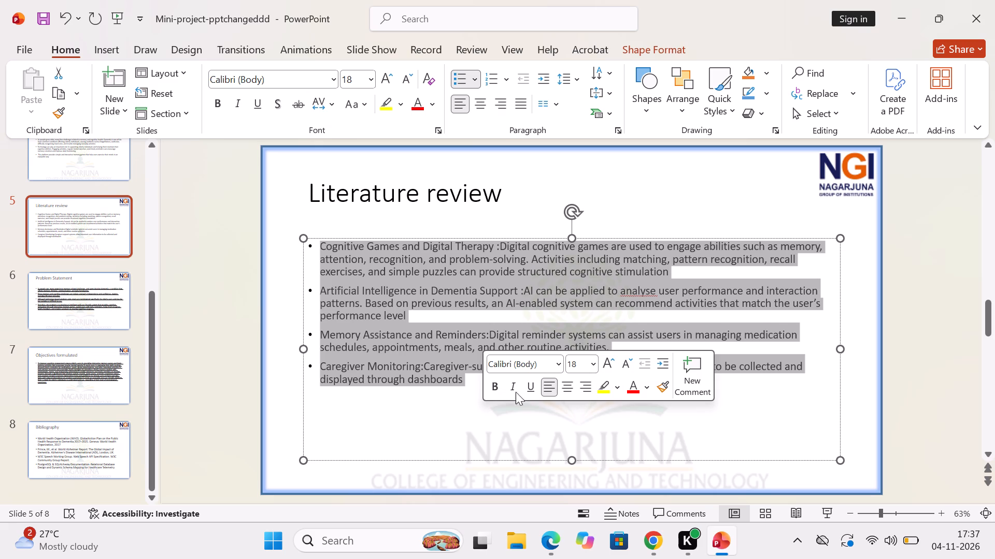
left_click(531, 389)
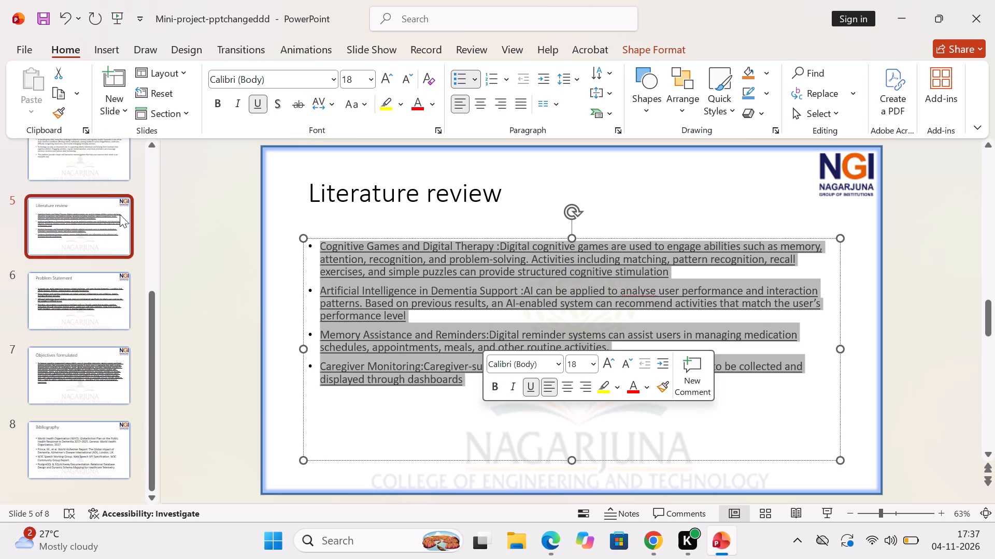
Underline all three bullets on the Introduction slide.
left_click(95, 174)
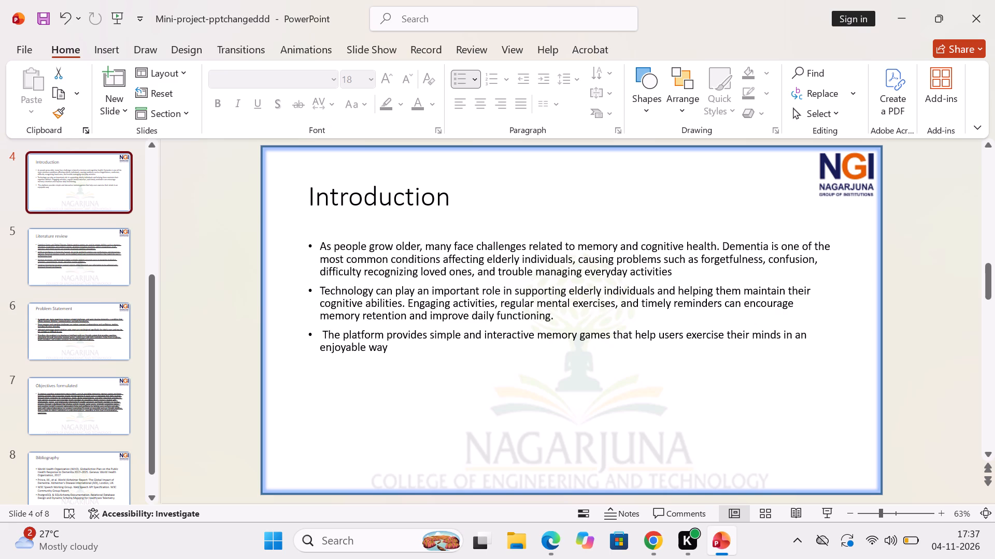
left_click_drag(320, 247, 409, 364)
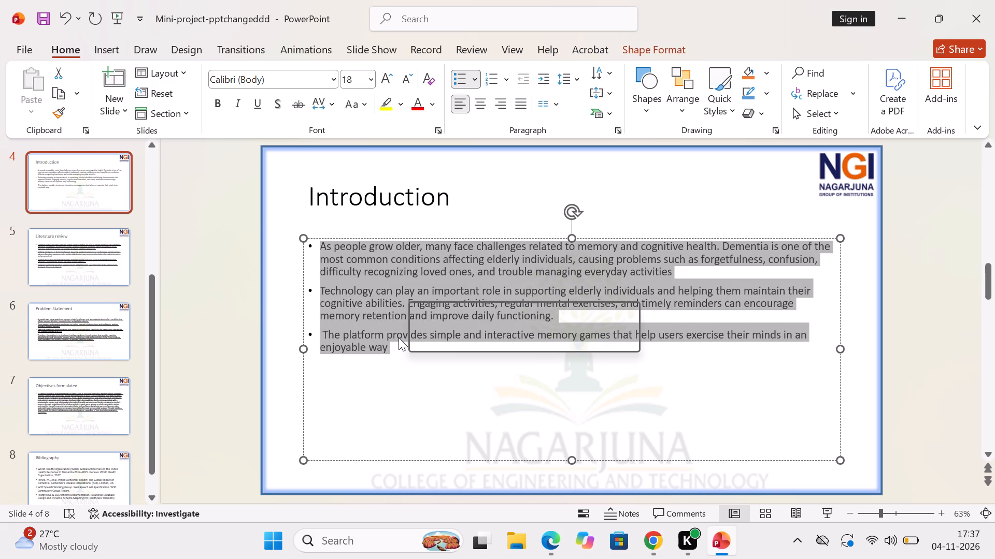
left_click(459, 334)
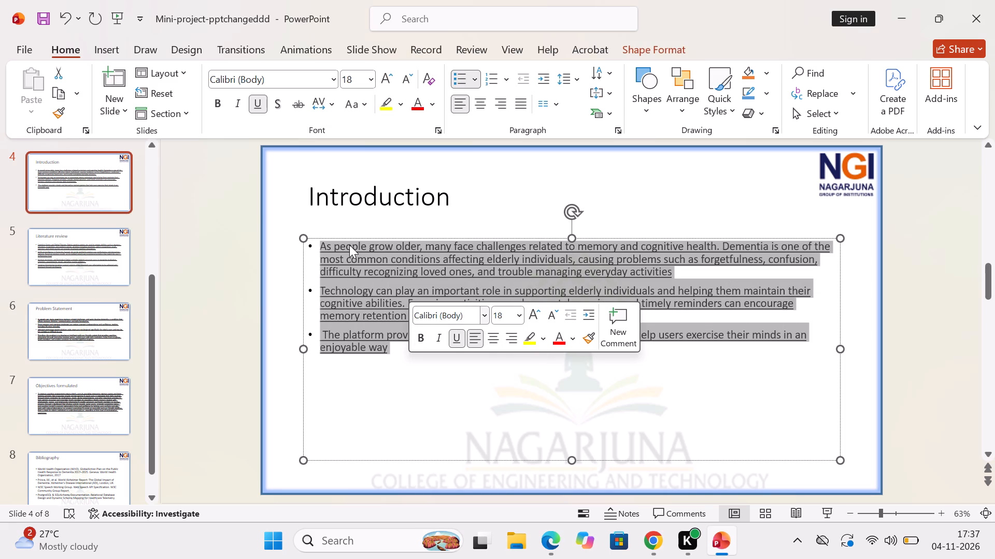
Underline all four bullets on the Bibliography slide.
left_click(82, 481)
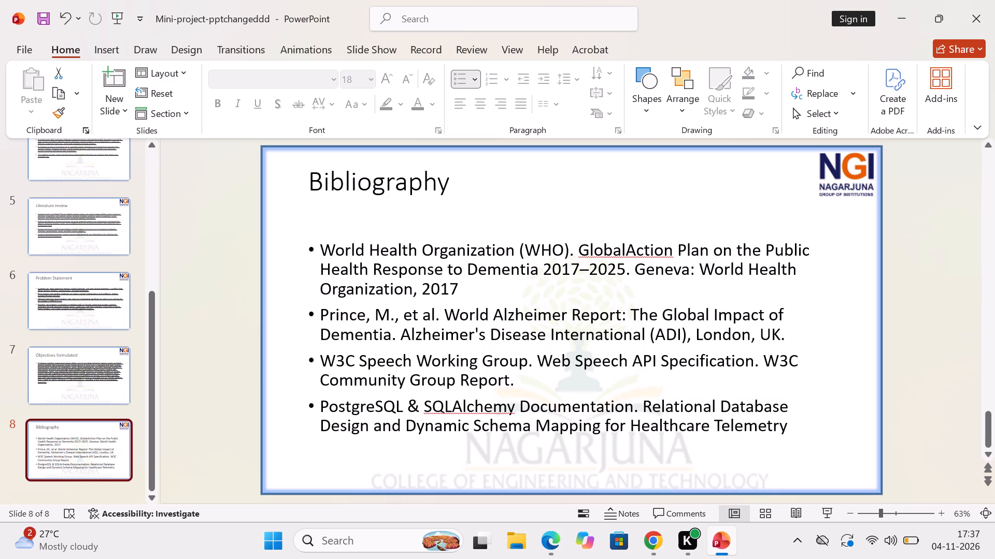
left_click_drag(320, 256, 474, 448)
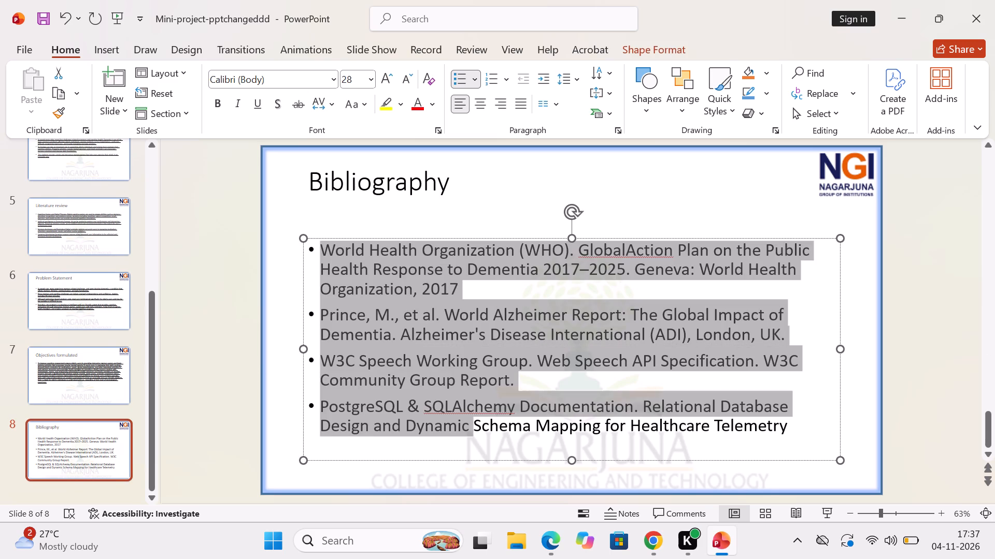
left_click_drag(474, 448, 483, 455)
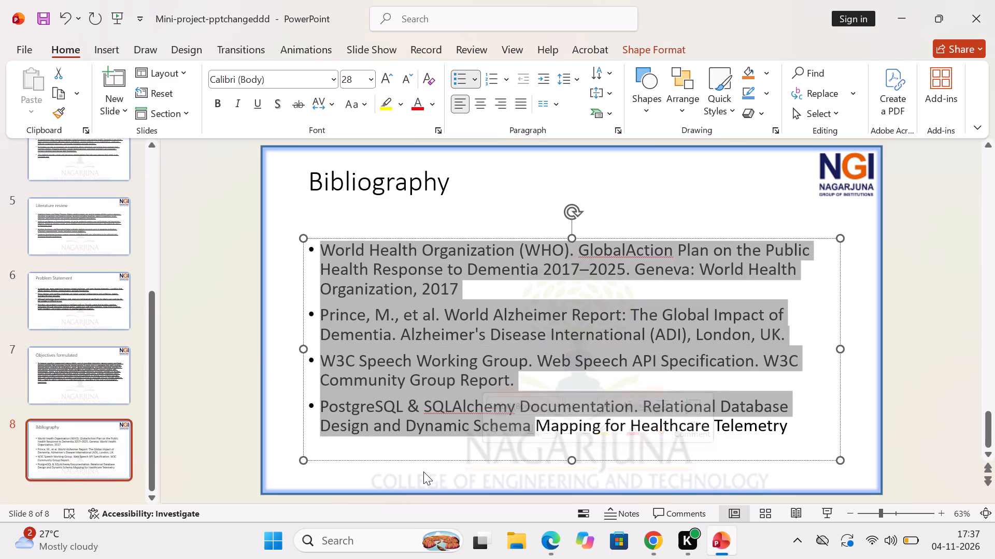
left_click(423, 472)
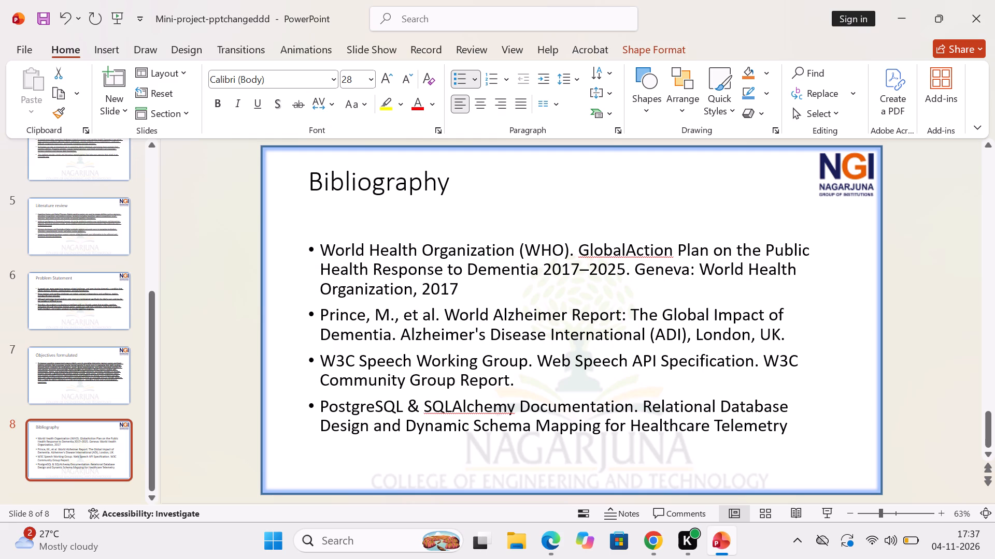
left_click_drag(324, 250, 758, 457)
left_click(800, 431)
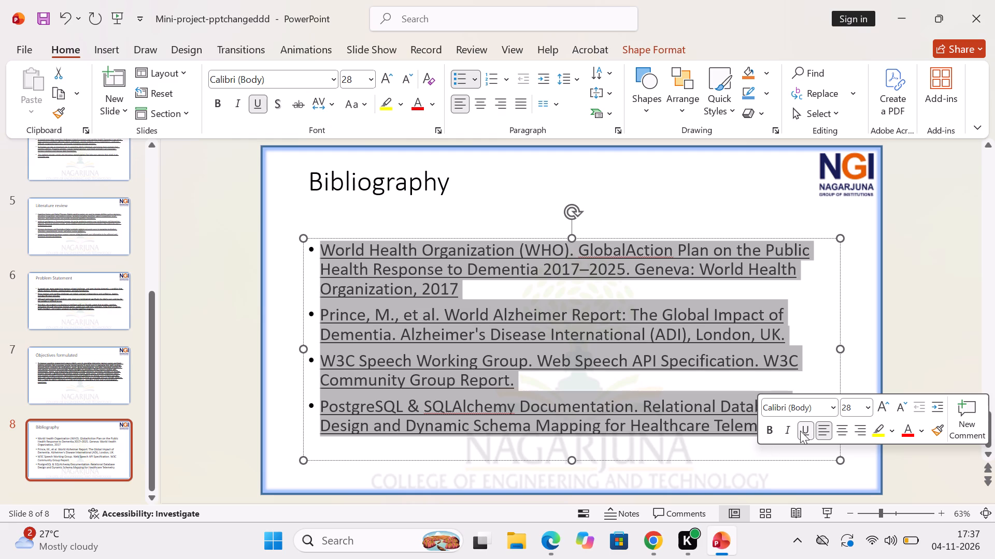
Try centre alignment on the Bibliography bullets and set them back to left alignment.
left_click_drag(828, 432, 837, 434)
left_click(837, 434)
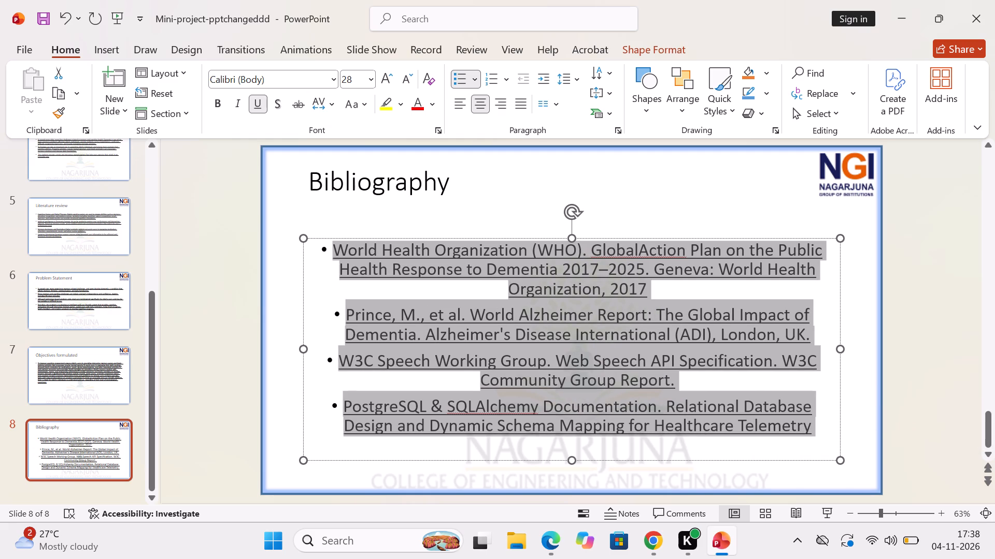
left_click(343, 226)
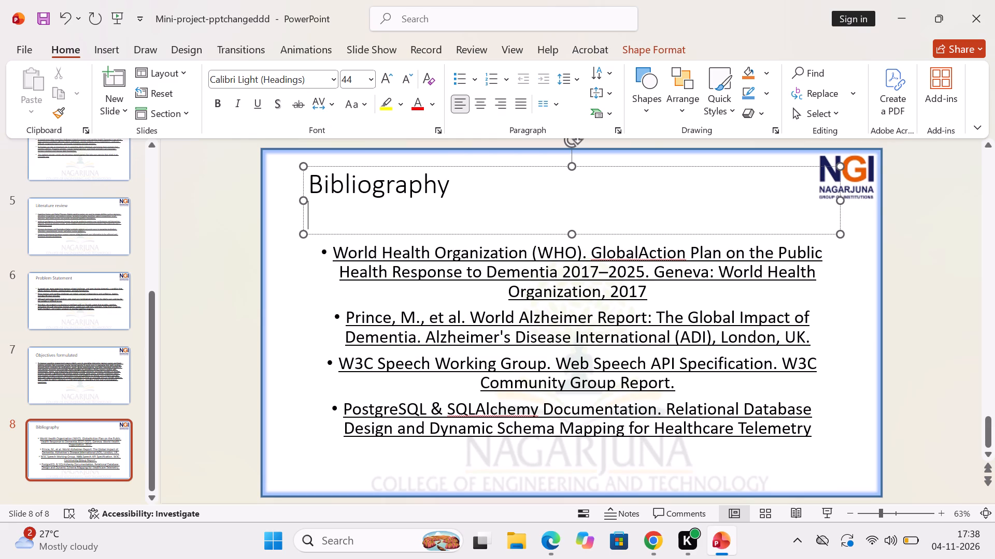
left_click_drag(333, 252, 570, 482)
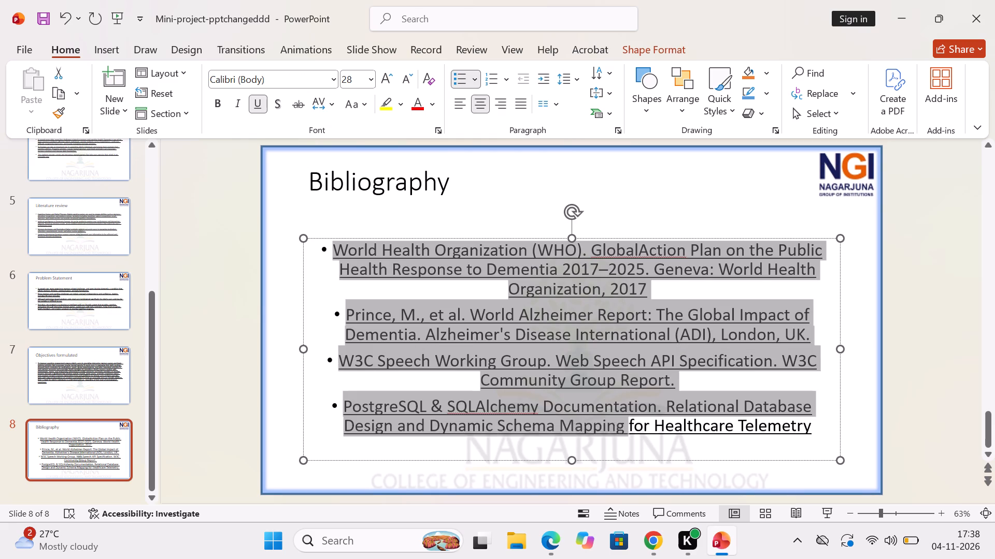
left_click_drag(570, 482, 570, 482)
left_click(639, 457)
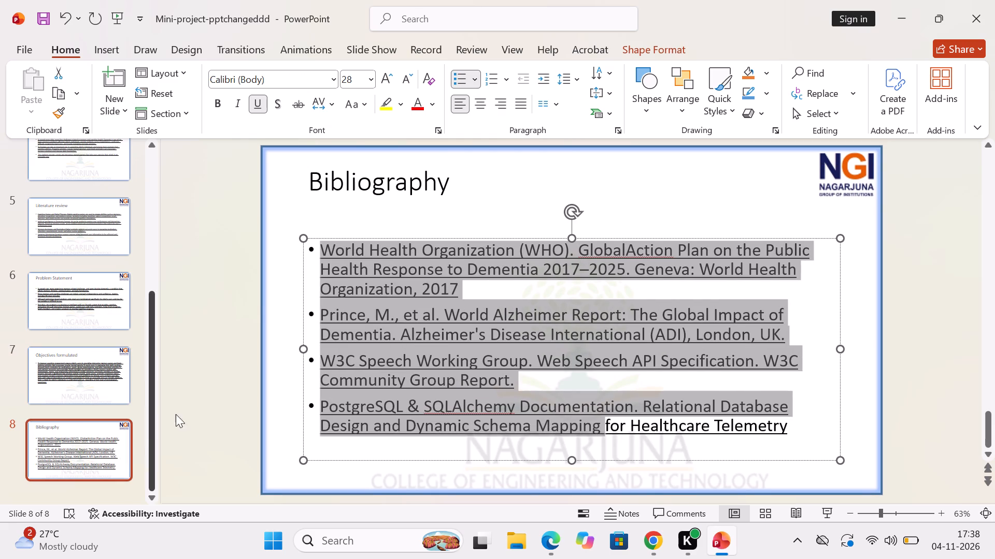
Apply bold and underline to all six entries of the numbered list on the Contents slide.
left_click(155, 260)
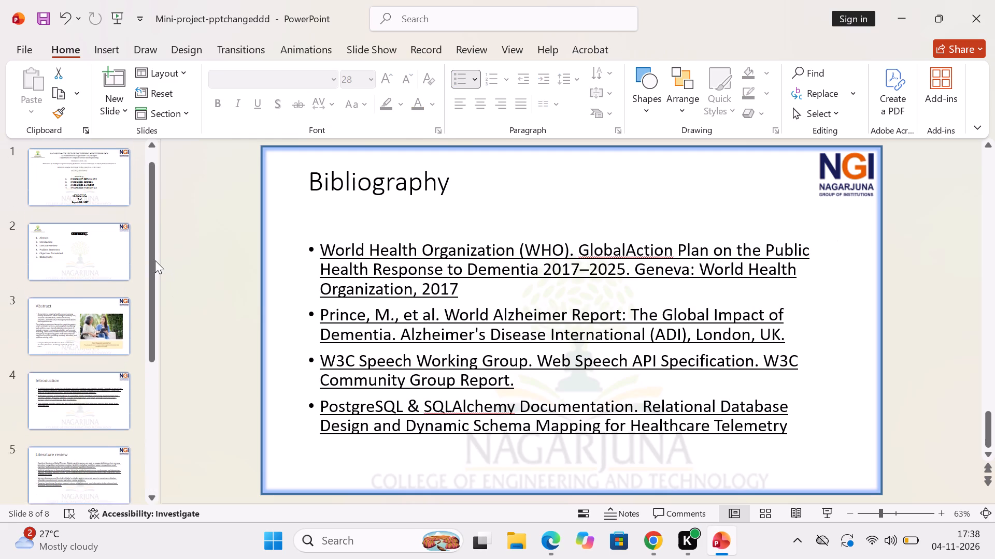
left_click(90, 328)
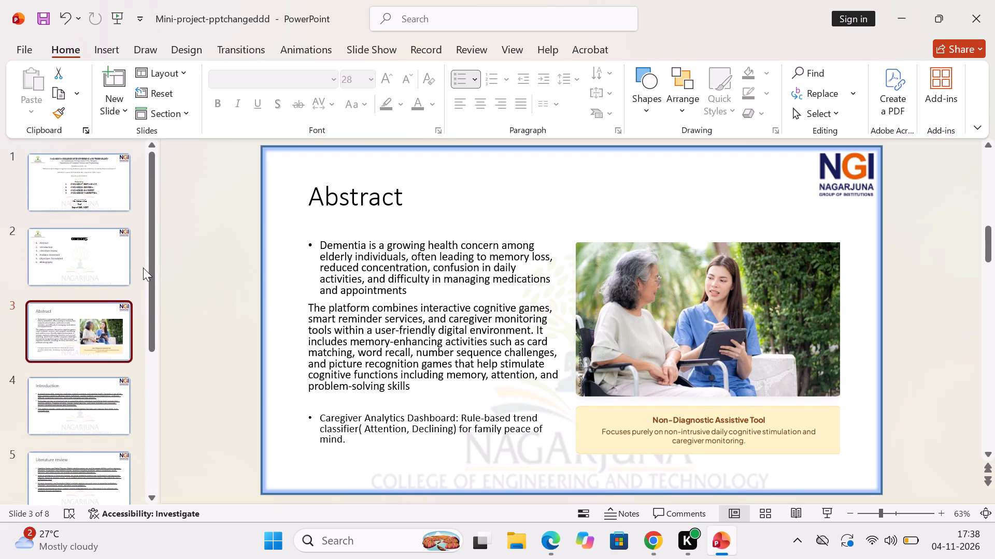
left_click(108, 259)
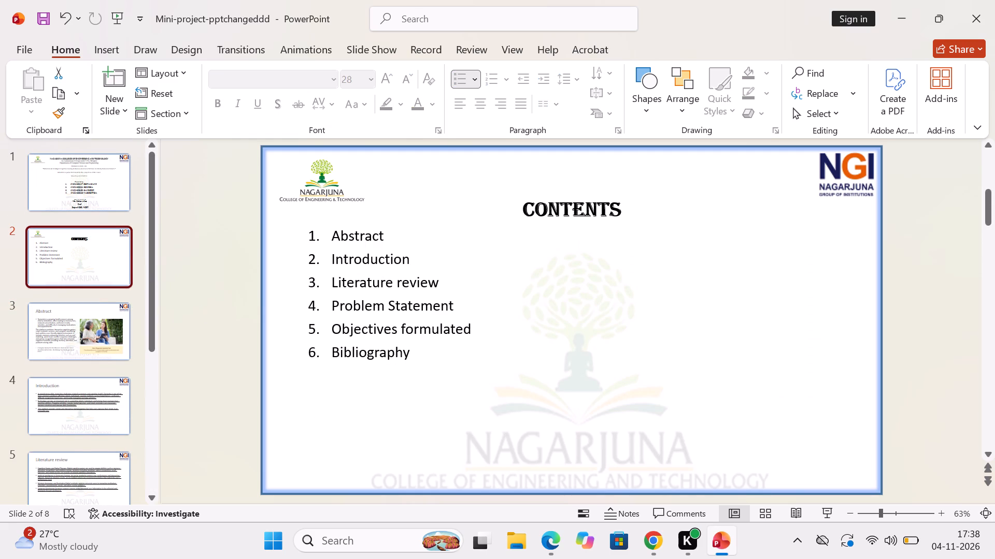
left_click_drag(334, 237, 448, 301)
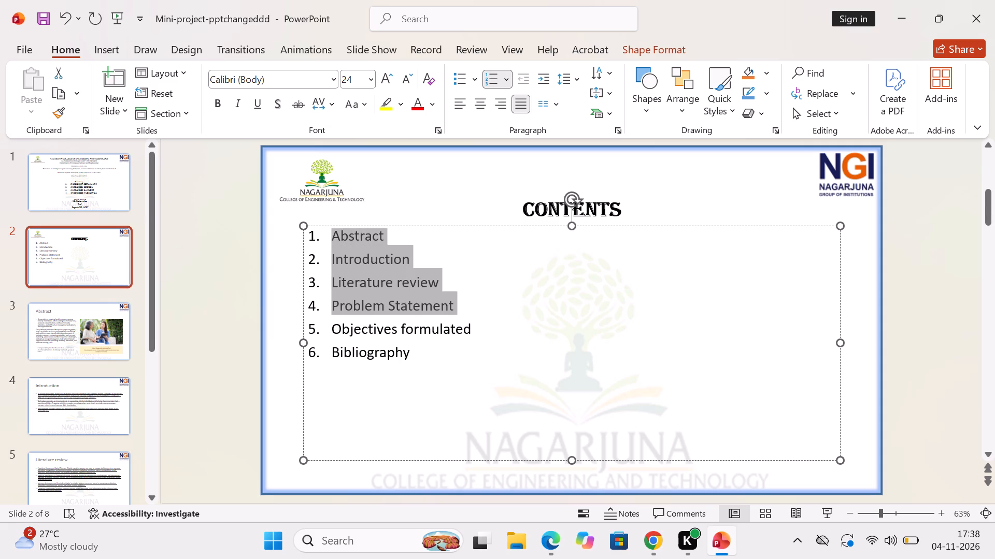
left_click_drag(448, 301, 497, 366)
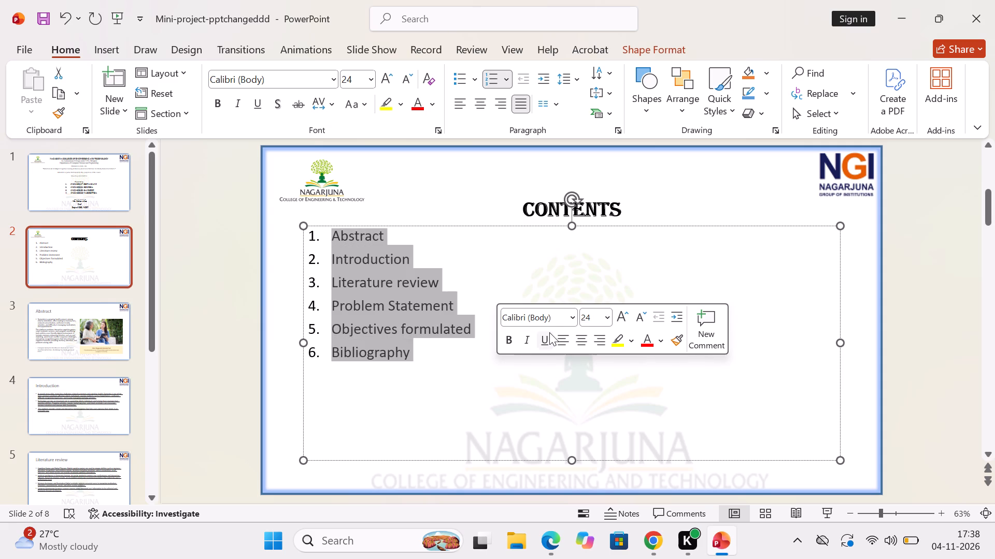
left_click(549, 332)
left_click(508, 336)
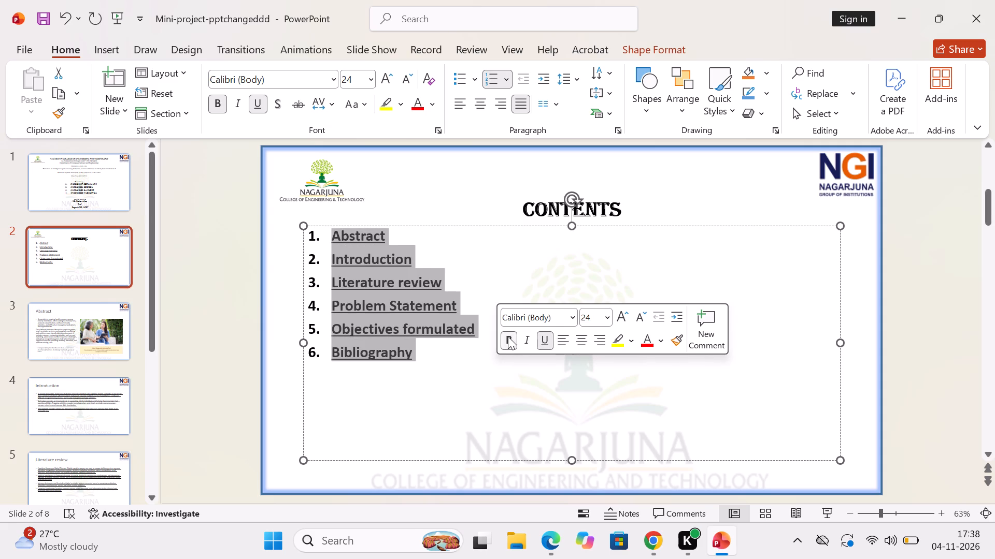
left_click(482, 372)
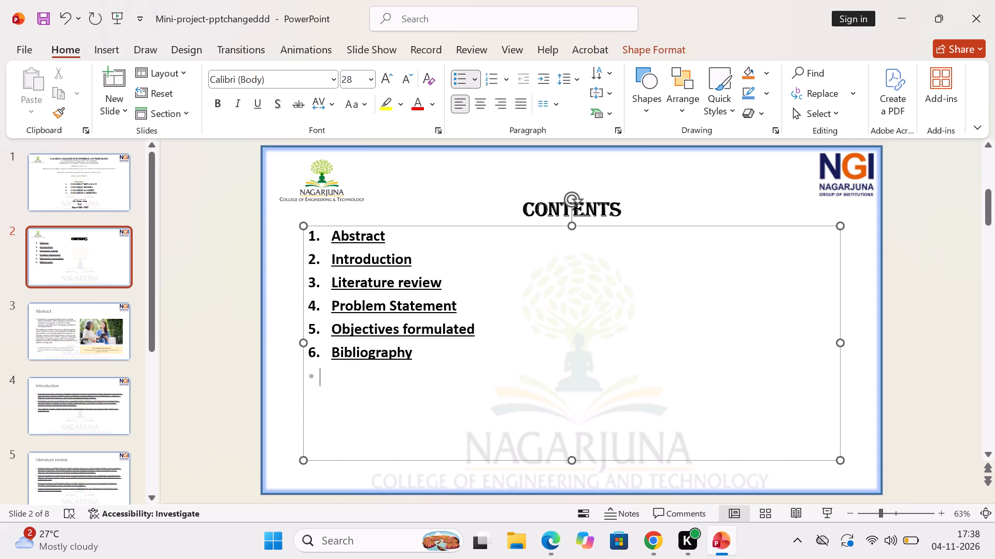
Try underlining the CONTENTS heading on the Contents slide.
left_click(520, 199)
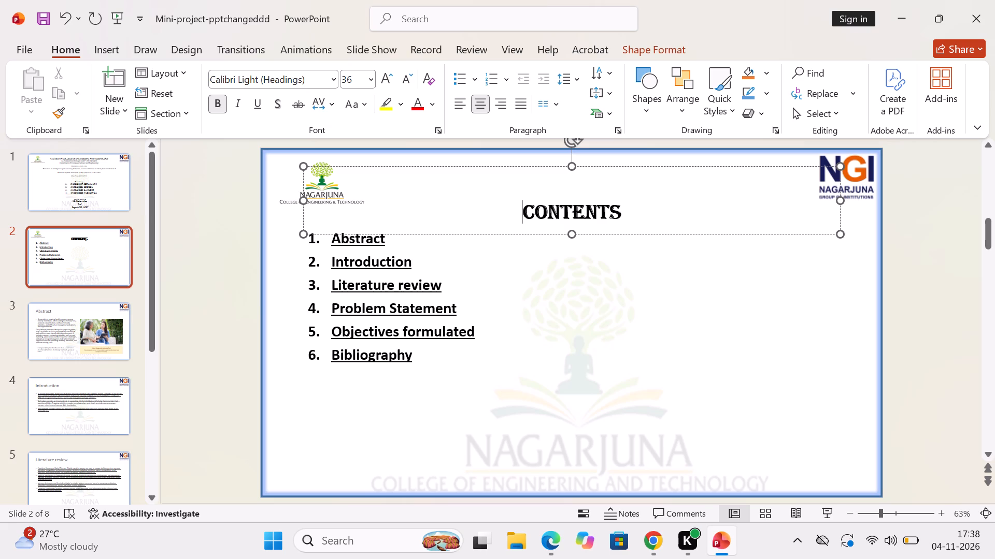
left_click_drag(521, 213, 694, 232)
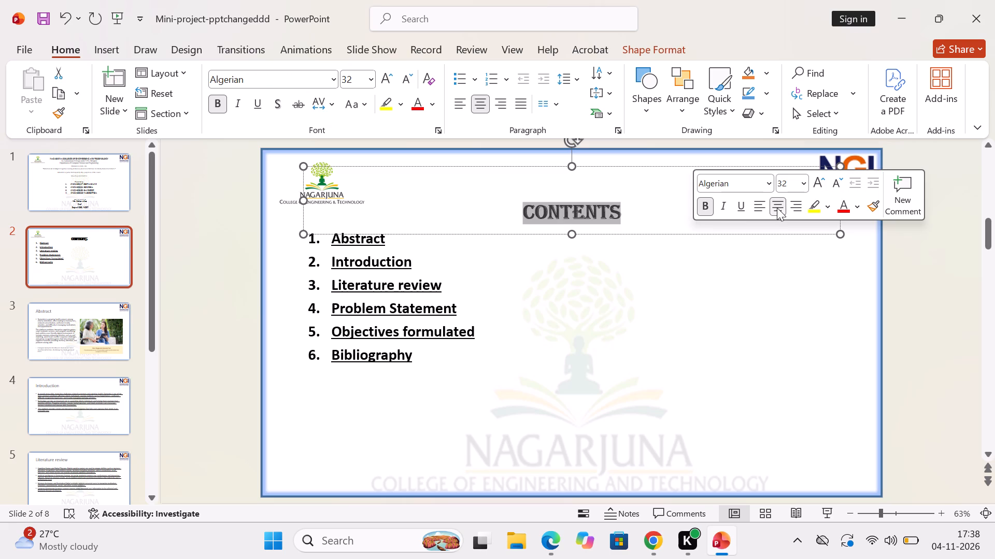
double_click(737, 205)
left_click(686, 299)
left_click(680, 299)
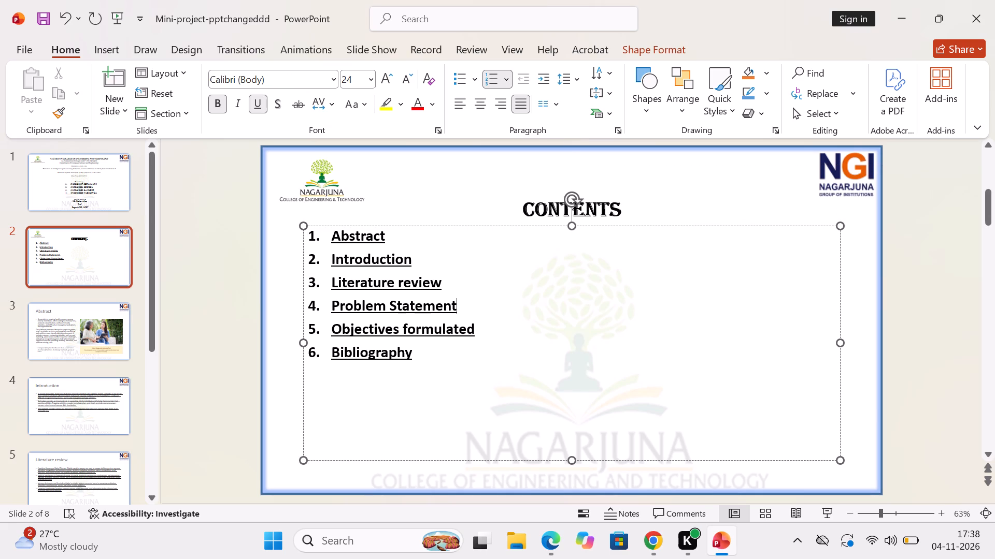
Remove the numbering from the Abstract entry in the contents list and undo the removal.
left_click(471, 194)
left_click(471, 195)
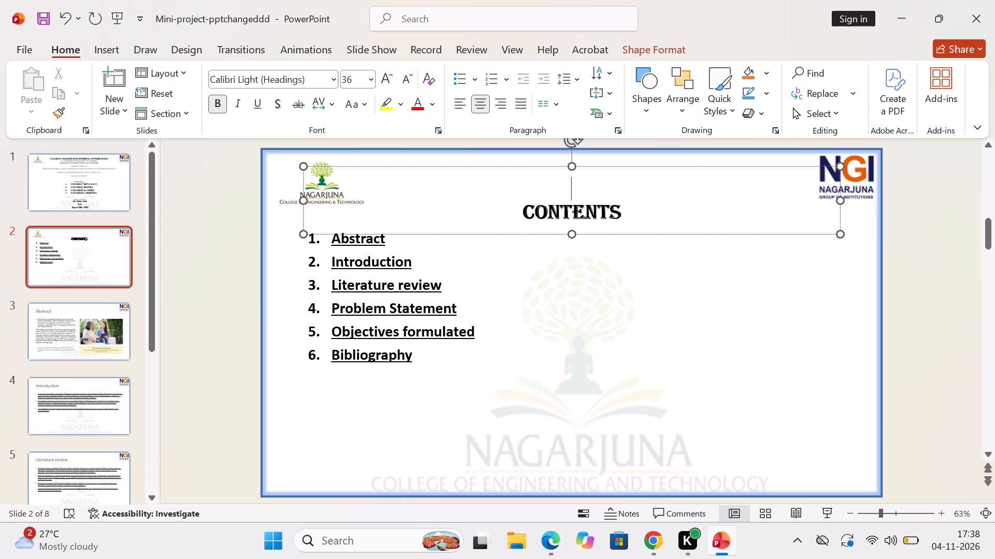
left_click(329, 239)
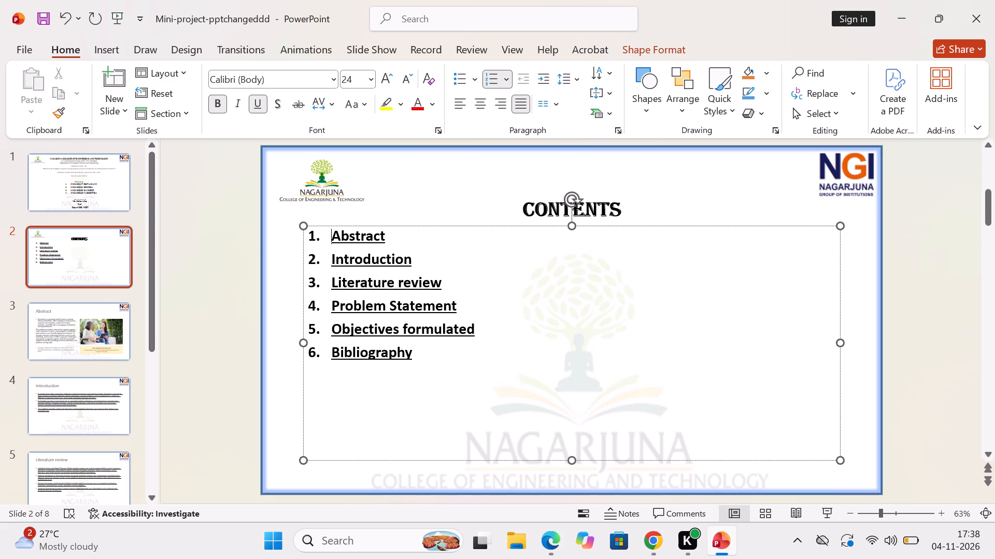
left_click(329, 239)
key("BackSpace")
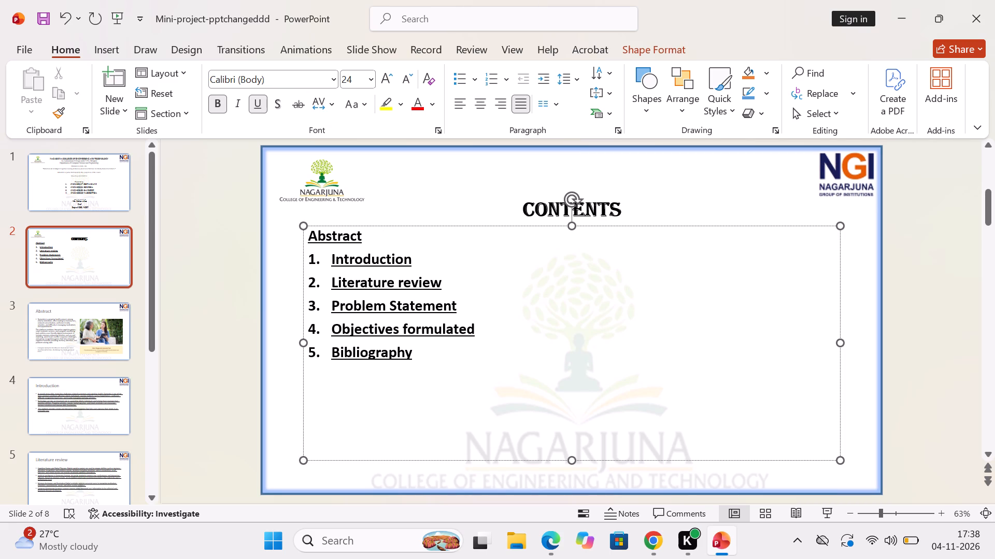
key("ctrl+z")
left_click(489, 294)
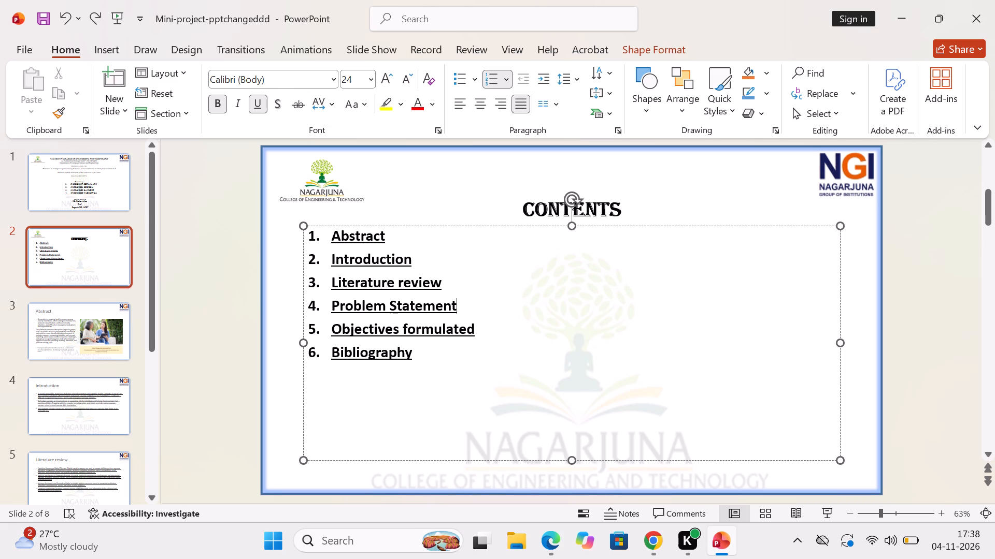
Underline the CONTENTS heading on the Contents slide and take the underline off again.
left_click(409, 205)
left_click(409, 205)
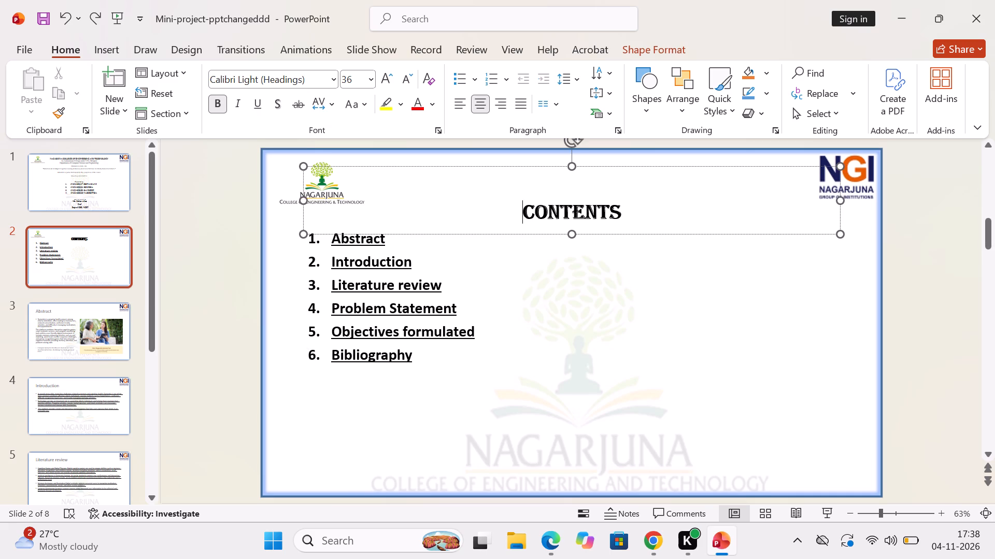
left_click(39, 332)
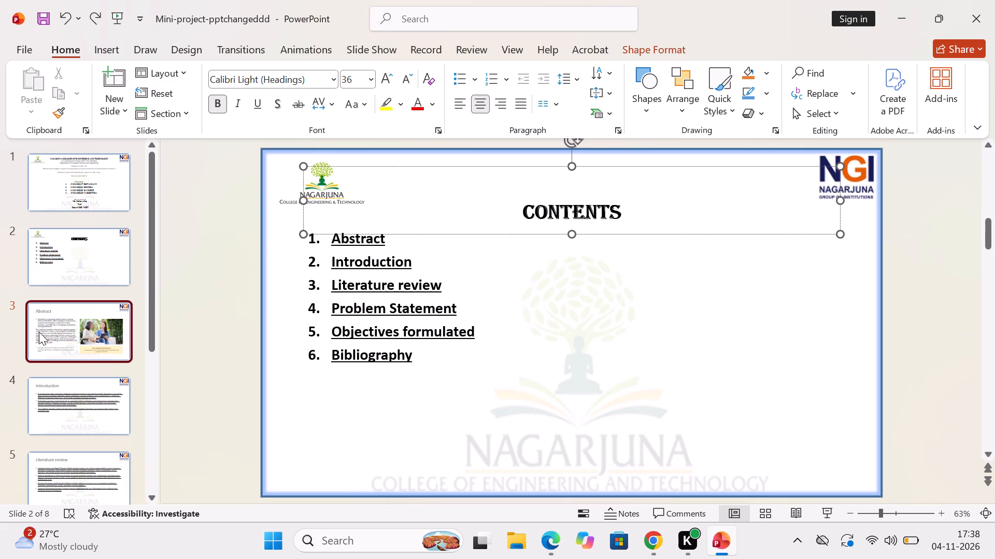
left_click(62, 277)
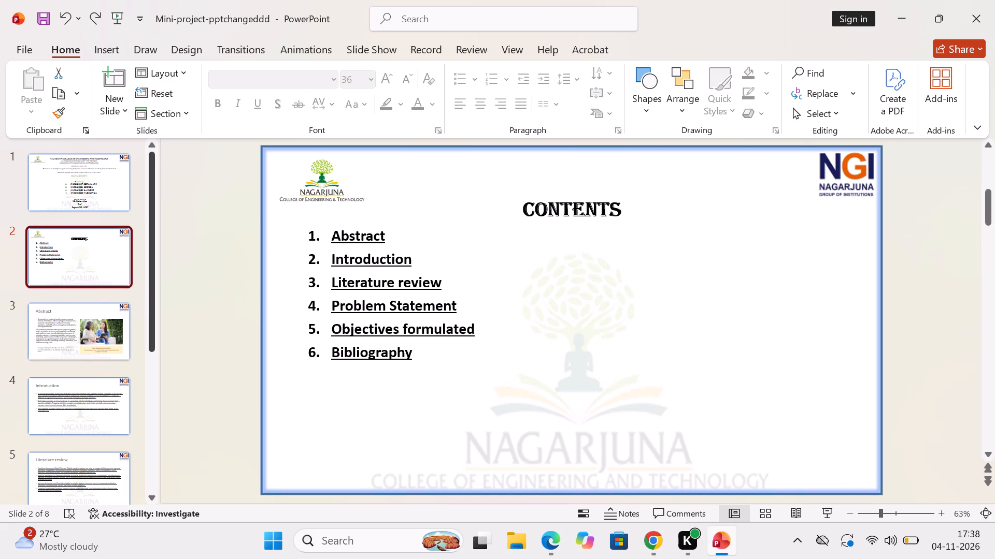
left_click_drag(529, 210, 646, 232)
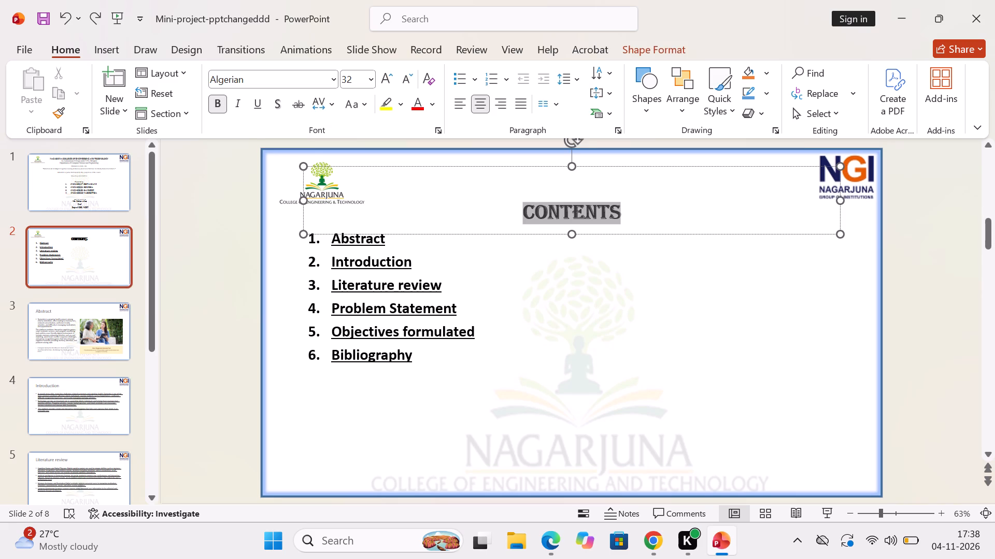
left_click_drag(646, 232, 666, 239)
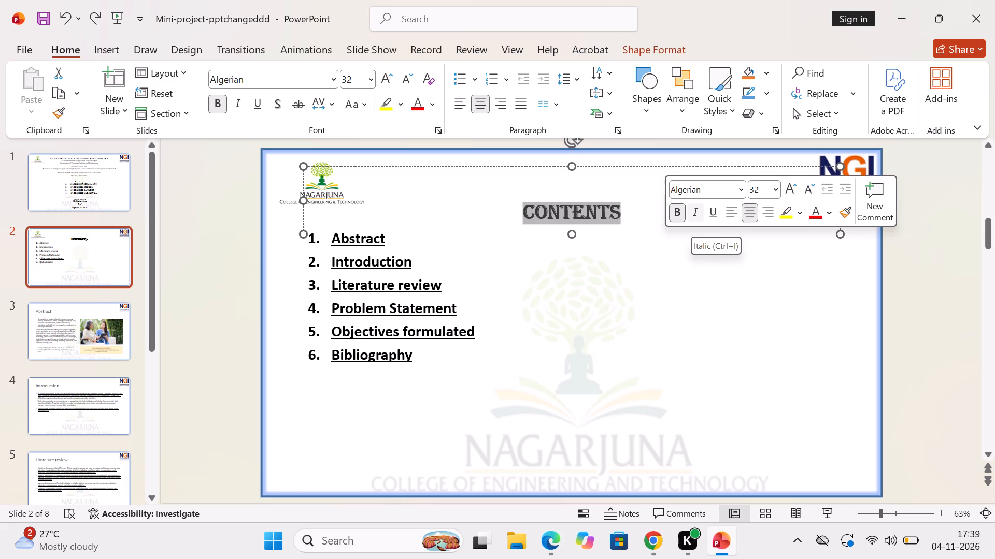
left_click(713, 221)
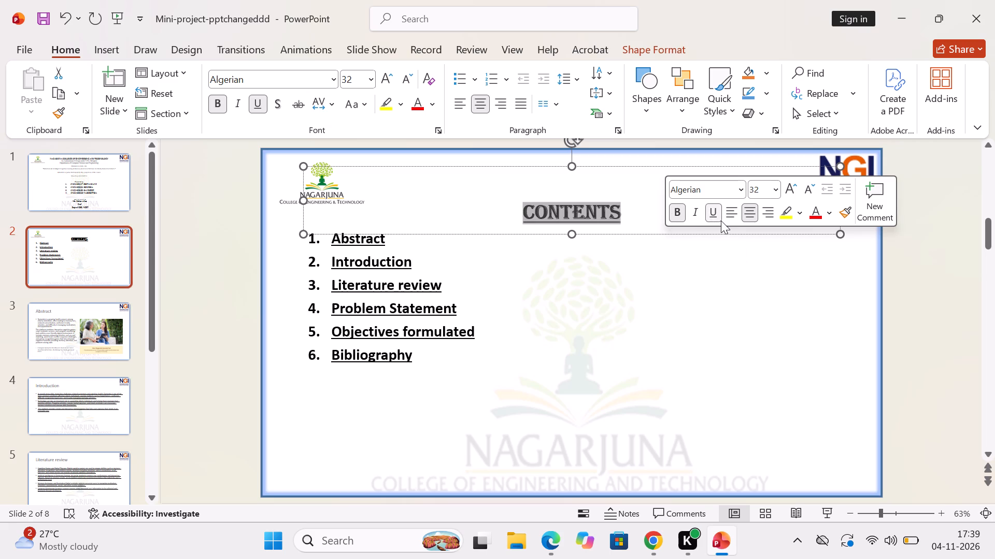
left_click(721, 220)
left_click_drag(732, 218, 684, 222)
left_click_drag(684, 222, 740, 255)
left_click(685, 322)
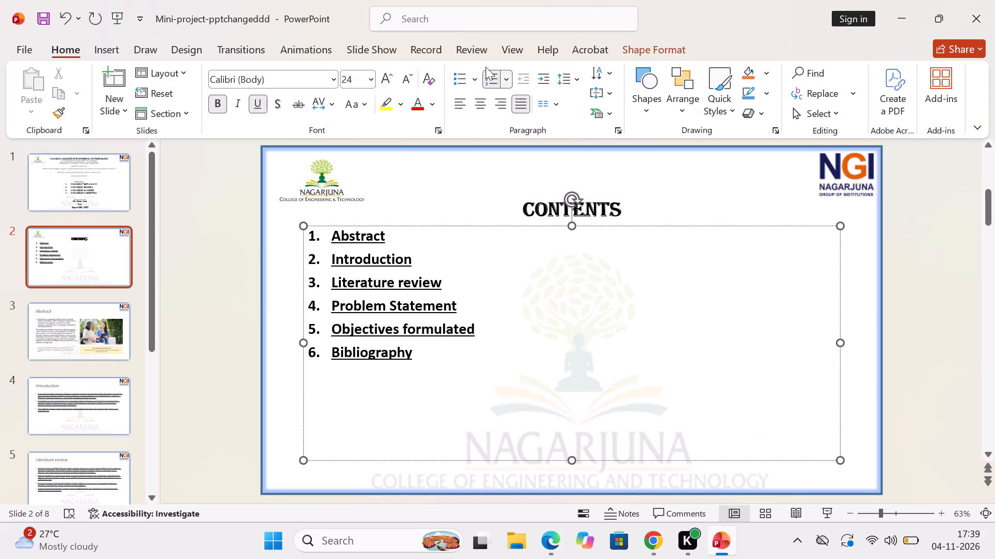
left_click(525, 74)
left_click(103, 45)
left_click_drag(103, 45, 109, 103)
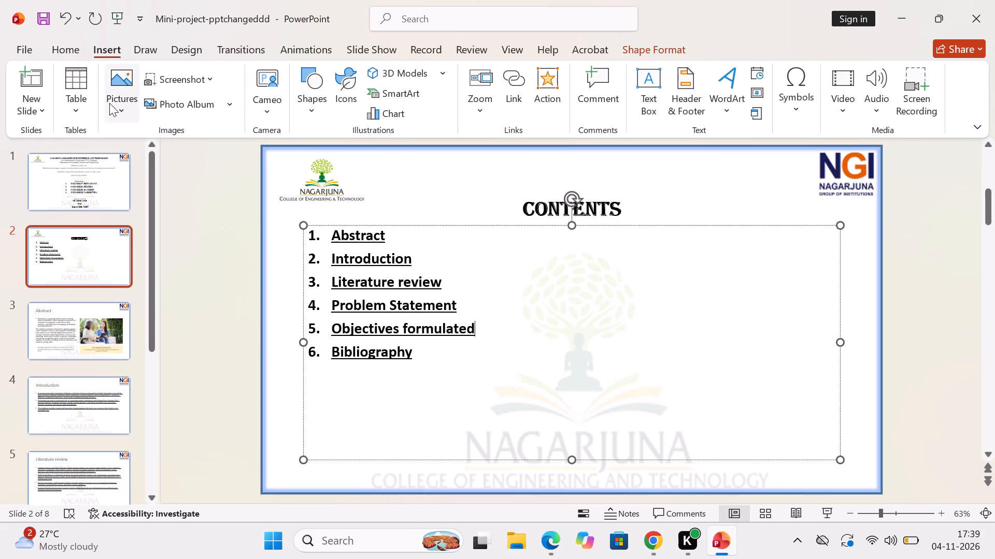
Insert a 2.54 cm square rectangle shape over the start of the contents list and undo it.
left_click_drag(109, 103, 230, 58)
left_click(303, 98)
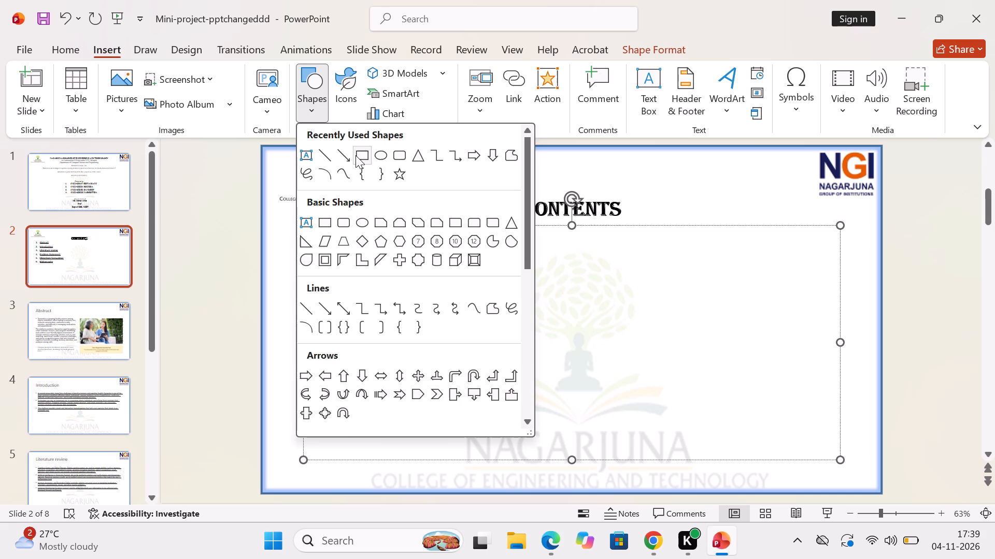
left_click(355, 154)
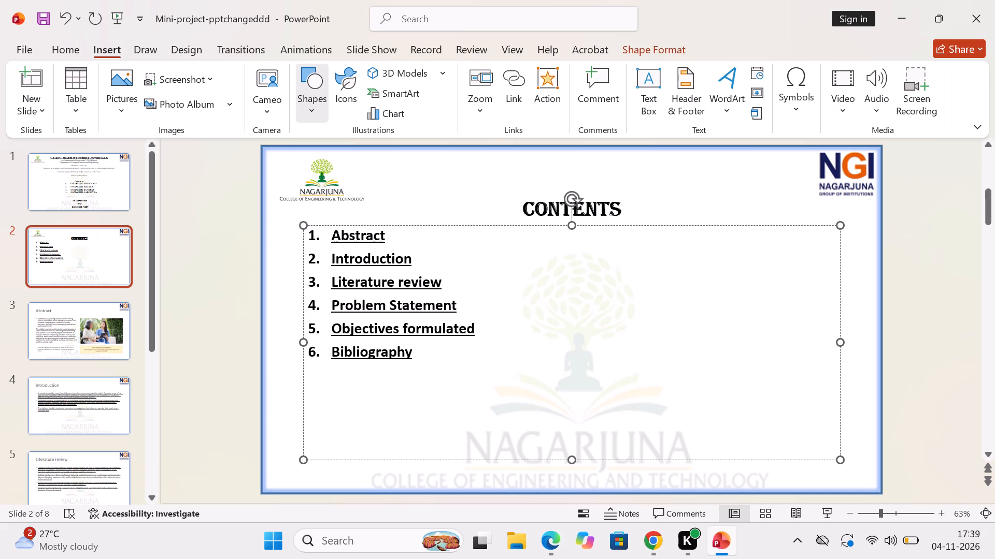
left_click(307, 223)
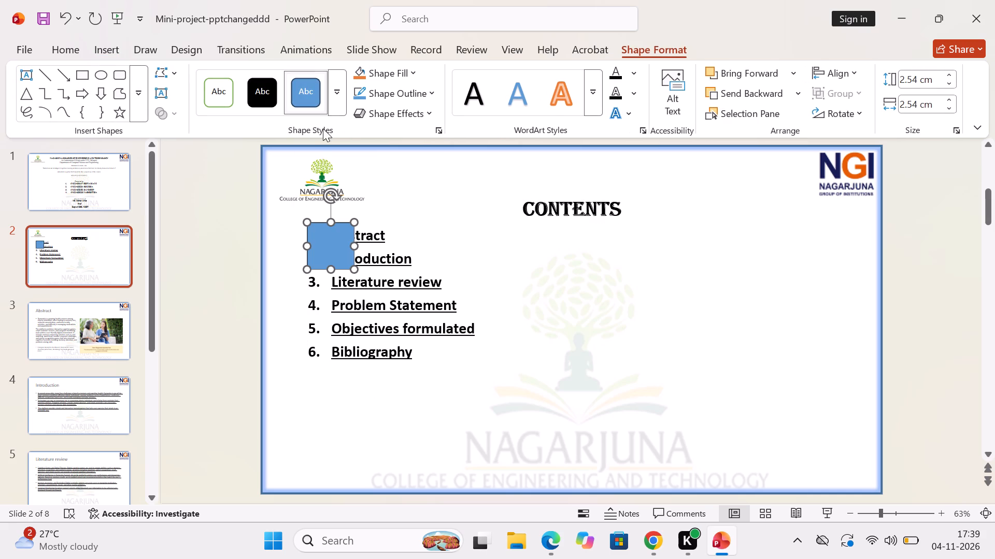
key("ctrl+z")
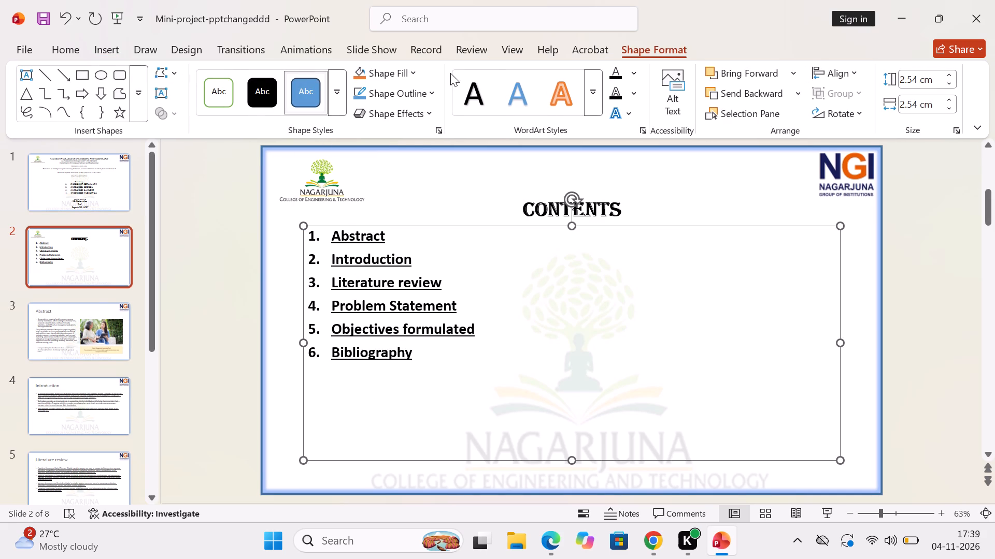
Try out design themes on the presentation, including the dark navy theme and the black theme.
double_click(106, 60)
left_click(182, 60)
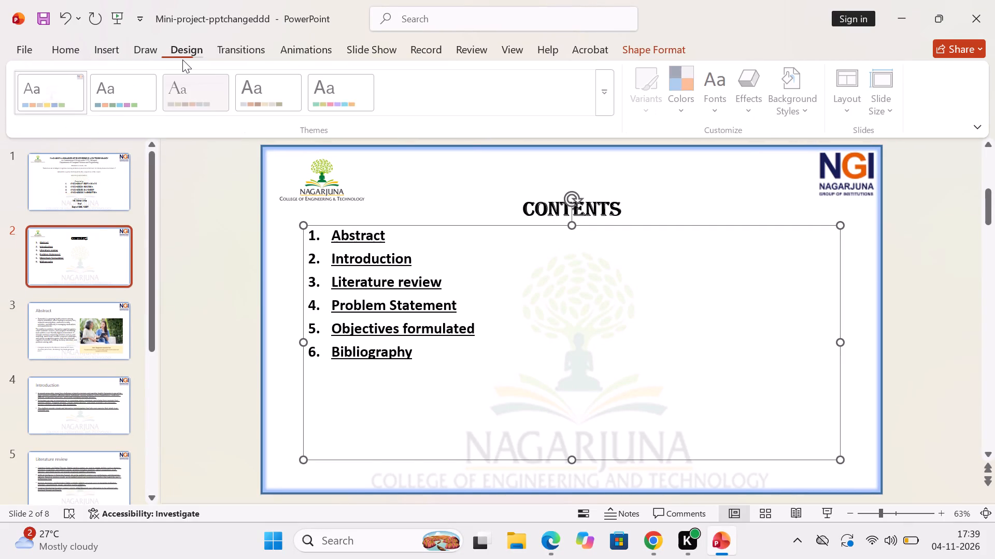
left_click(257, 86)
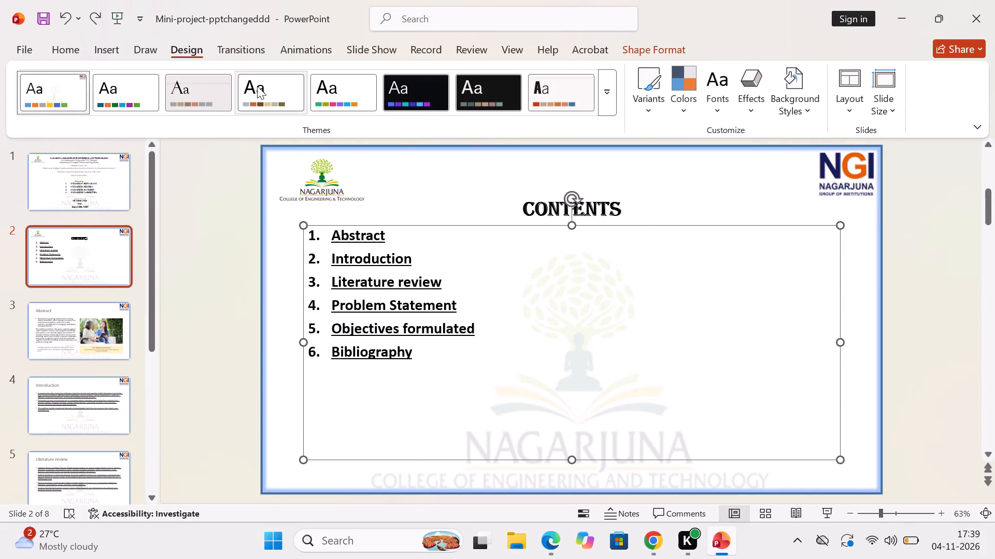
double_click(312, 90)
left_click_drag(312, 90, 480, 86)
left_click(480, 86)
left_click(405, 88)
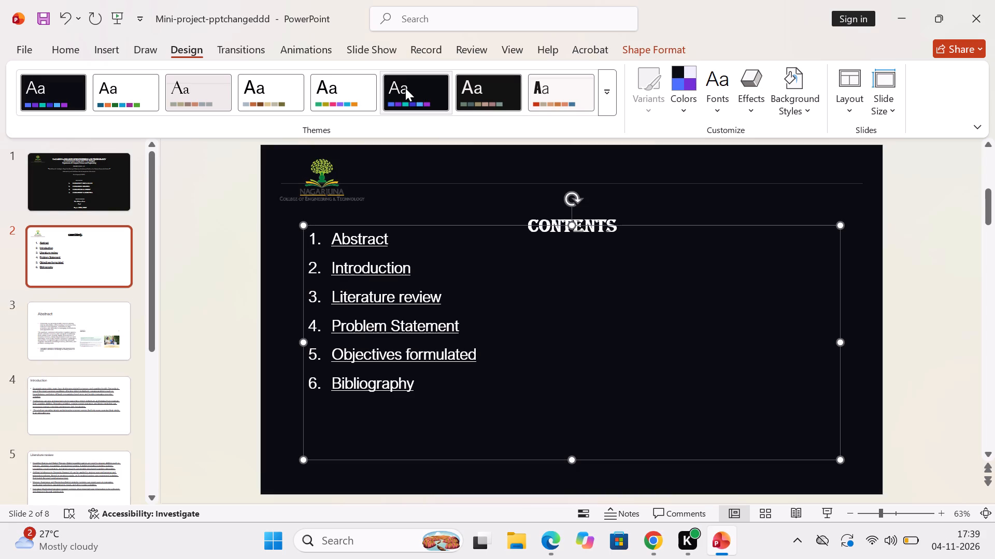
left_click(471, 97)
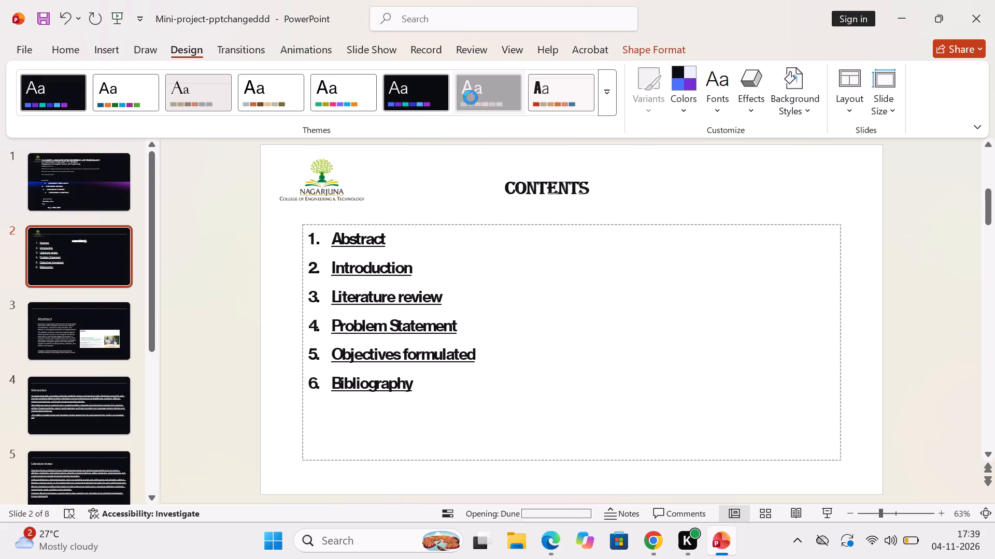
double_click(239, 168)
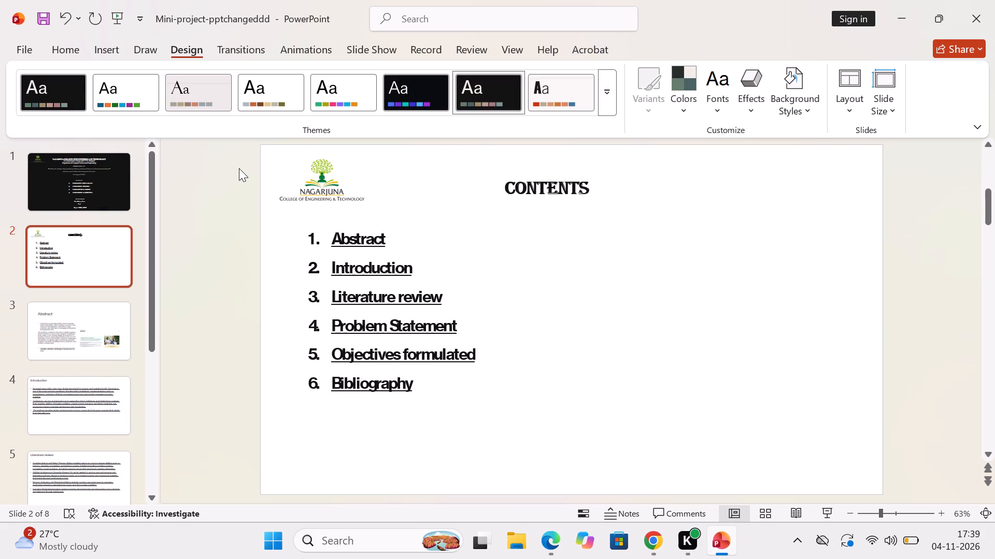
From the title slide, try light themes on the presentation, ending with the off-white theme that has heavy condensed headings and red-orange accents.
left_click(98, 176)
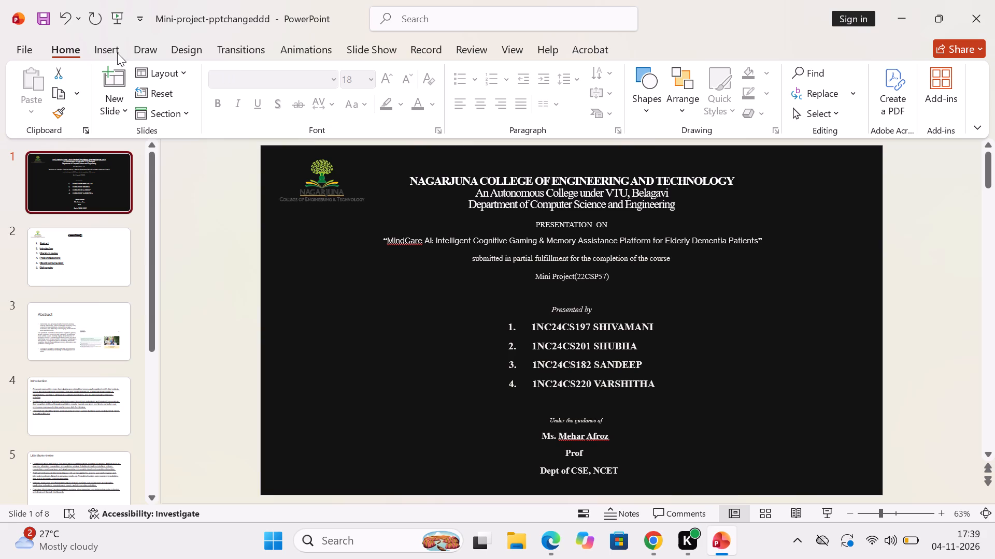
left_click(177, 50)
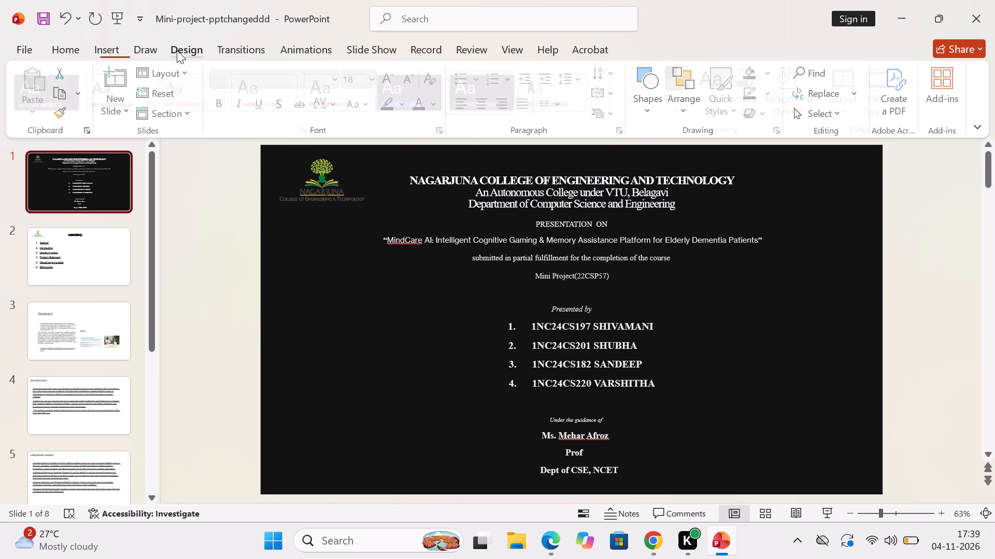
left_click(323, 83)
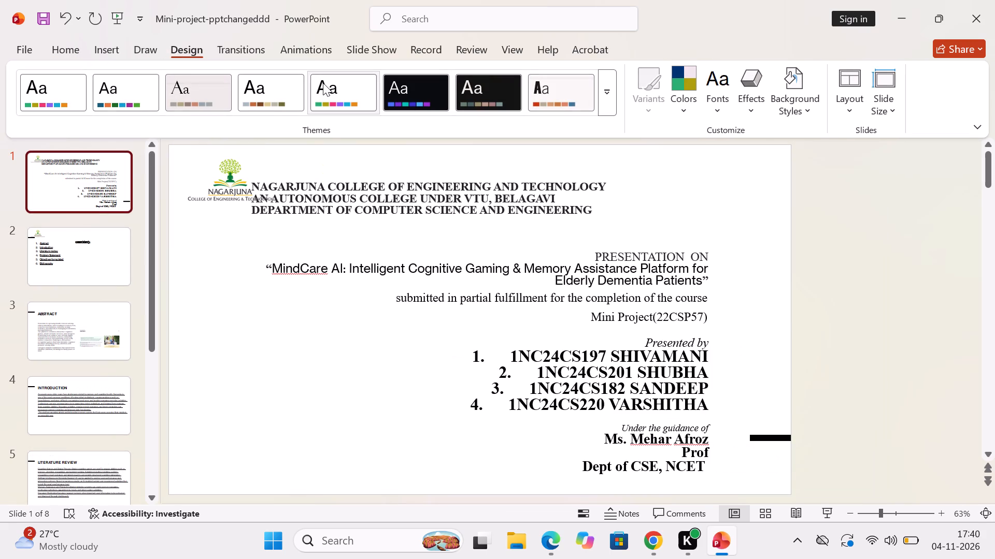
left_click(203, 93)
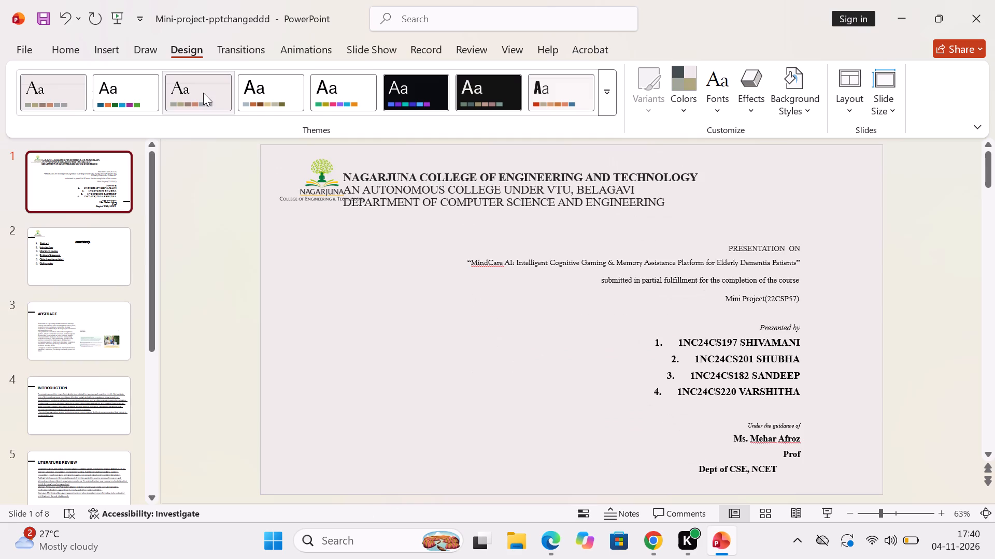
left_click(548, 83)
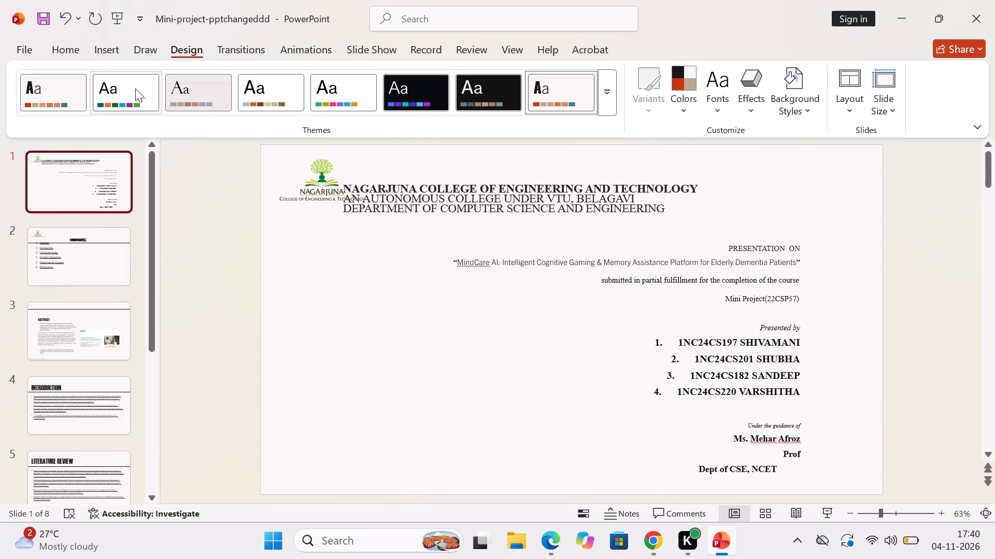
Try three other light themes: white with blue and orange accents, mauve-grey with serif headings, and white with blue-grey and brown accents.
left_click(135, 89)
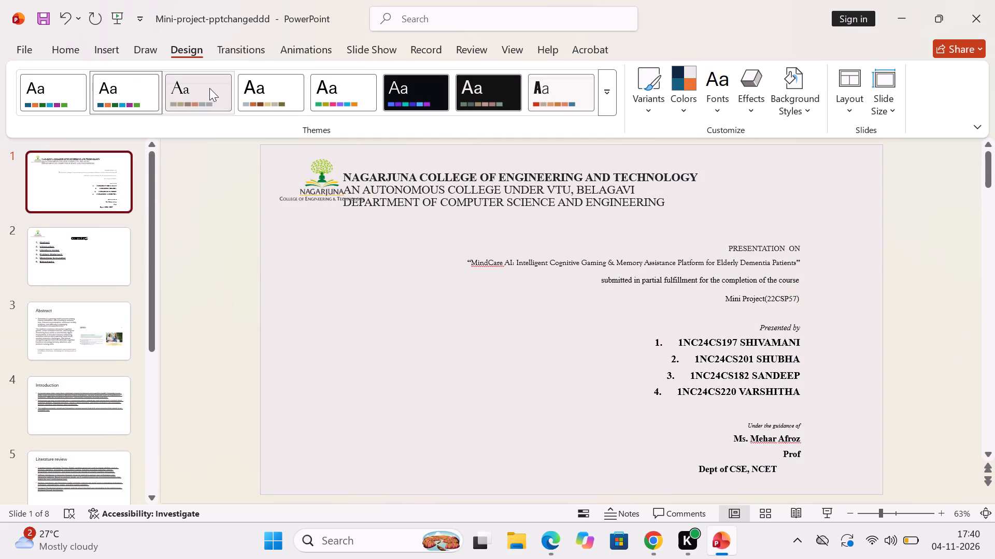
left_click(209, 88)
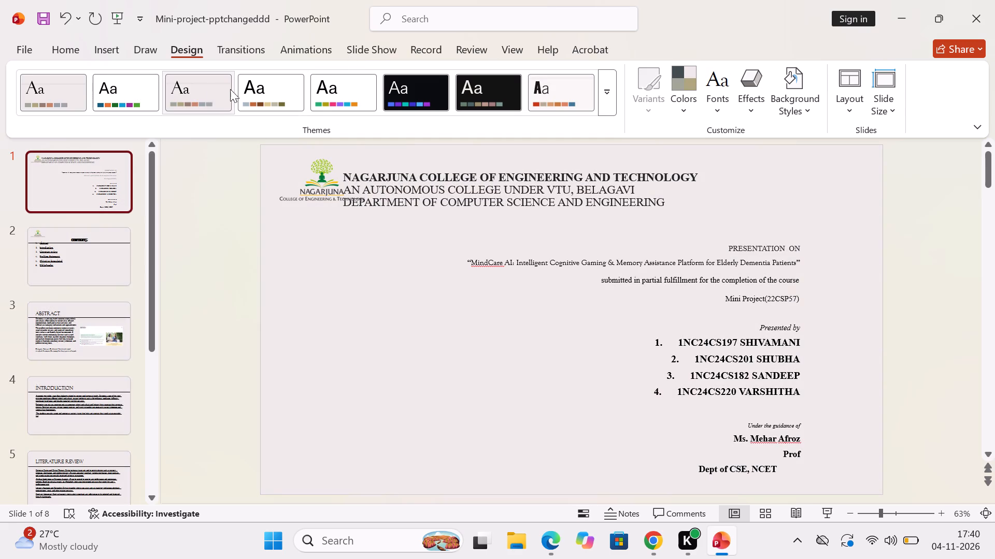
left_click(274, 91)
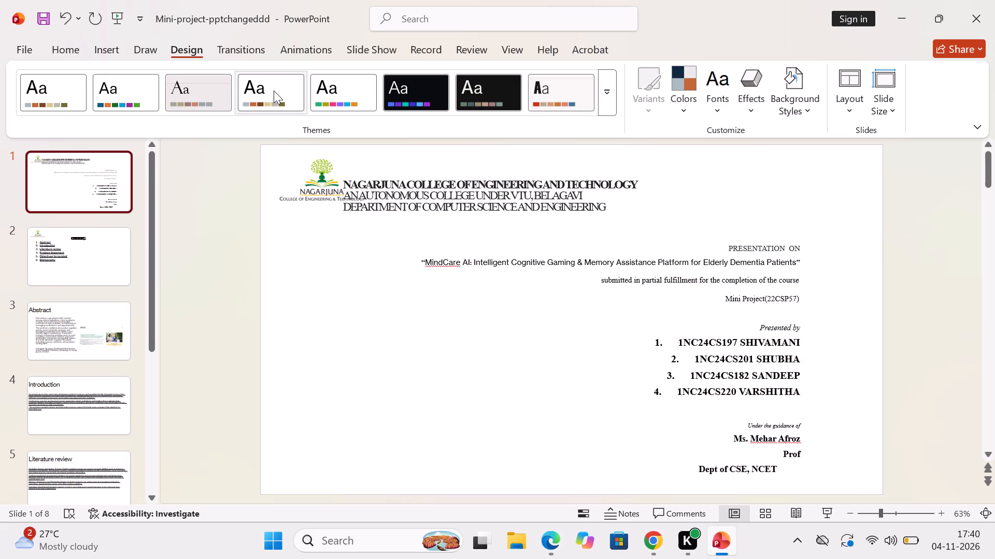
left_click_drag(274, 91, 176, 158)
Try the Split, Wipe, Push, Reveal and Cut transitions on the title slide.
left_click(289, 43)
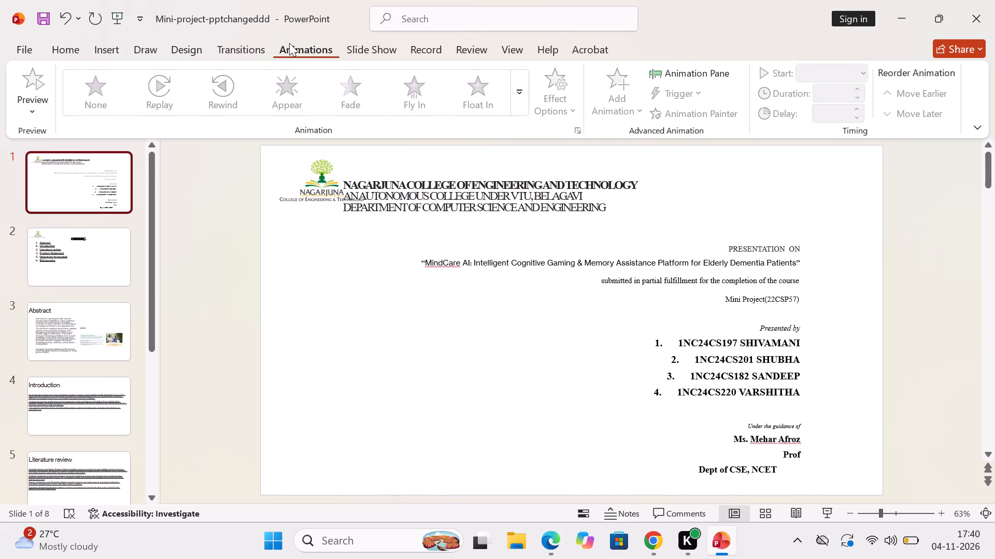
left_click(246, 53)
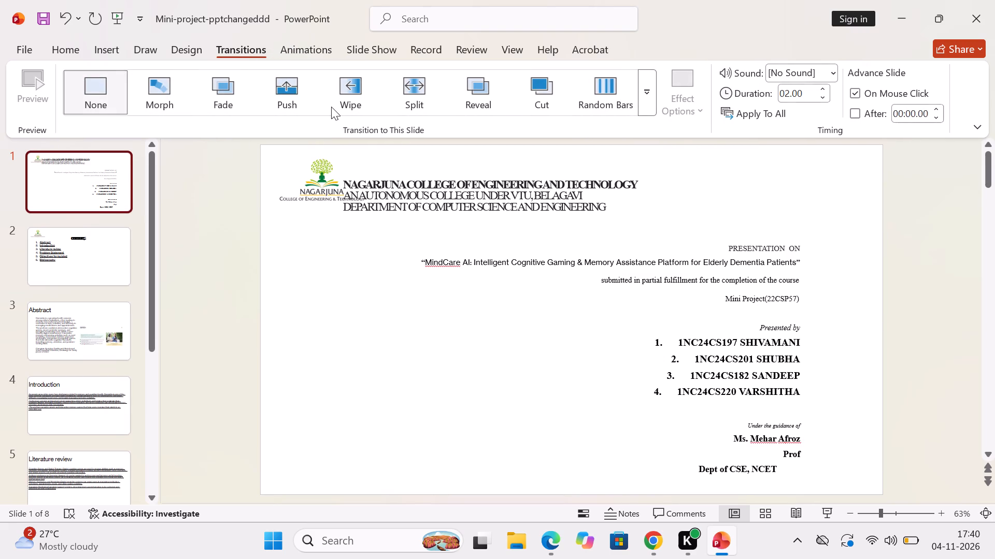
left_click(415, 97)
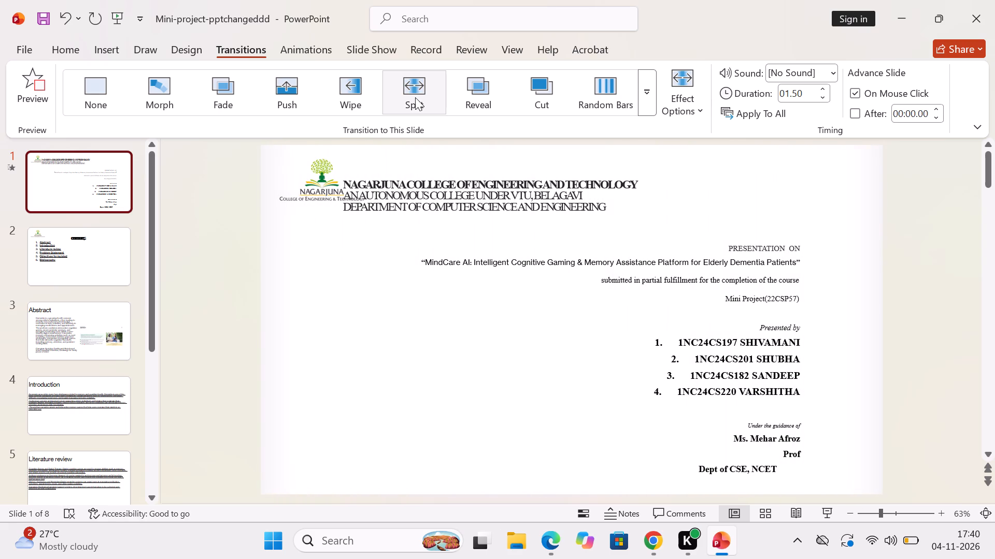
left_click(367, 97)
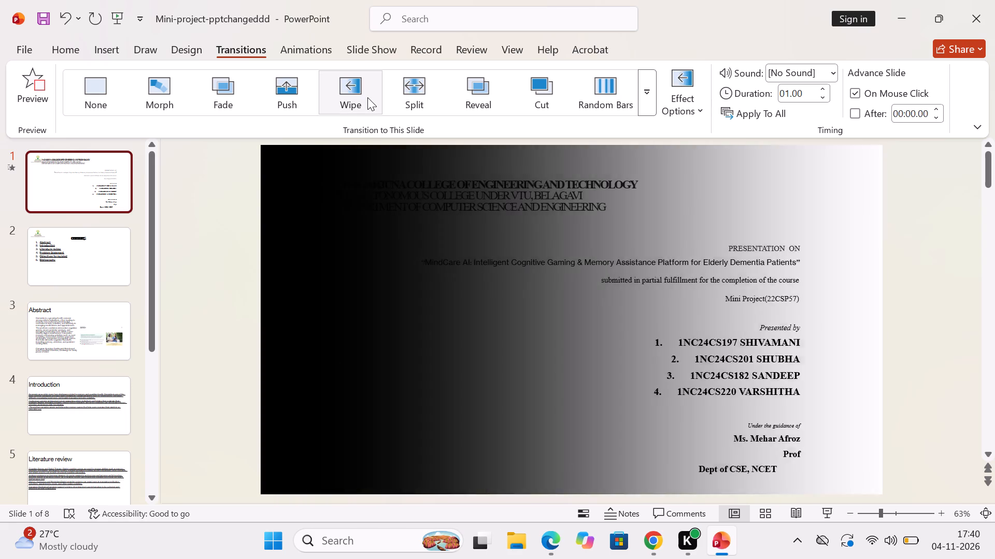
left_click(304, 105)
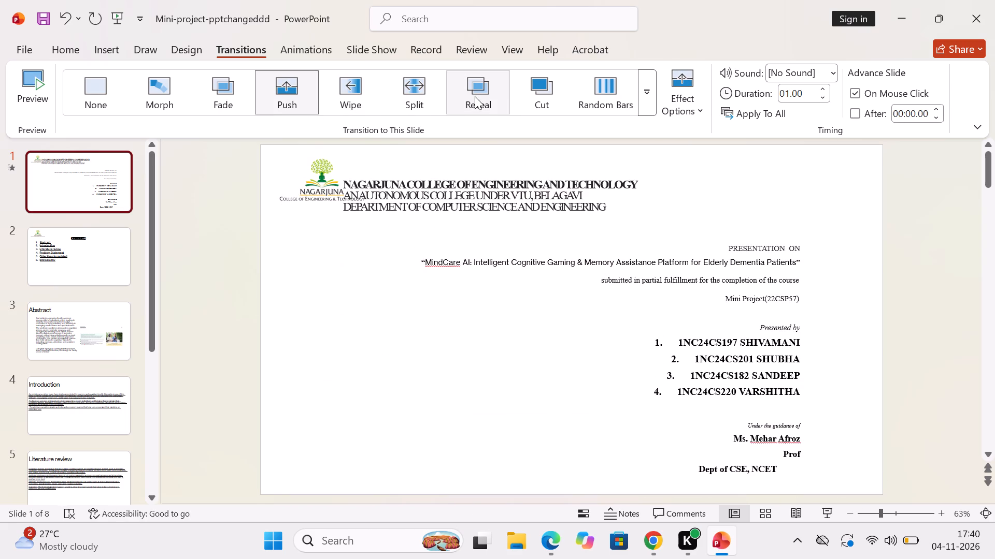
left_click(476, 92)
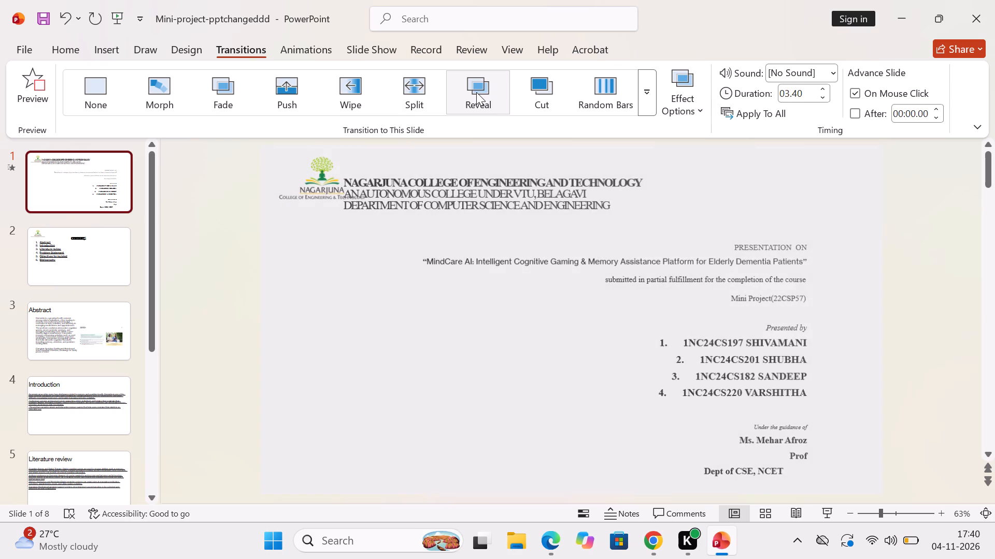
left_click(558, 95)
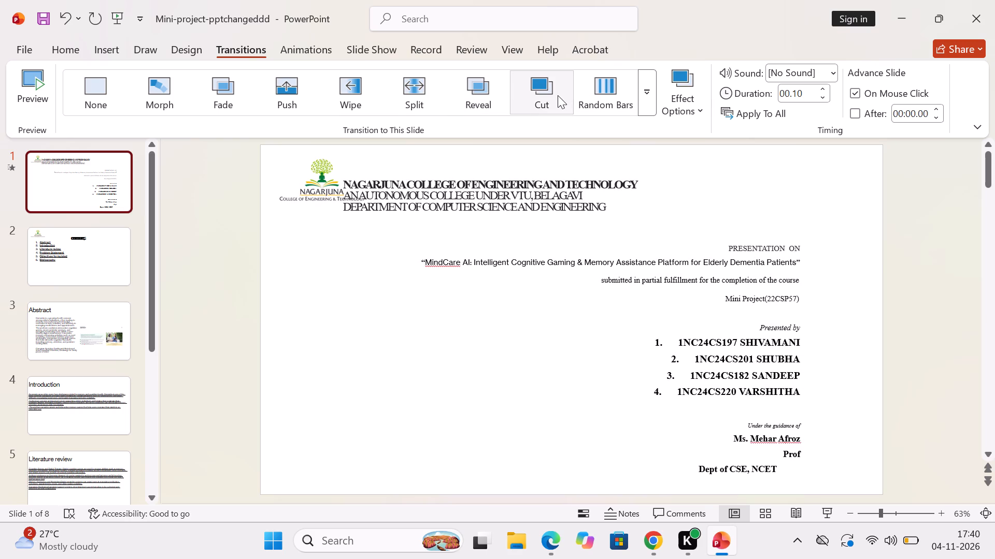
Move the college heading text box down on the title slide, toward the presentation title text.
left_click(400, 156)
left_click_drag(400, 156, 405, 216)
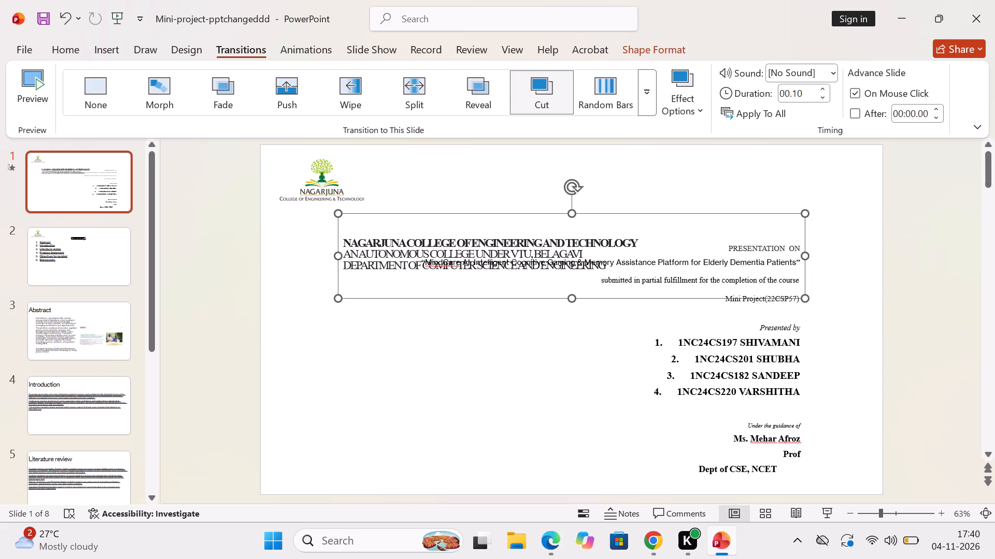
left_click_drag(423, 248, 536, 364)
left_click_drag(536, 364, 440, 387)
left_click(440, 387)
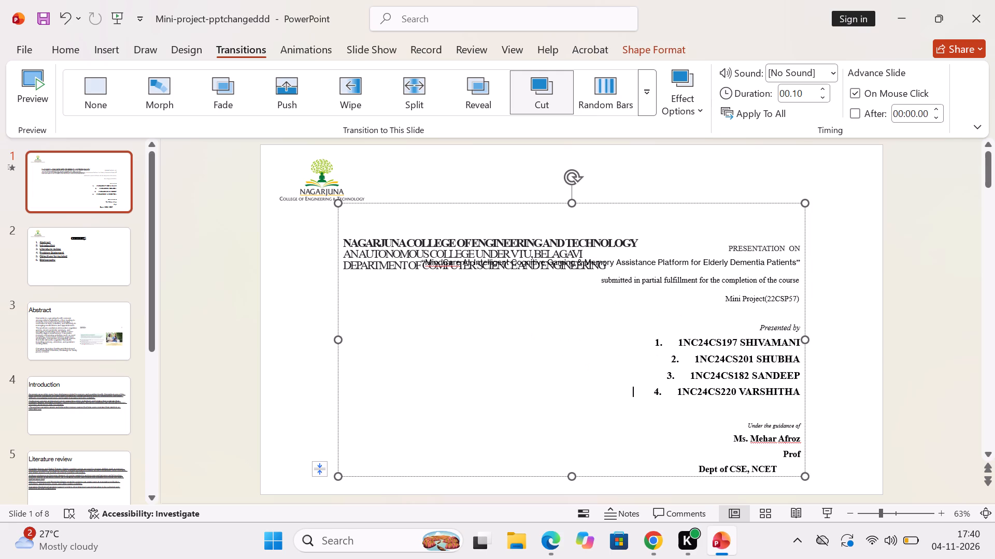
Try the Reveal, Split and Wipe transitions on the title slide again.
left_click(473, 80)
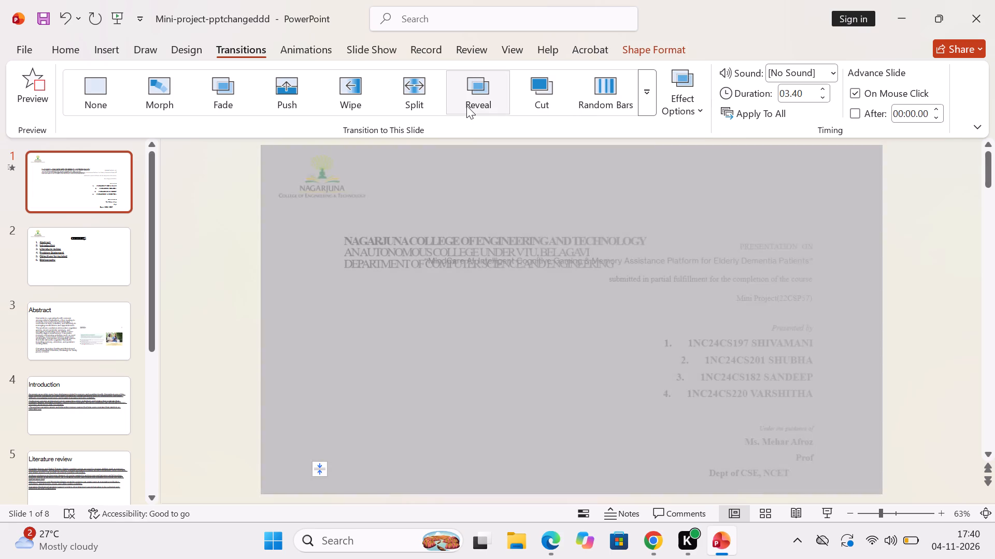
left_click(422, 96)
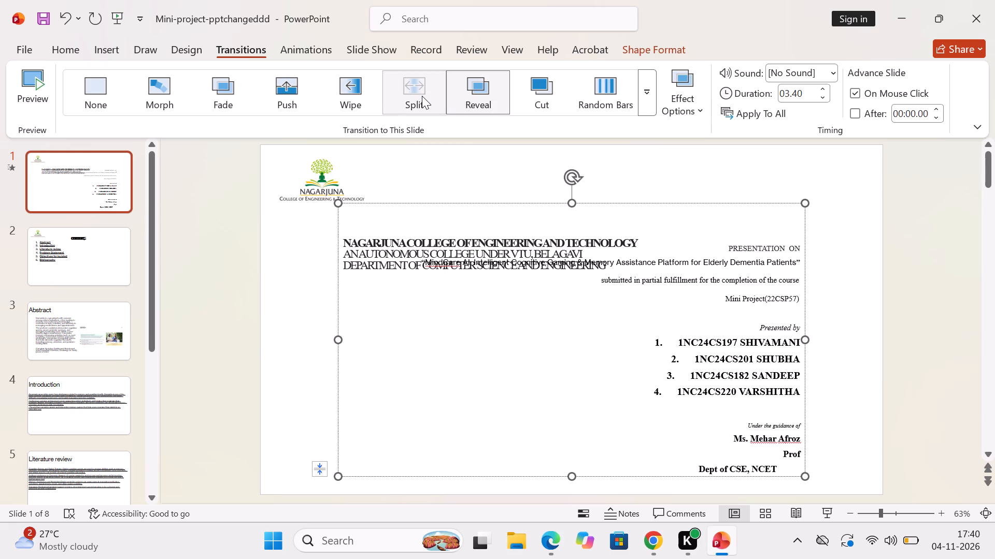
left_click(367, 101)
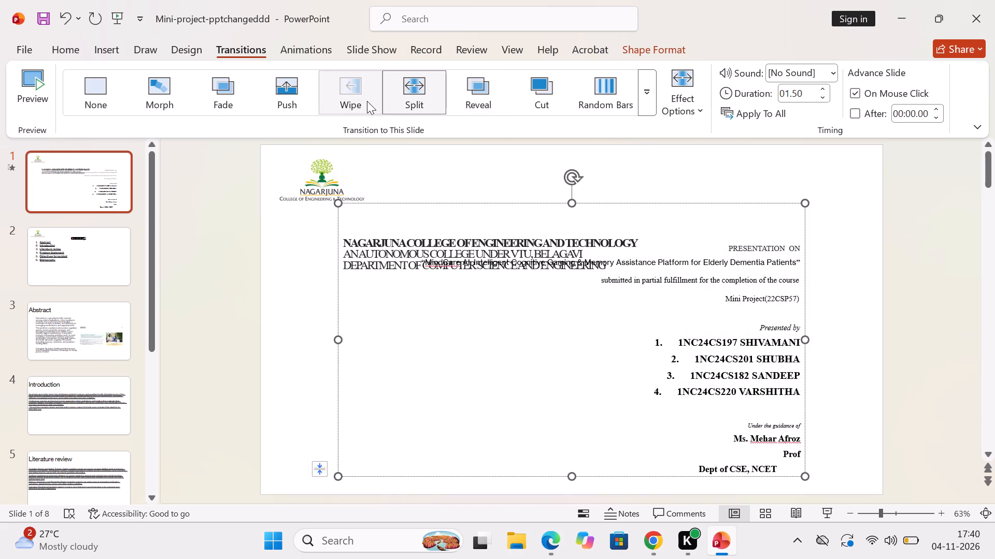
Undo the transition trials and the college heading text box move on the title slide.
key("ctrl+z")
key("ctrl+z")
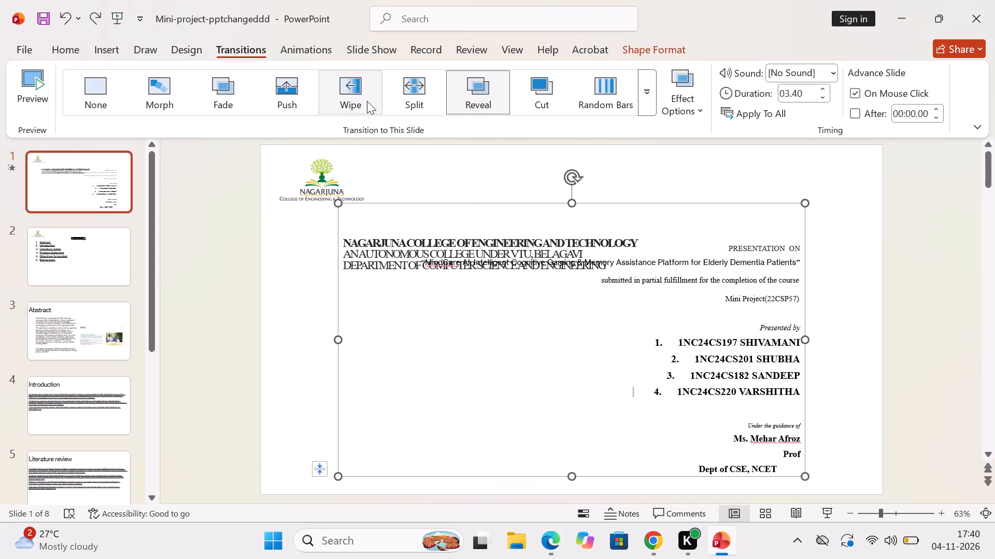
key("ctrl+z")
key("ctrl+z")
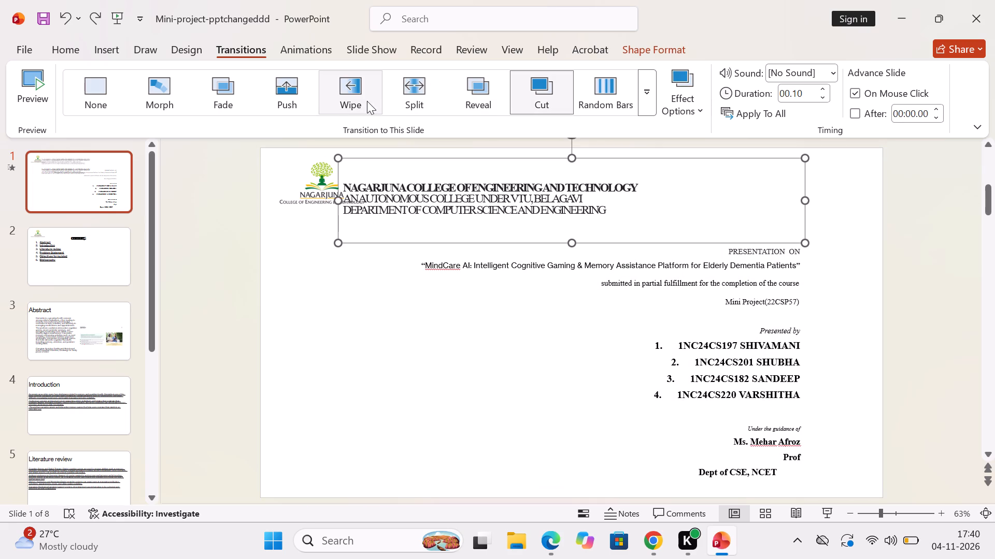
key("ctrl+z")
key("ctrl+z")
key("ctrl+z")
key("ctrl+z")
key("ctrl+z")
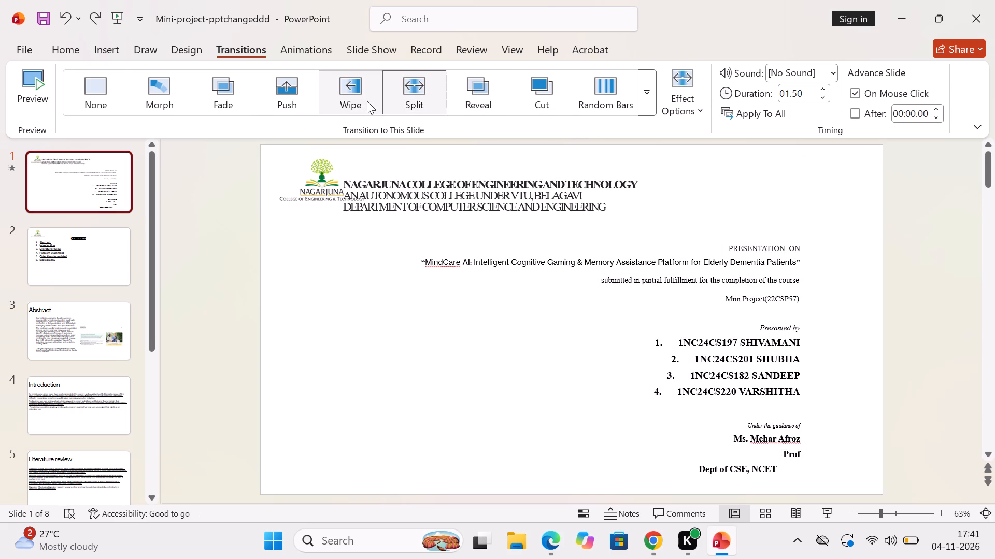
key("ctrl+z")
Undo the light theme trials until the title slide has its black background and centred text again.
key("ctrl+z")
key("ctrl+z")
key("ctrl+z")
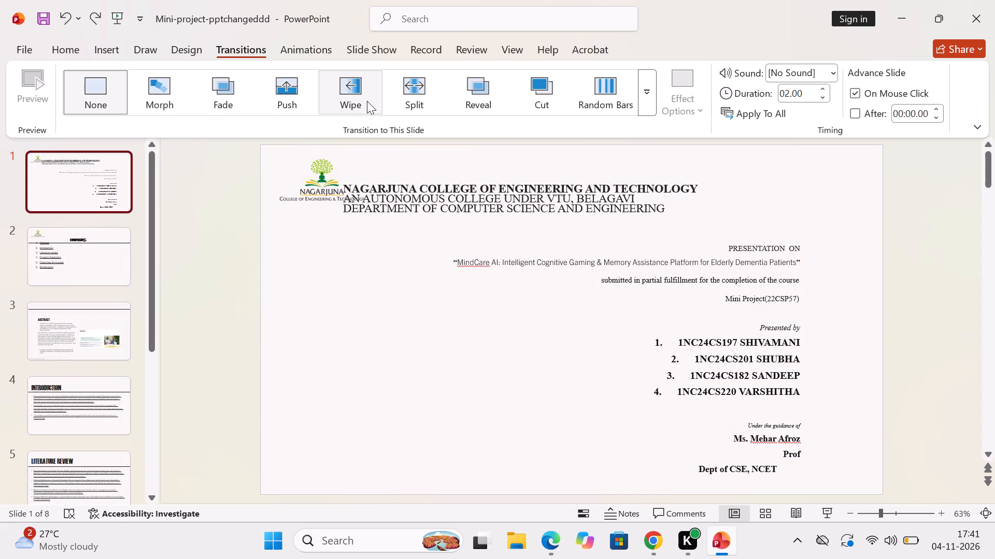
key("z")
key("ctrl+z")
key("ctrl+z")
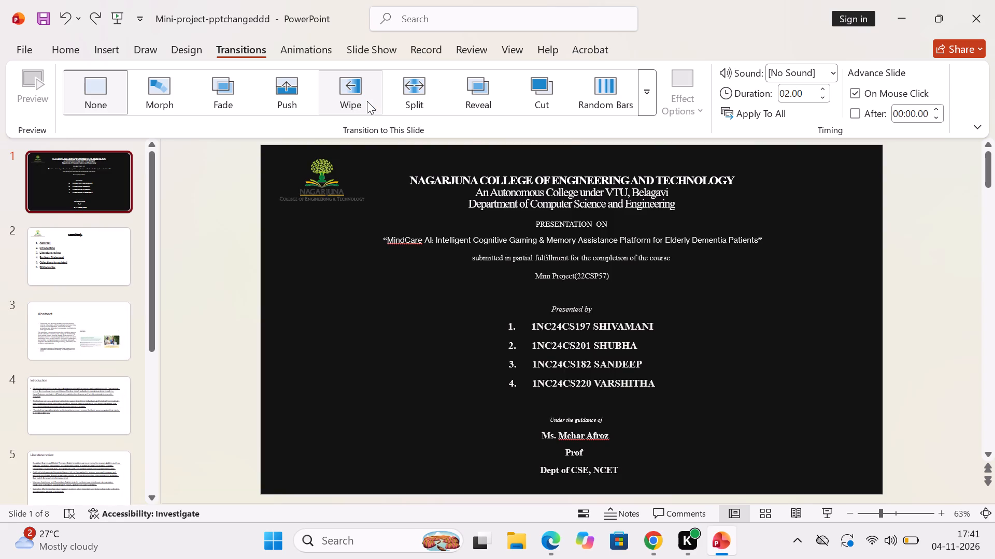
key("z")
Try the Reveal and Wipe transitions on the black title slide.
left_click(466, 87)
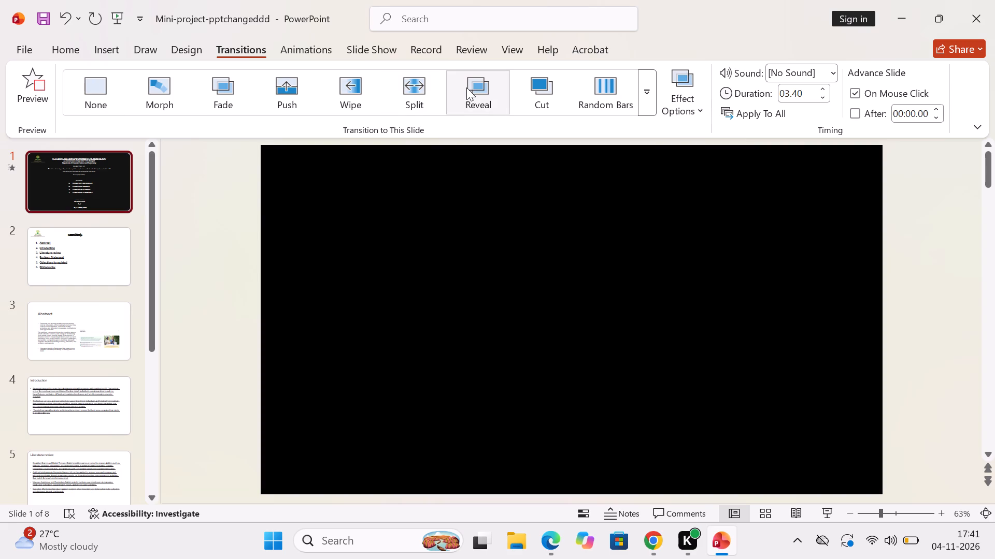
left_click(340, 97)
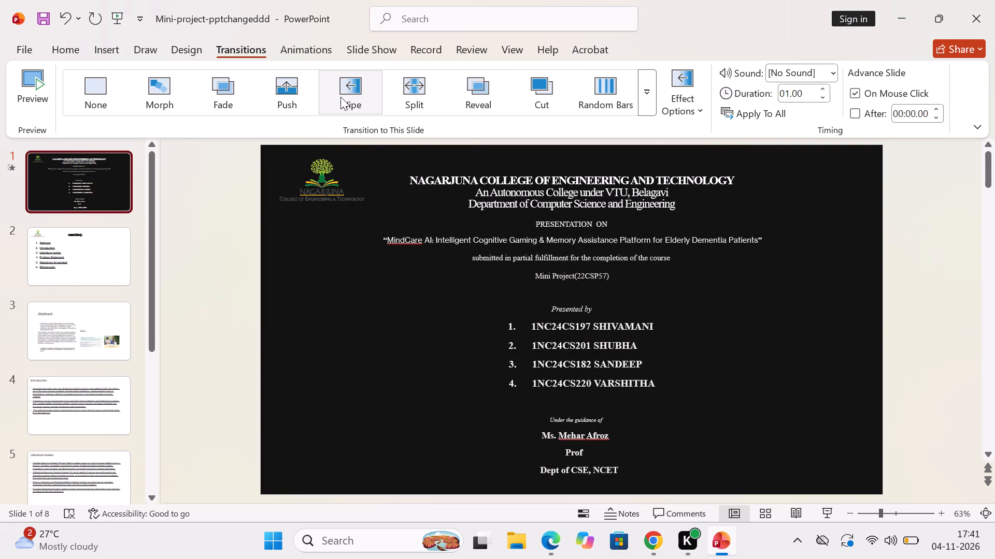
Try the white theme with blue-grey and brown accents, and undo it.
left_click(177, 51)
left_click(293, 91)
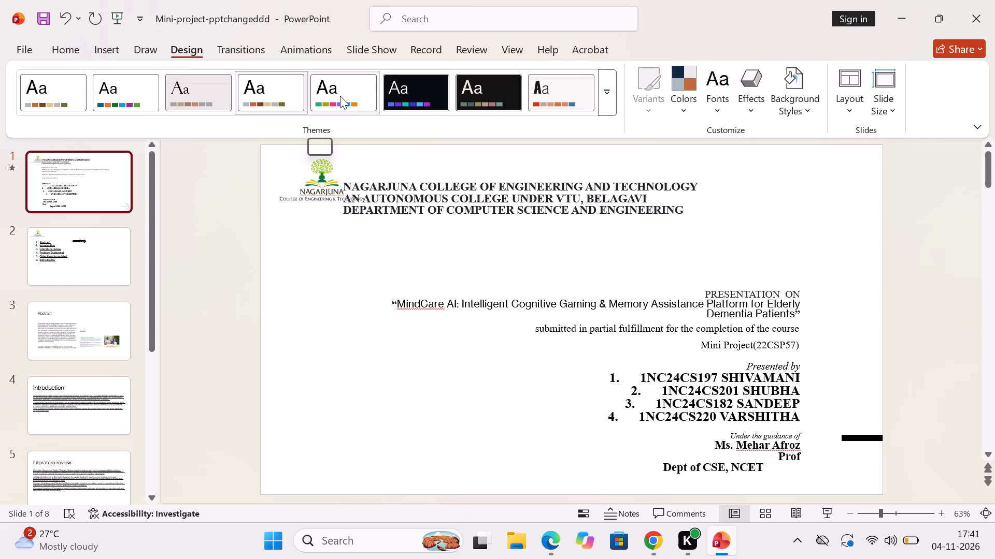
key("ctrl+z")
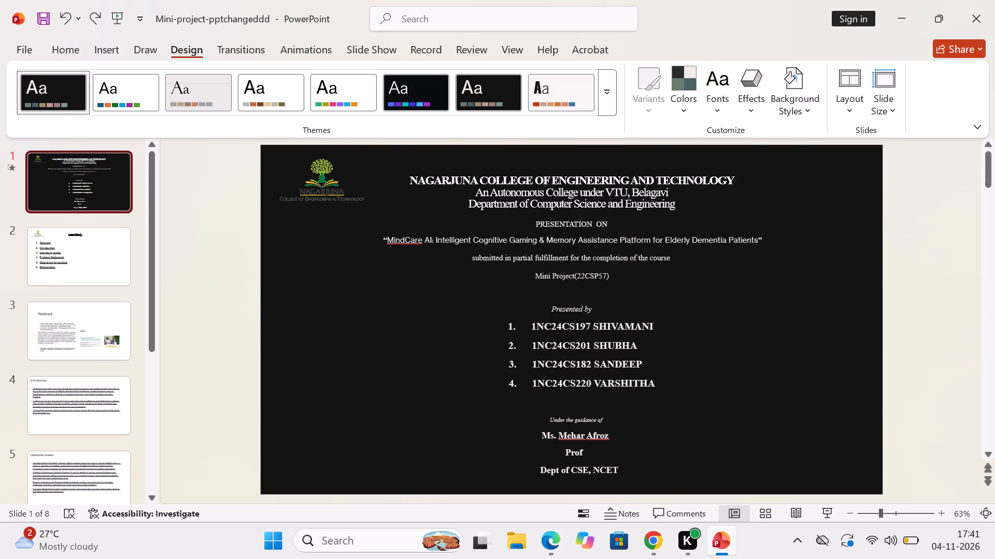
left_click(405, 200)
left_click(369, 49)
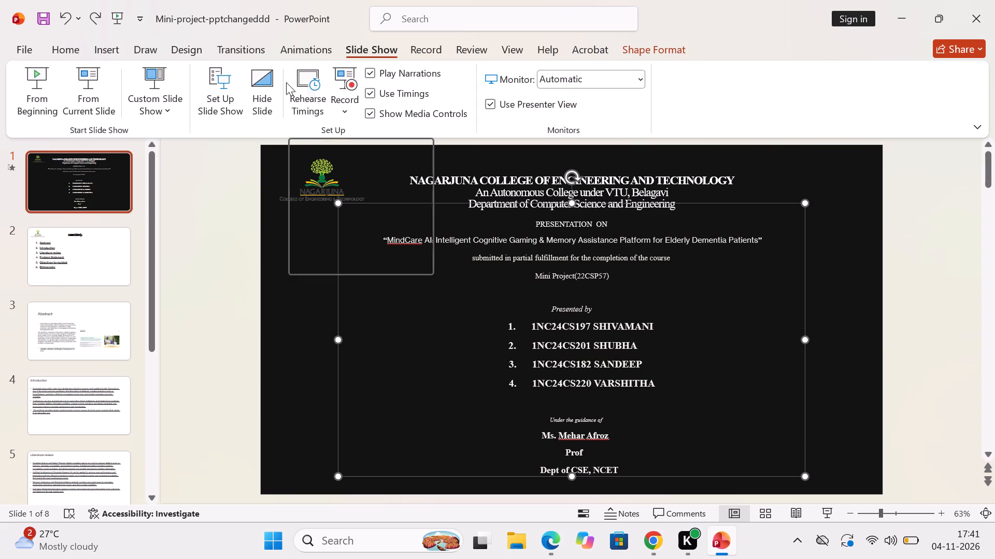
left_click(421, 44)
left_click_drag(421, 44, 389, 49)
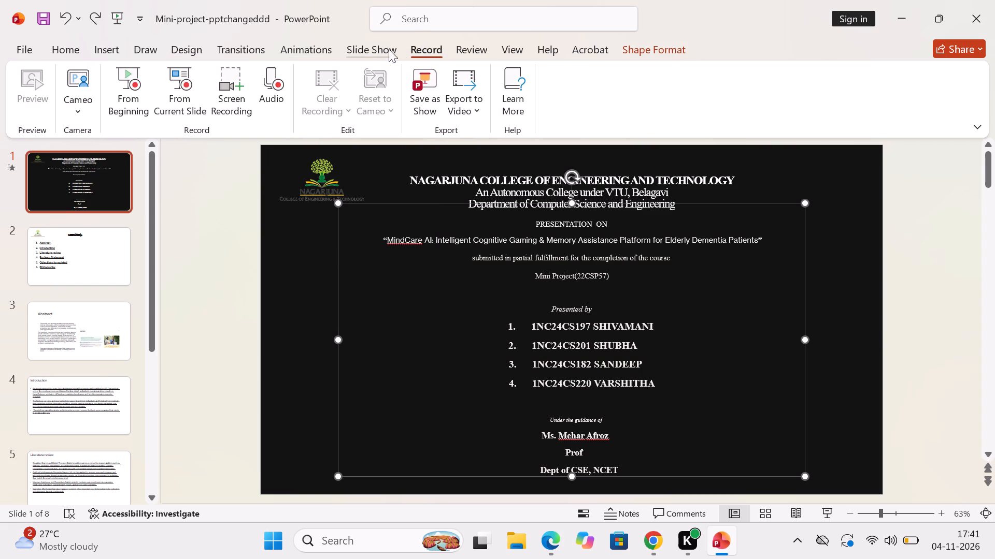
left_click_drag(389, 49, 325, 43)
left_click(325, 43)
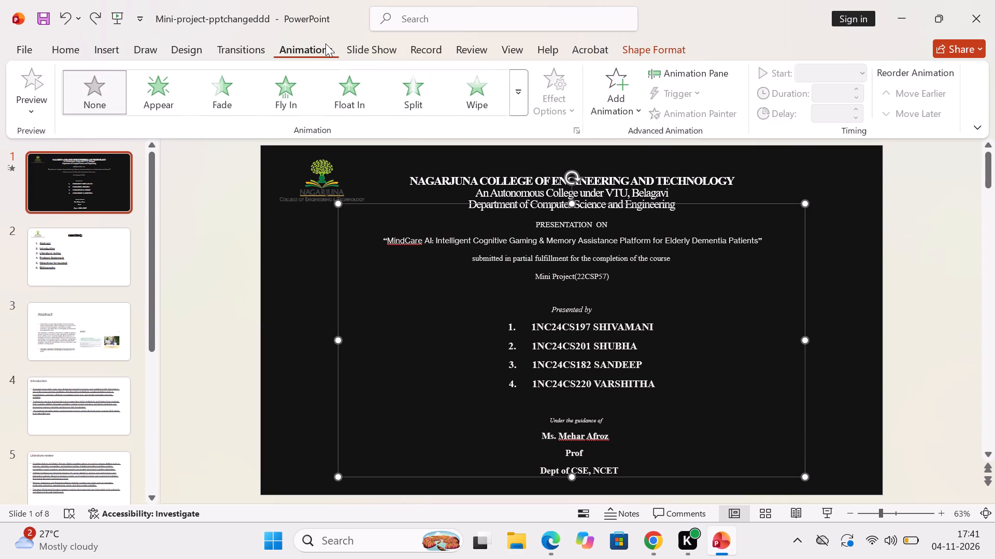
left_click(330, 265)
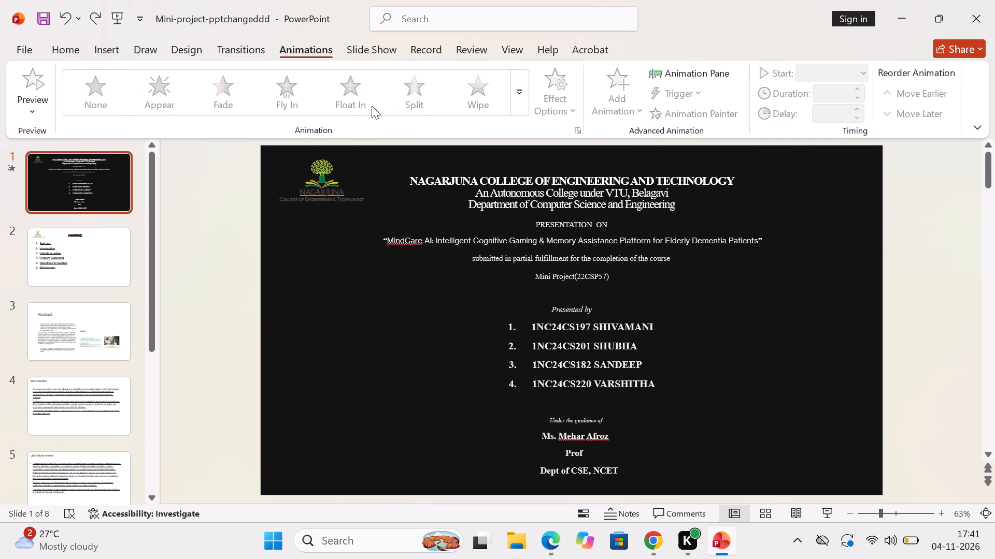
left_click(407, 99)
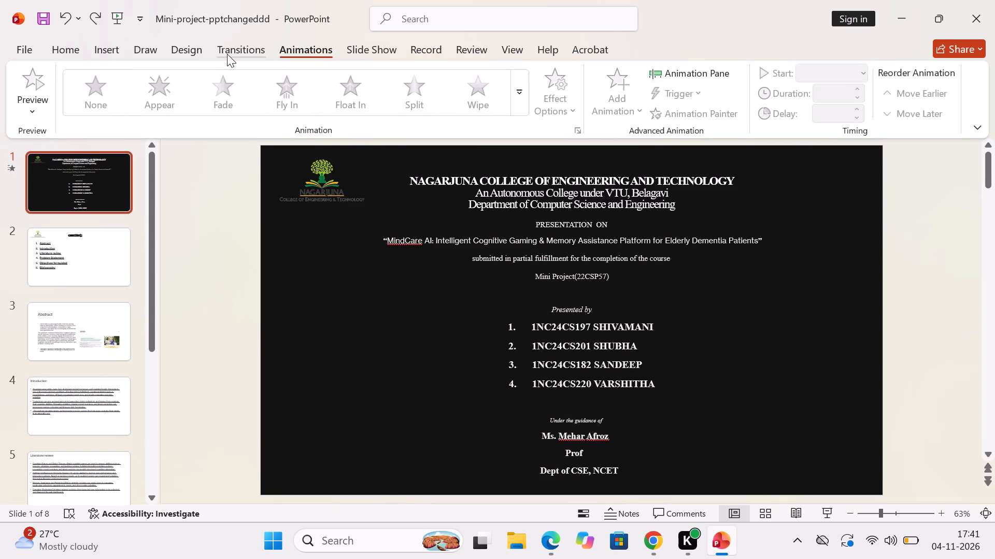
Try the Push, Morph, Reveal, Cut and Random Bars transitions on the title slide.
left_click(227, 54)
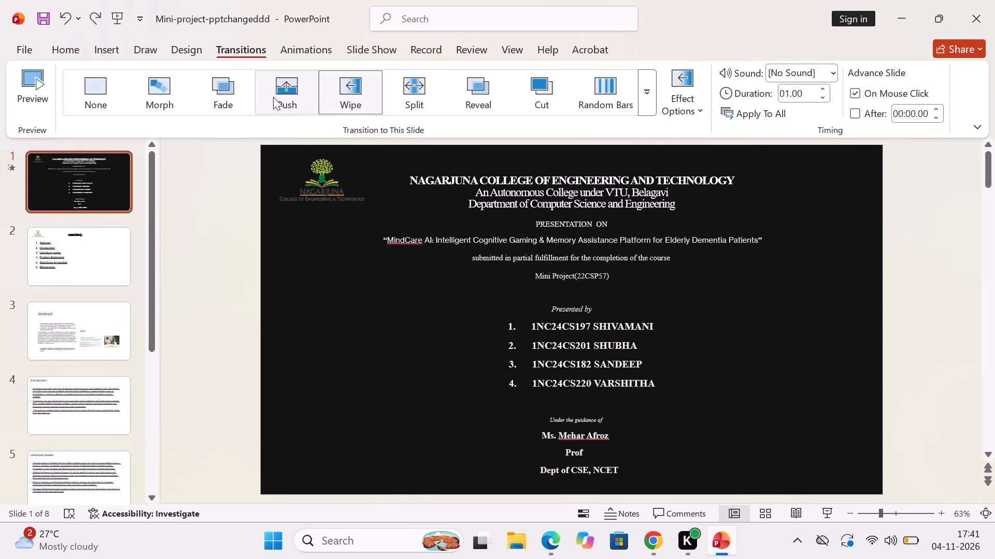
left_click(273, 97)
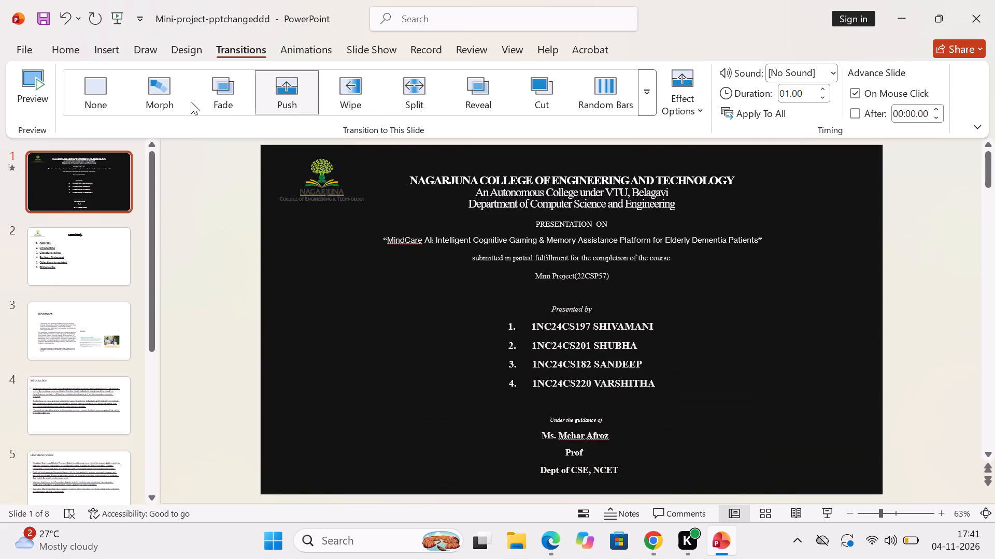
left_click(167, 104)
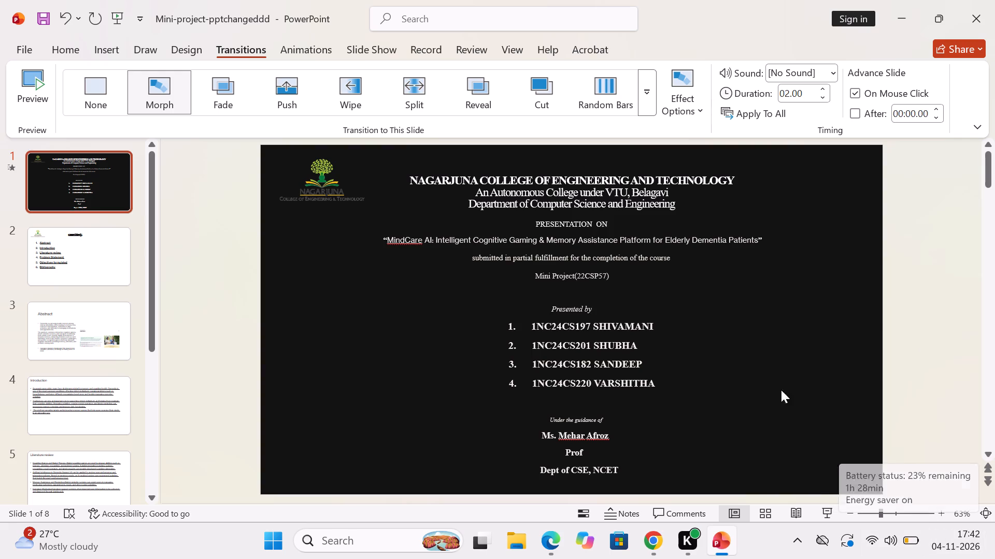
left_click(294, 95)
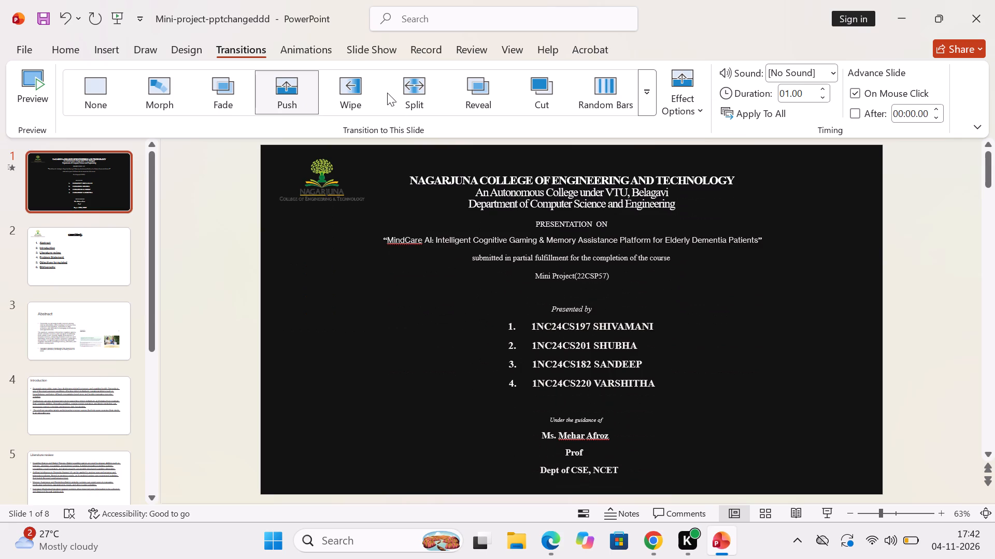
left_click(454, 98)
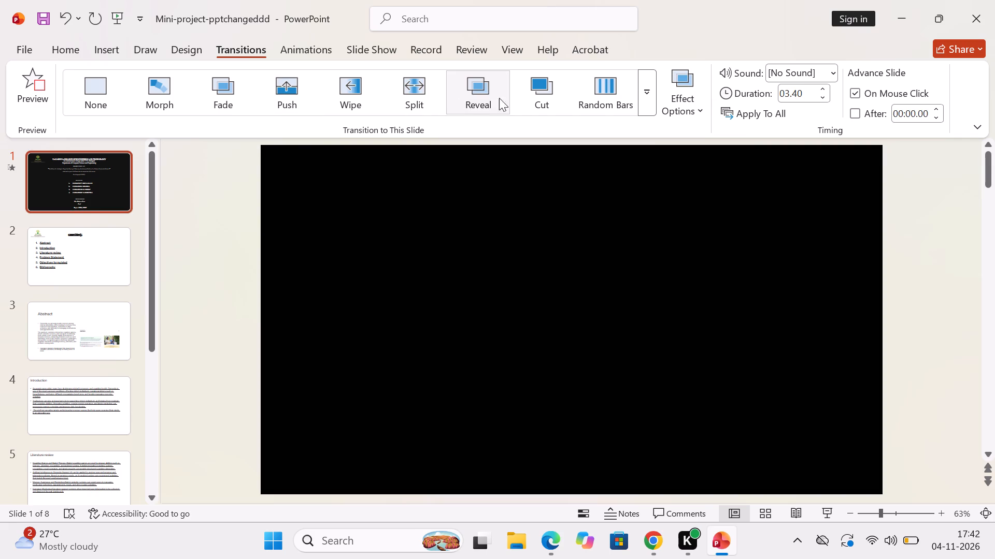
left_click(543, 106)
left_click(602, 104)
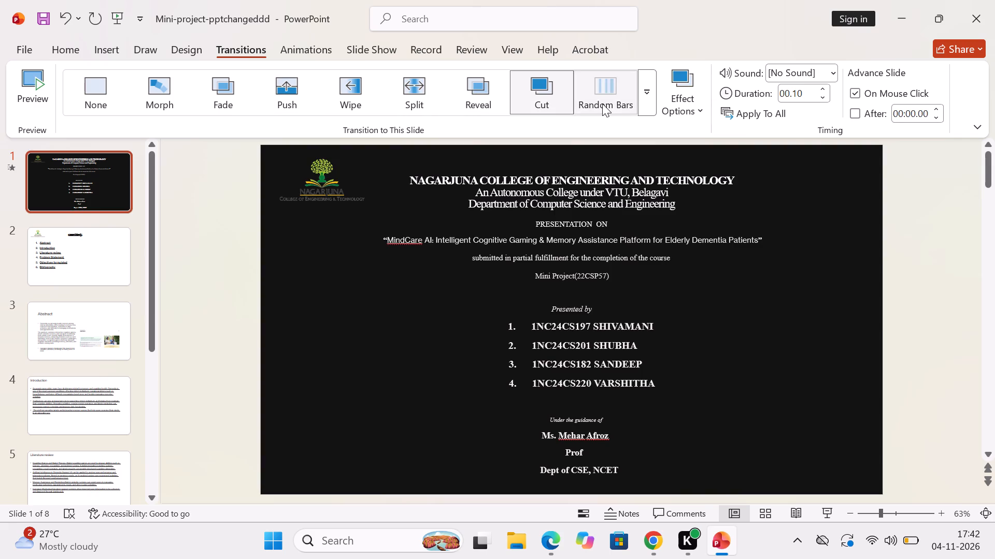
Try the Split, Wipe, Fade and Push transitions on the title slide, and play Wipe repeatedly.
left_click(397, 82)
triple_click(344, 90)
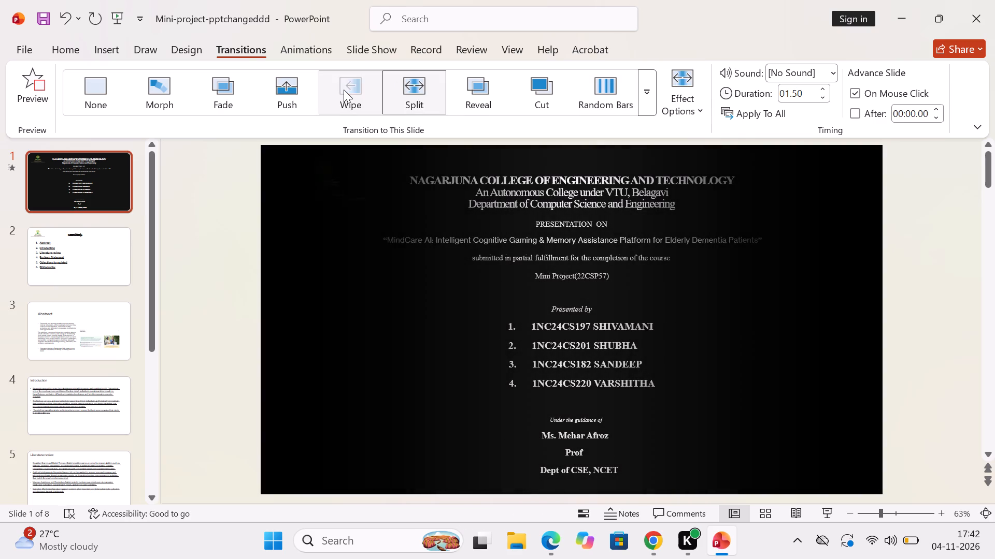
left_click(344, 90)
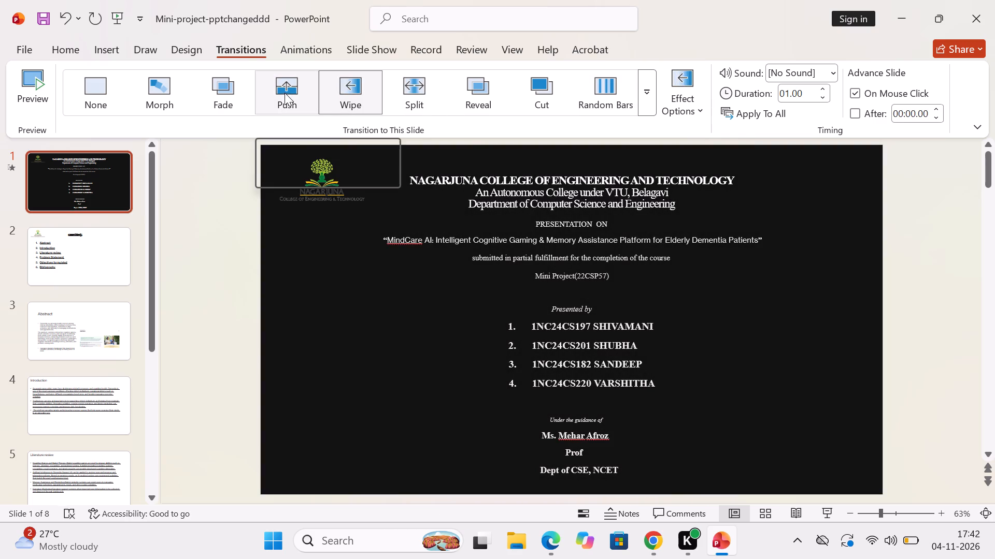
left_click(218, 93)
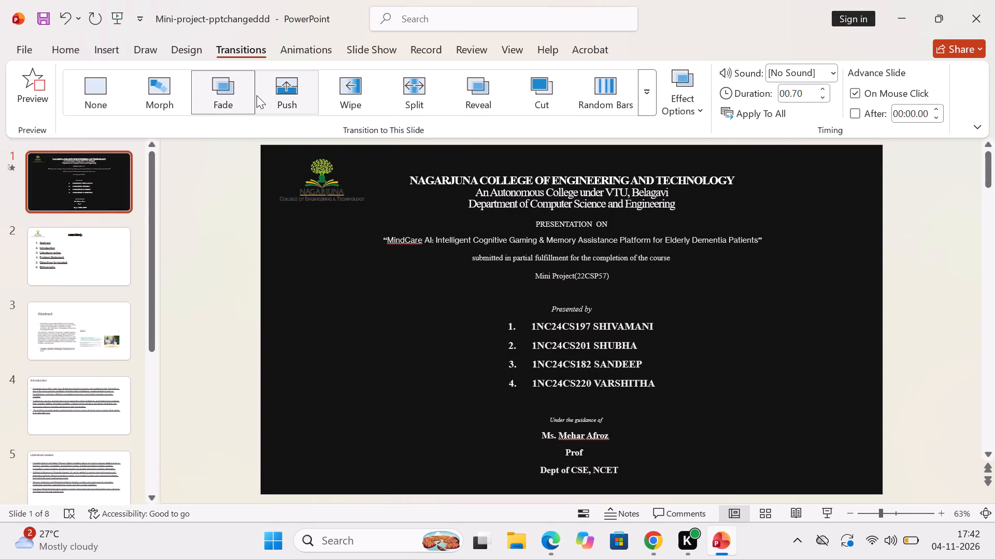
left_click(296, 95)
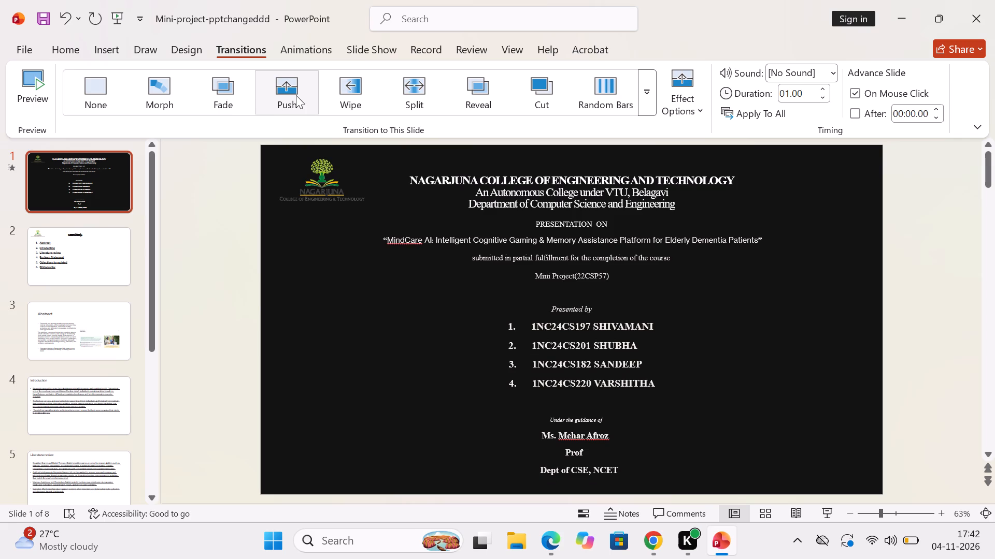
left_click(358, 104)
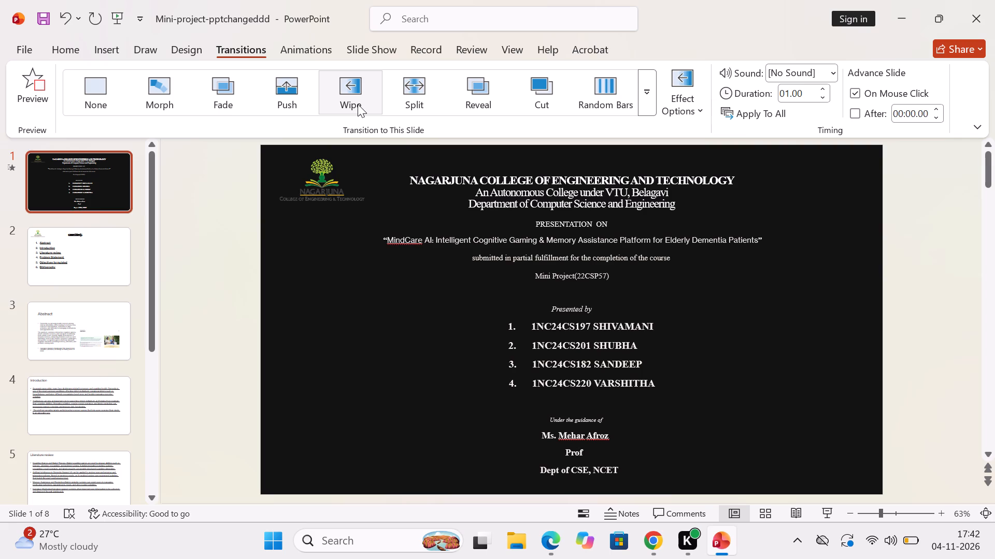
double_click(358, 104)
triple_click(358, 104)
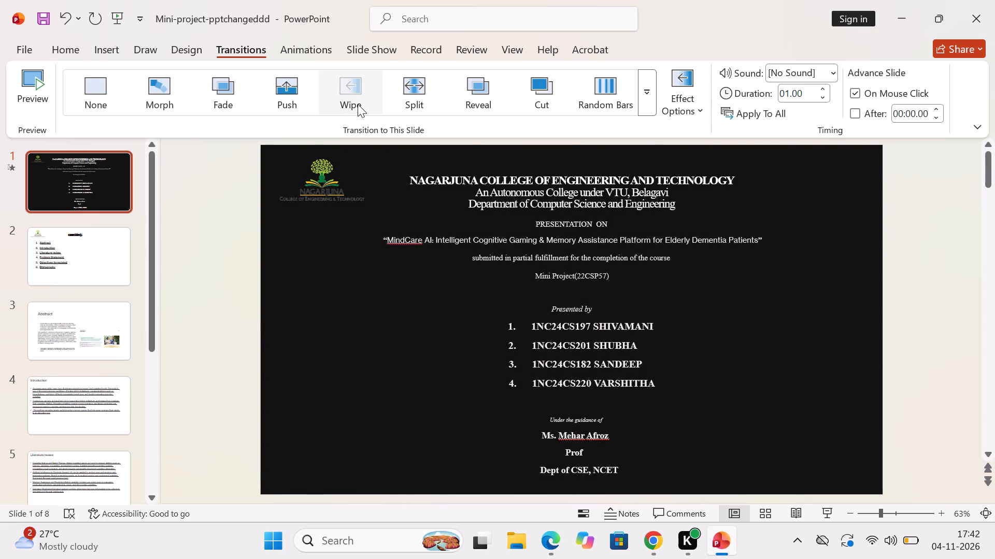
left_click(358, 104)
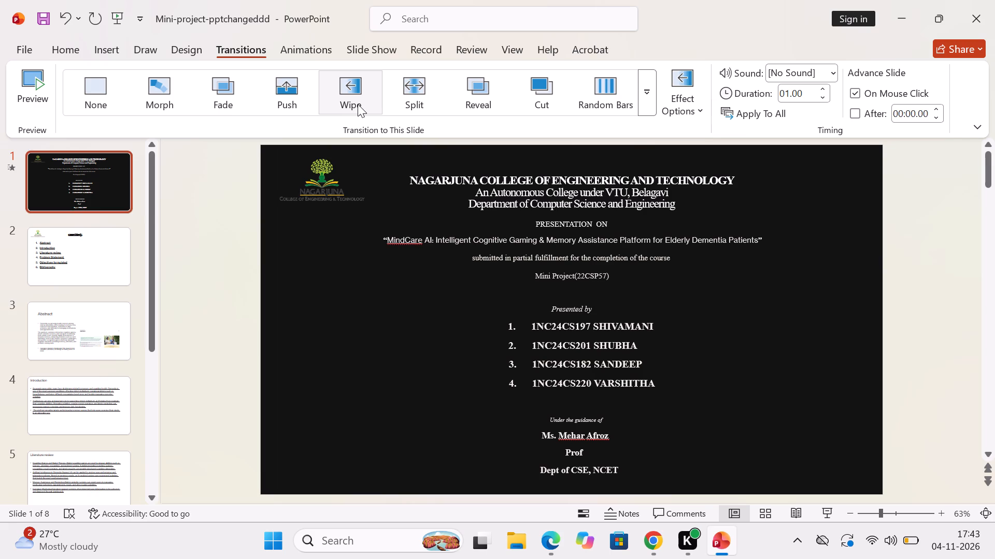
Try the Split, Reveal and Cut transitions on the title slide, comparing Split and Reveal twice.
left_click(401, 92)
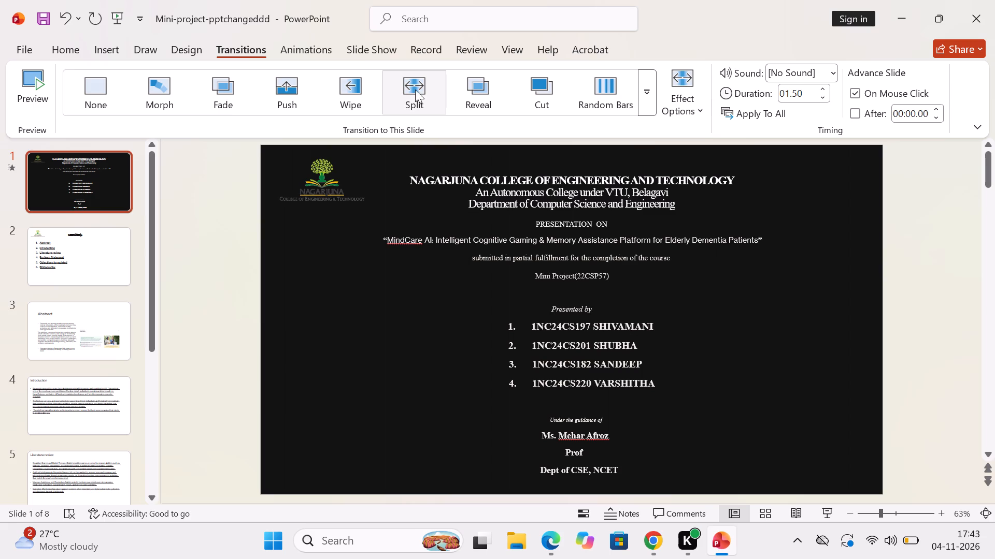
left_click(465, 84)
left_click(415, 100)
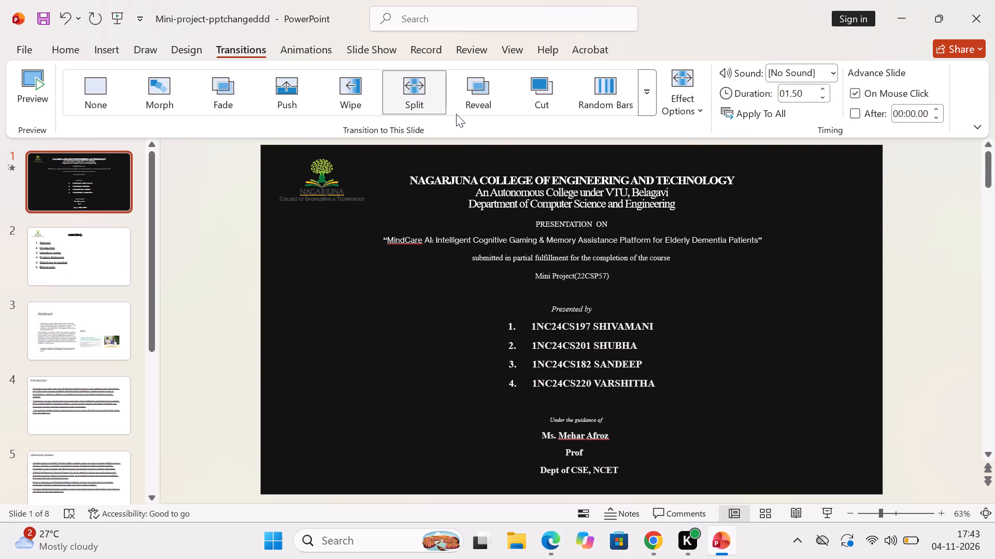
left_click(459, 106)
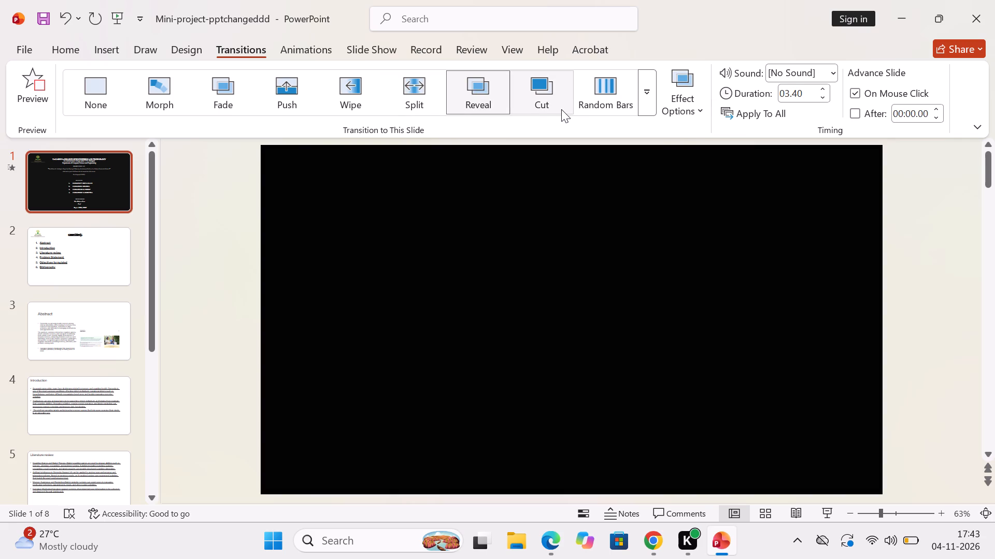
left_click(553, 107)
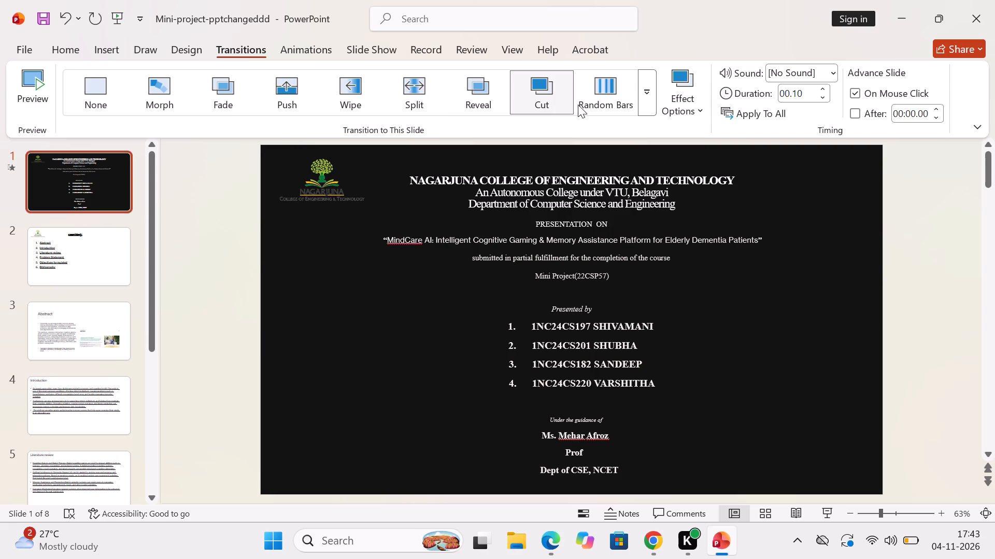
Apply the Push transition to the title slide.
left_click(319, 89)
left_click(301, 91)
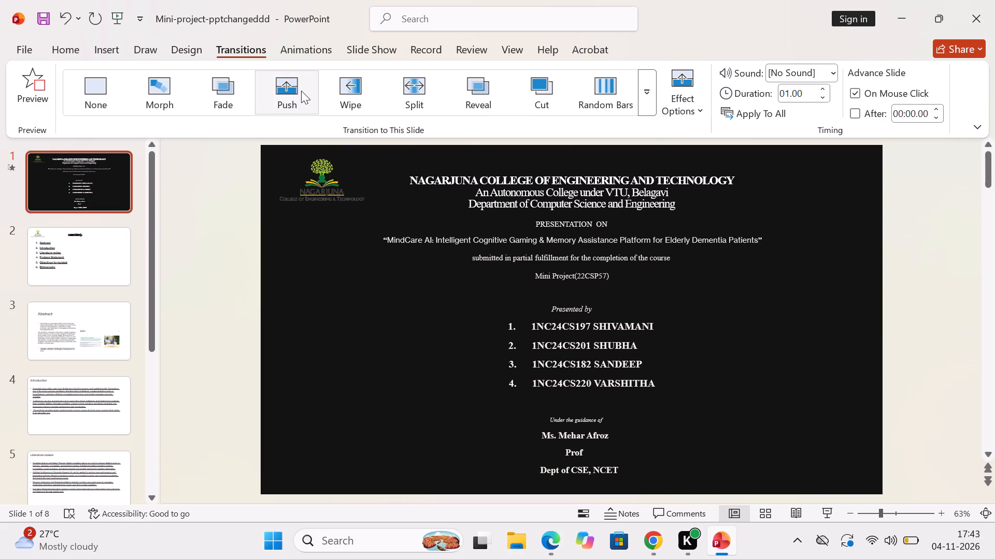
left_click(301, 91)
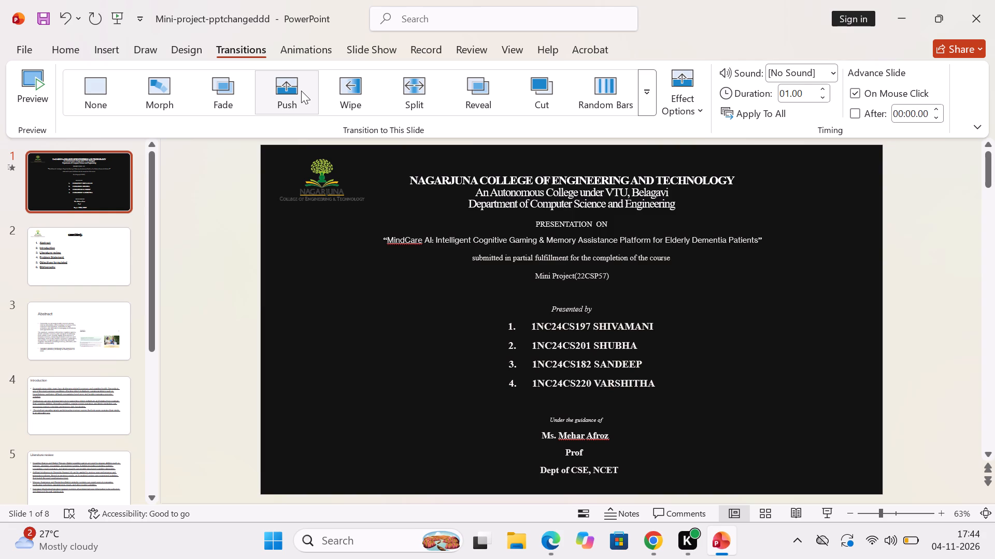
double_click(301, 91)
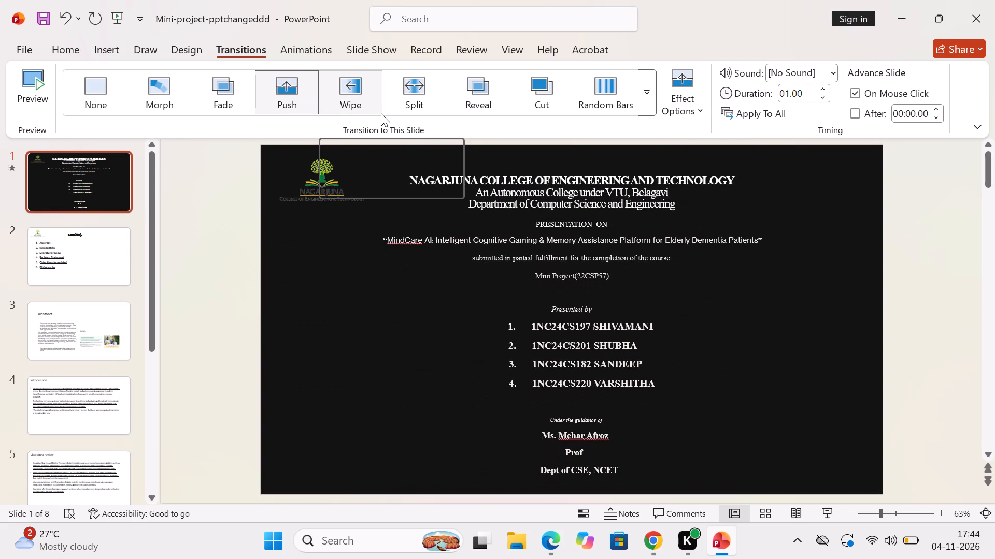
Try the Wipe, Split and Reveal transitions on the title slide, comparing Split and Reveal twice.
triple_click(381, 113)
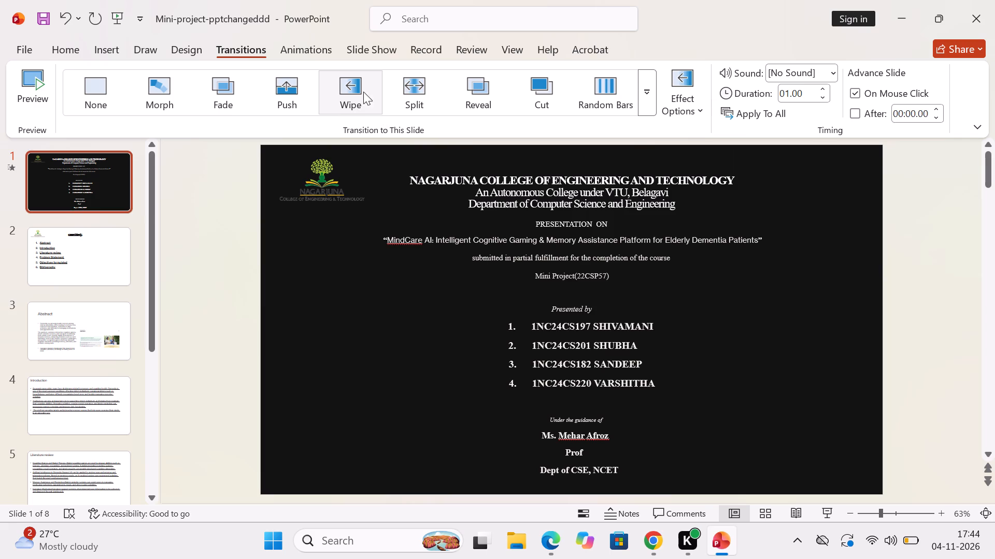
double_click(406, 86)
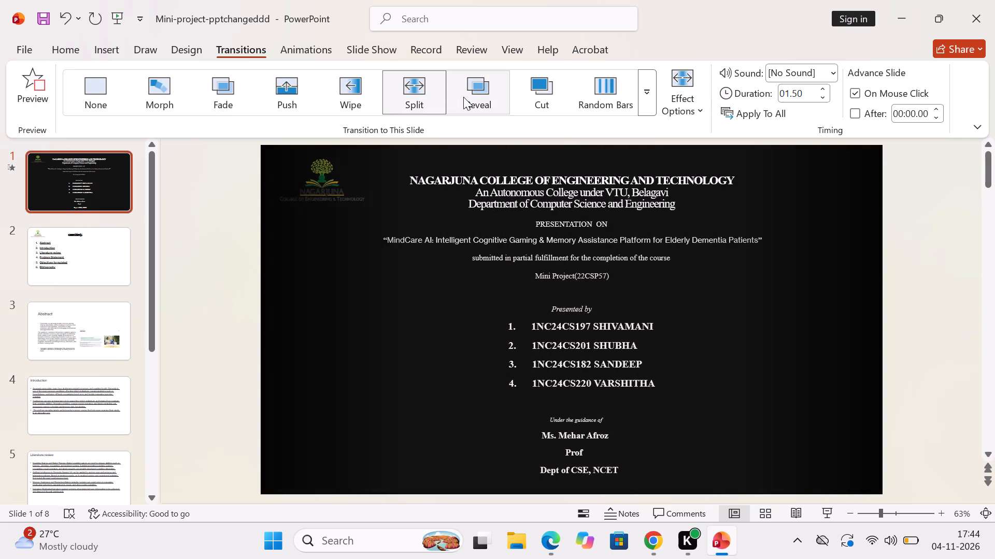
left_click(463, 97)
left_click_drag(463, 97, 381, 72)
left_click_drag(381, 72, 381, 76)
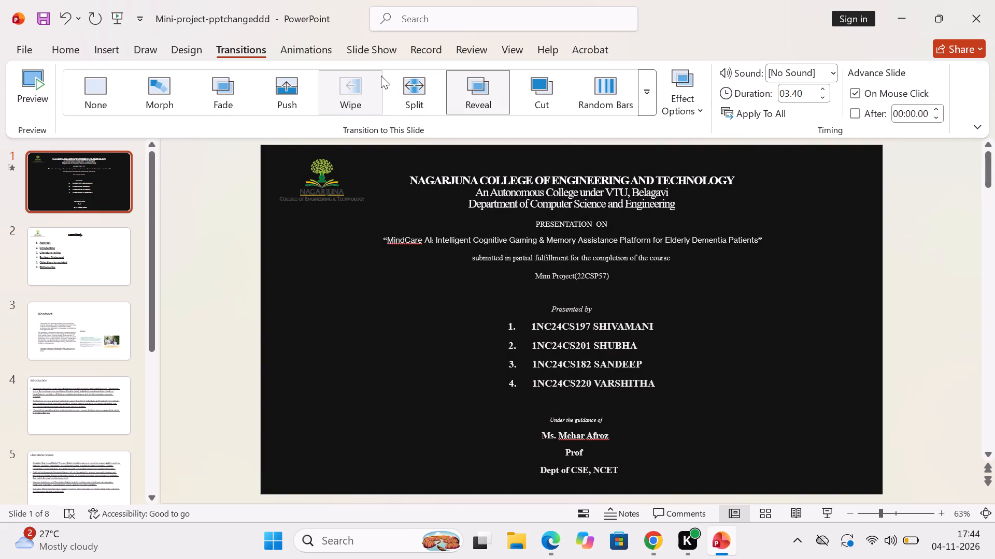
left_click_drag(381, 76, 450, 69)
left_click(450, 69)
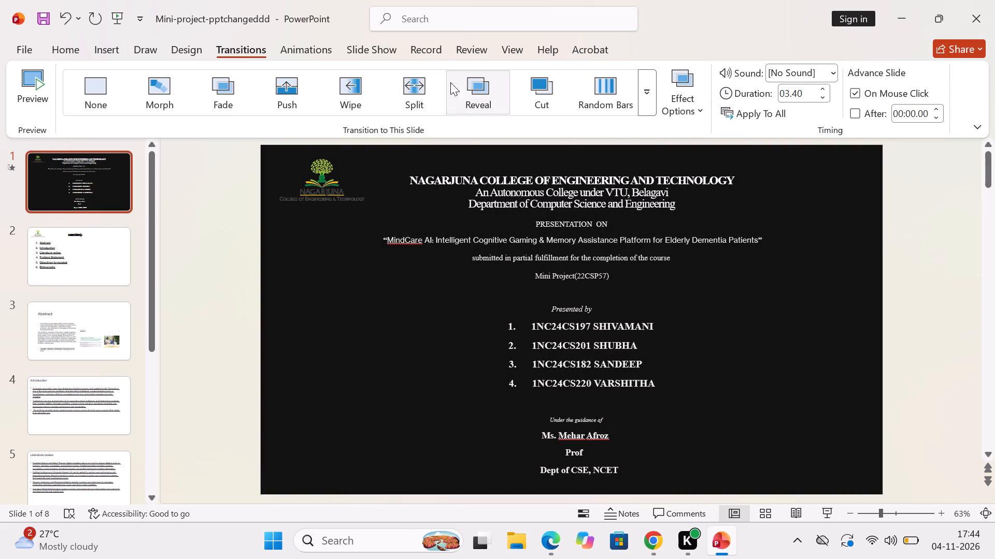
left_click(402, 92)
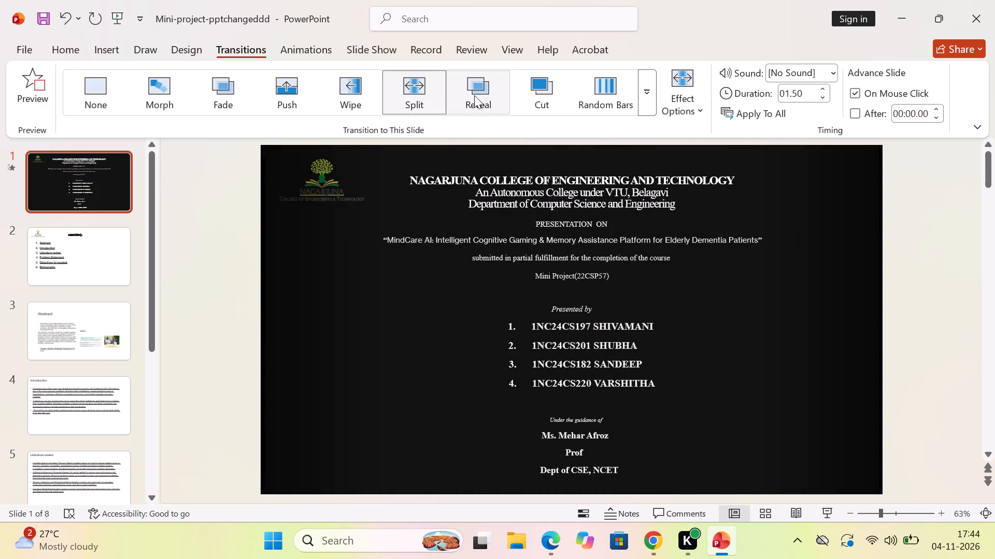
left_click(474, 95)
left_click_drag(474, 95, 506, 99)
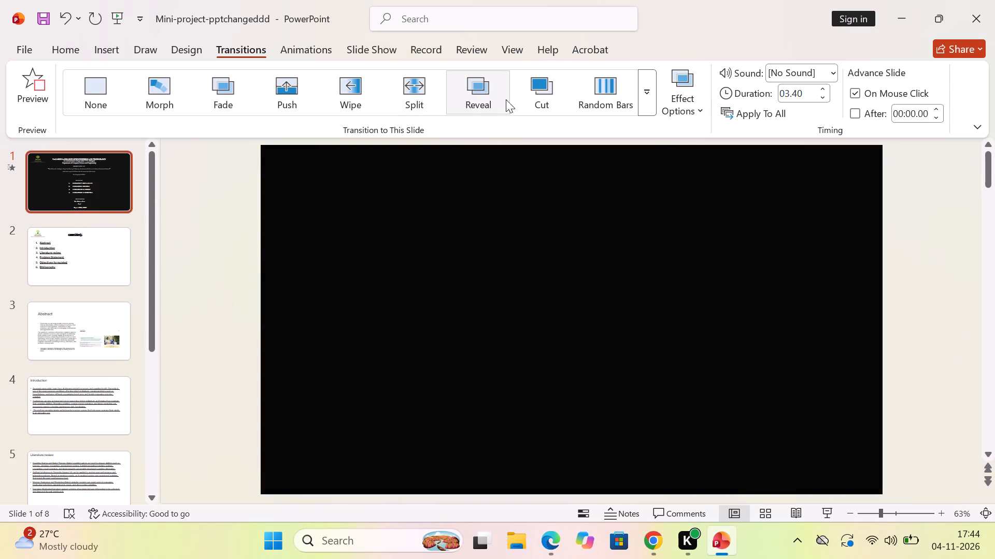
Apply the Fade transition to the title slide and dismiss the charger notification.
left_click_drag(506, 99, 207, 105)
double_click(207, 105)
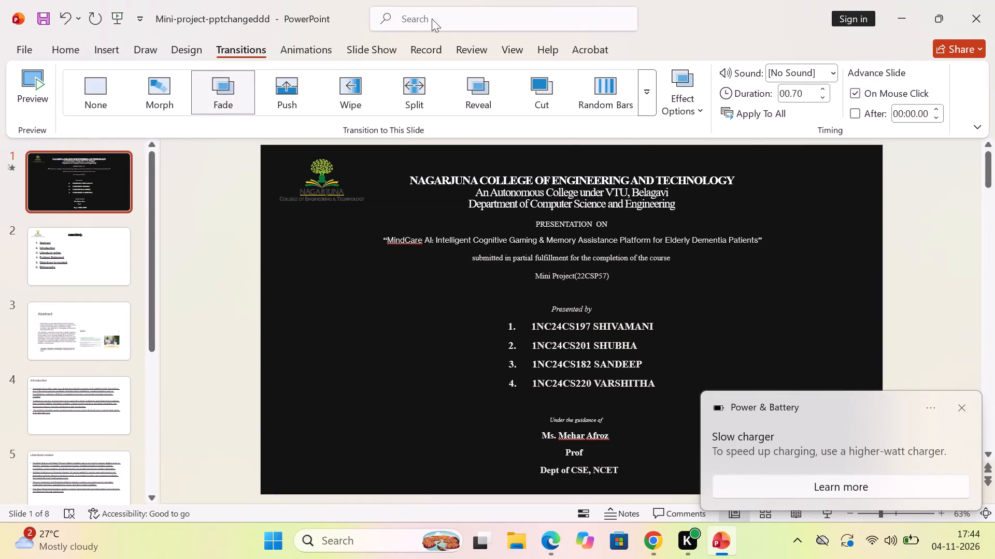
left_click(972, 405)
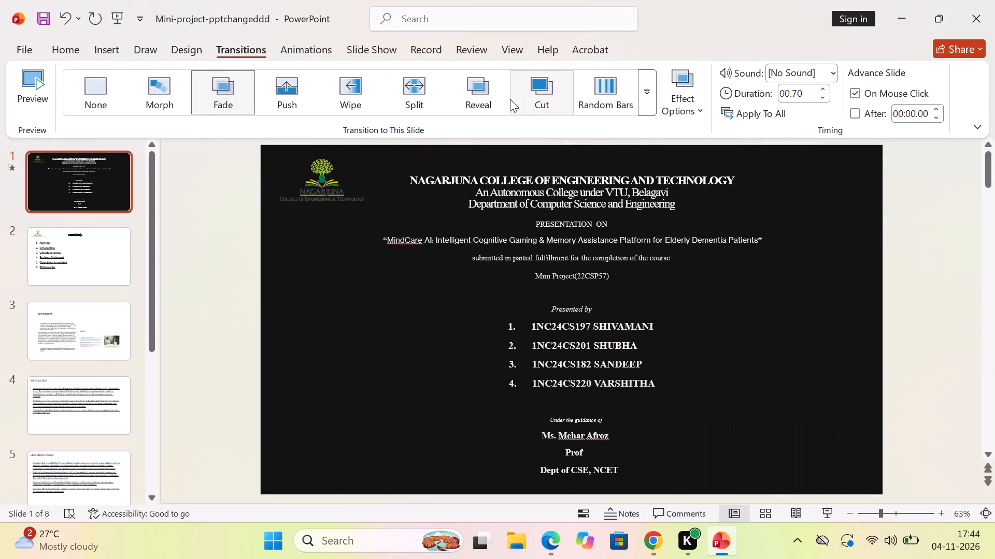
left_click_drag(492, 140, 447, 135)
left_click_drag(447, 135, 69, 242)
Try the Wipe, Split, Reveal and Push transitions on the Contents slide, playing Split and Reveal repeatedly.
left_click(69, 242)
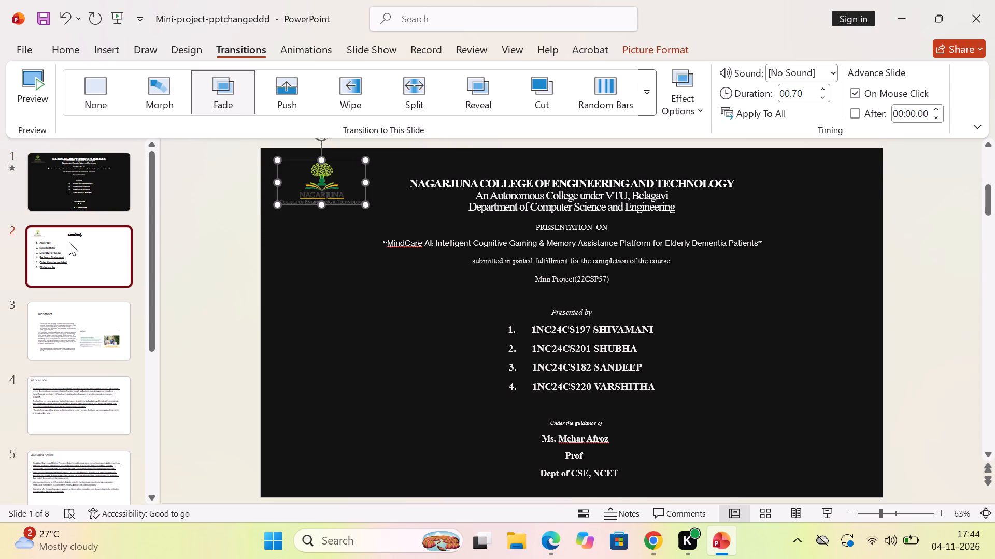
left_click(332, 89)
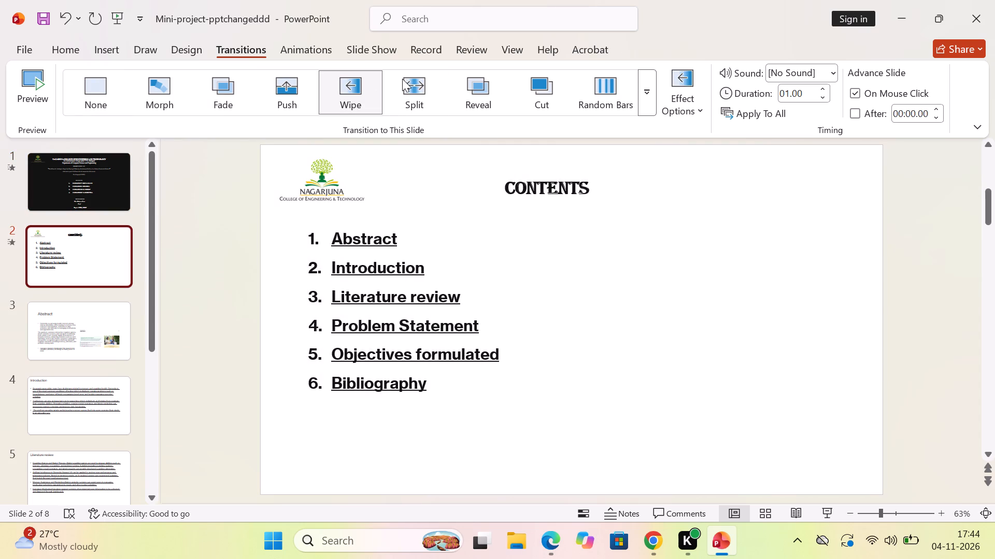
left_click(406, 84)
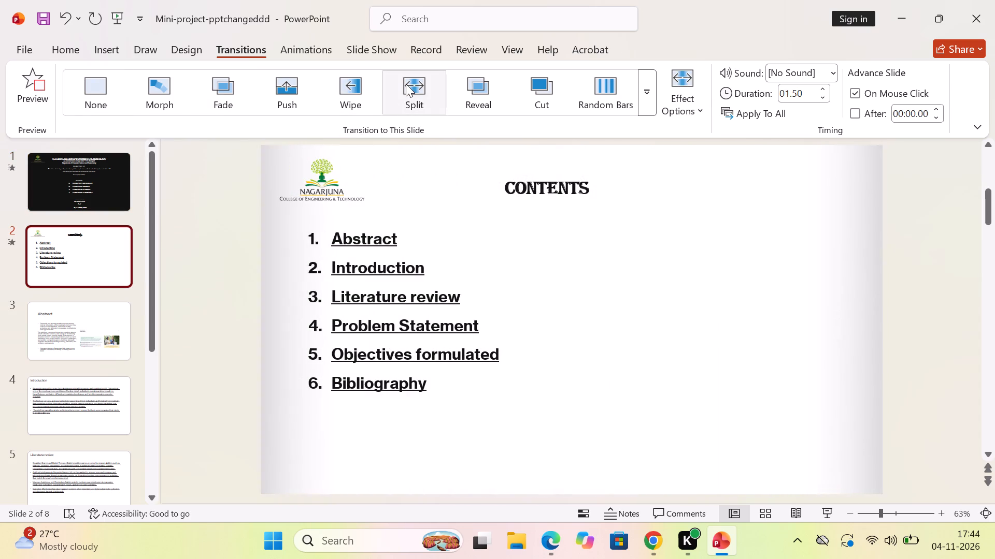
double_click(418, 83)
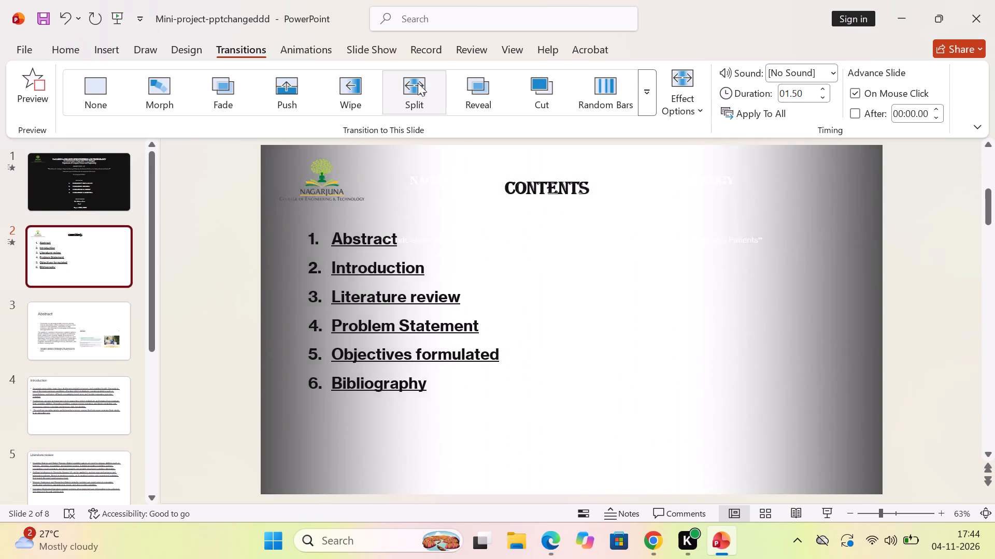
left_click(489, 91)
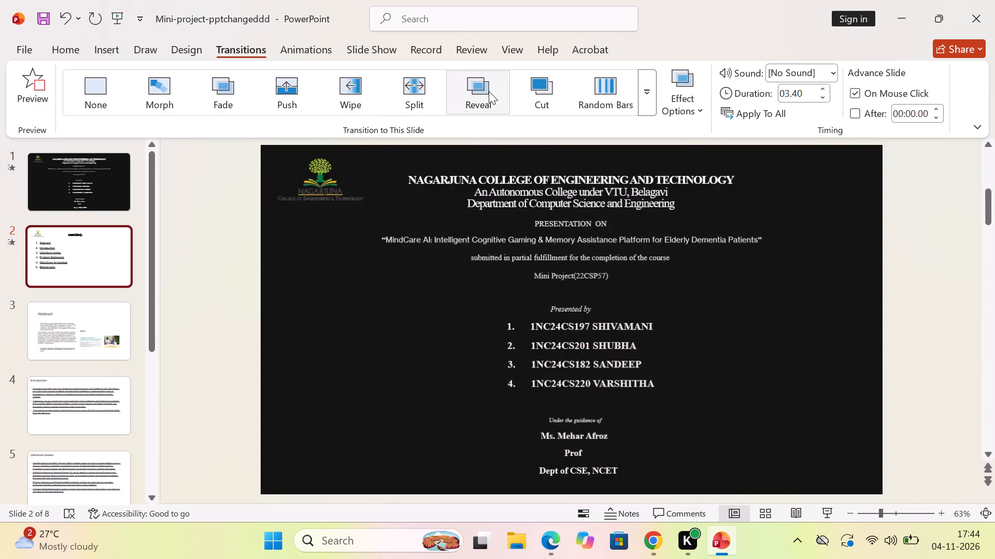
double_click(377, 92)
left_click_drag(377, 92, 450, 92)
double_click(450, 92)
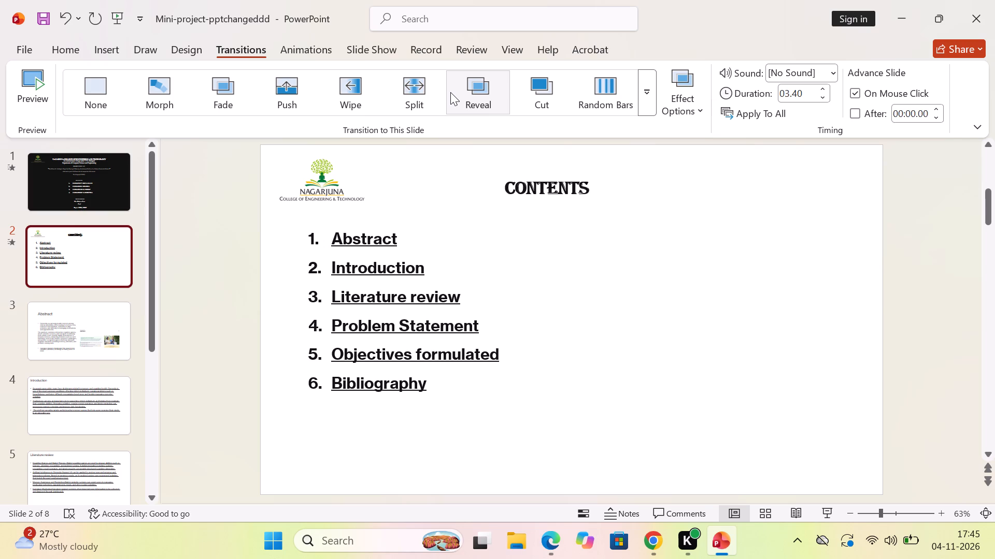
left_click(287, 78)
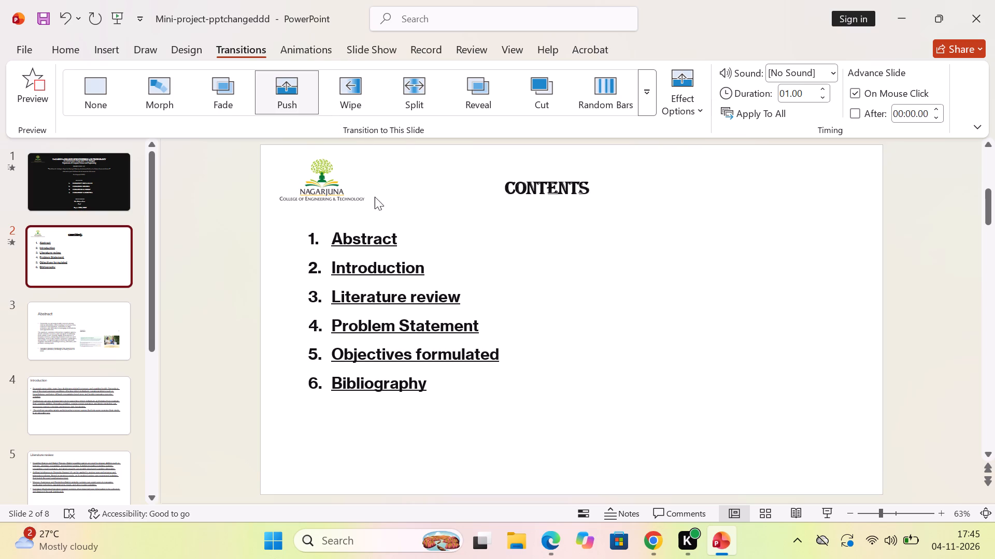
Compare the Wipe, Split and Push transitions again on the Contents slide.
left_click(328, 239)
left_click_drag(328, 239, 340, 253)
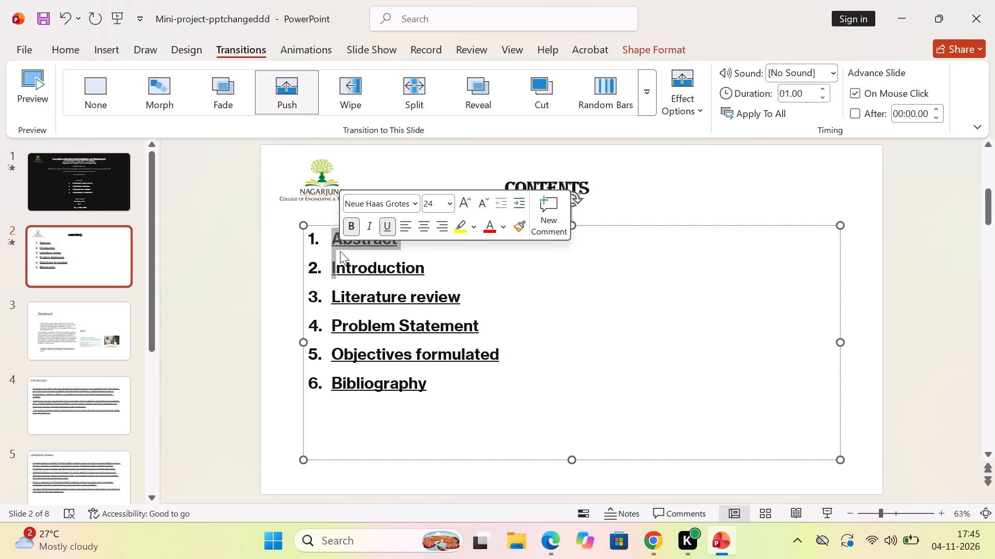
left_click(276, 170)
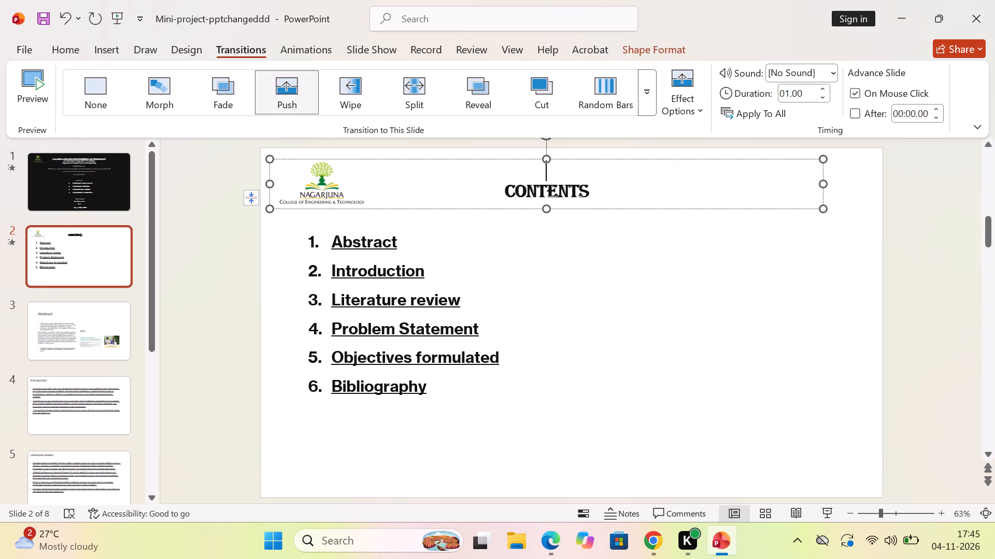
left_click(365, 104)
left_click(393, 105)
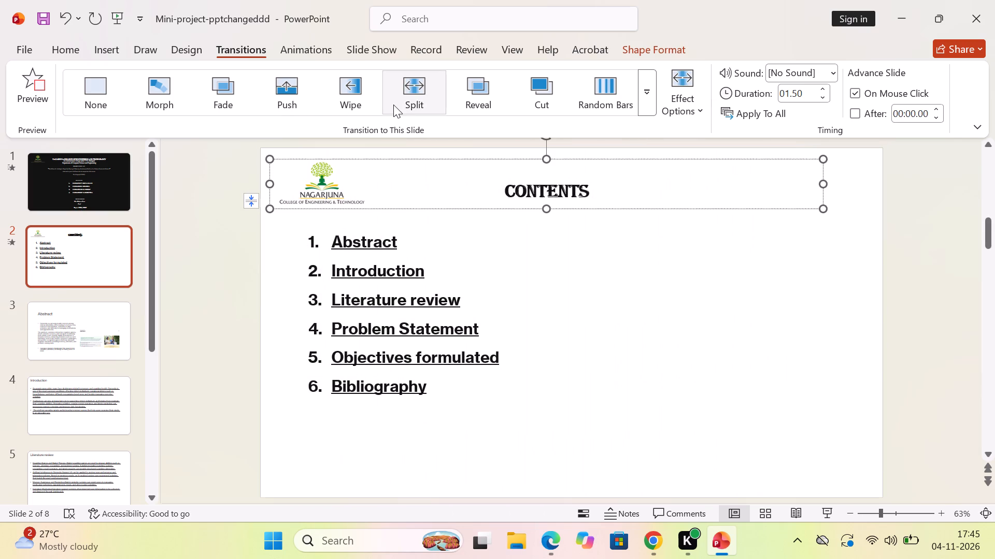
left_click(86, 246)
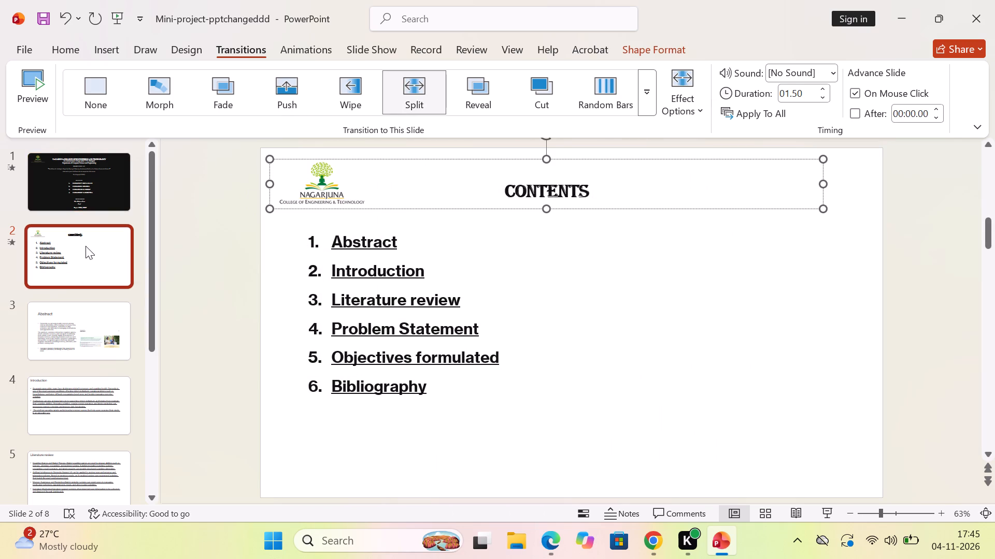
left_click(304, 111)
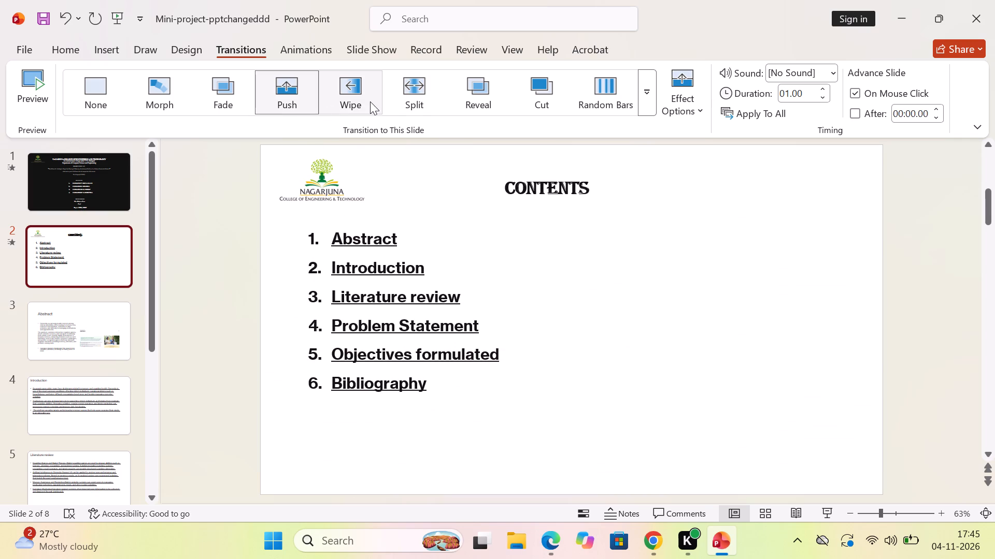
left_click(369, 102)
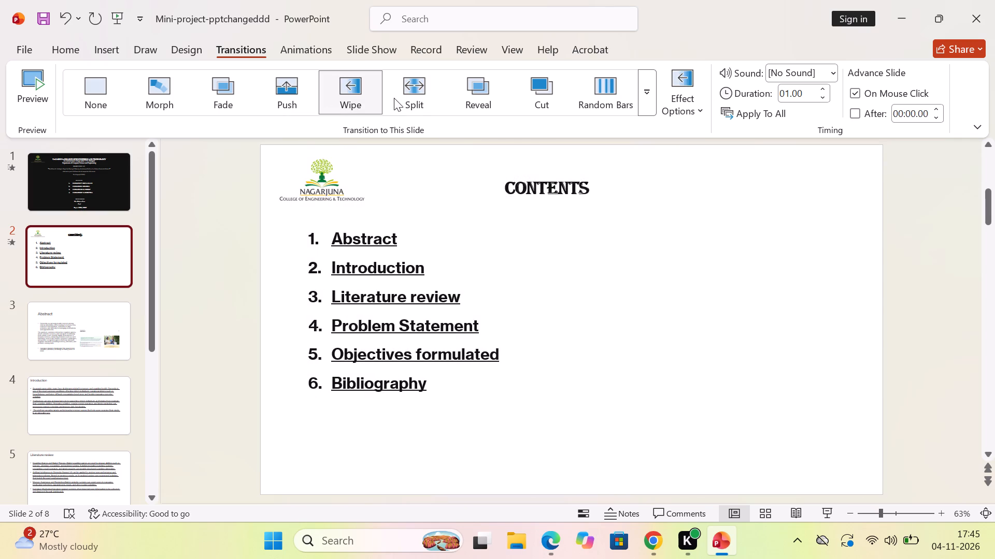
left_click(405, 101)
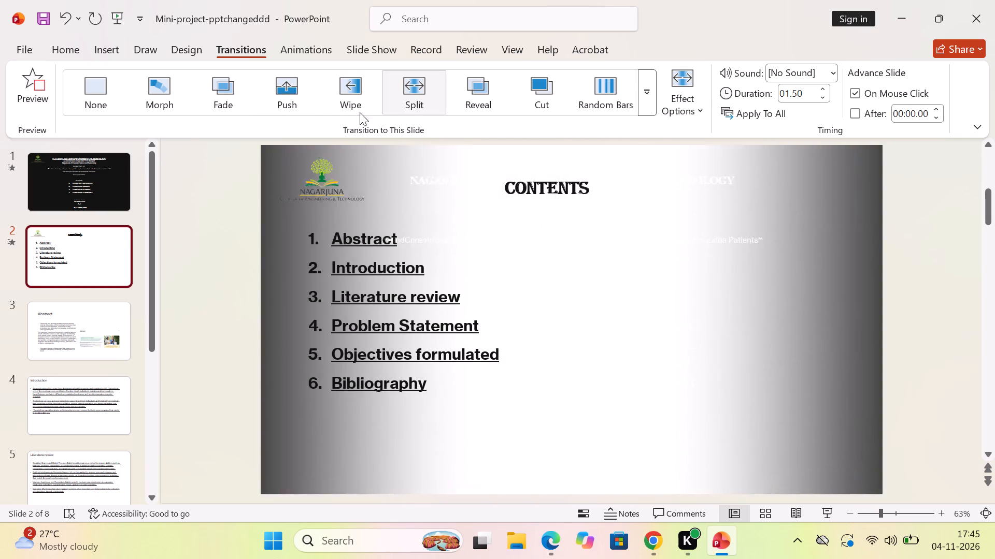
left_click(457, 106)
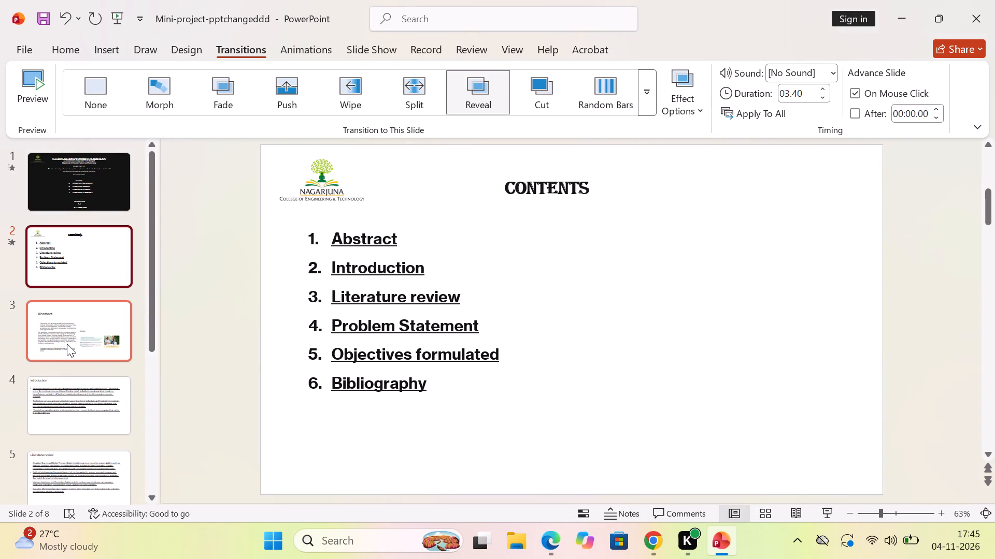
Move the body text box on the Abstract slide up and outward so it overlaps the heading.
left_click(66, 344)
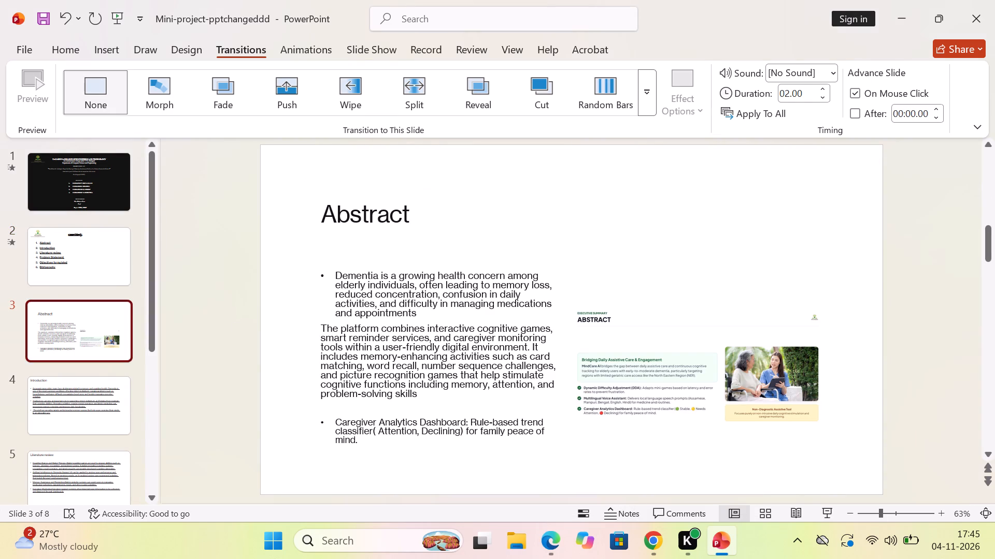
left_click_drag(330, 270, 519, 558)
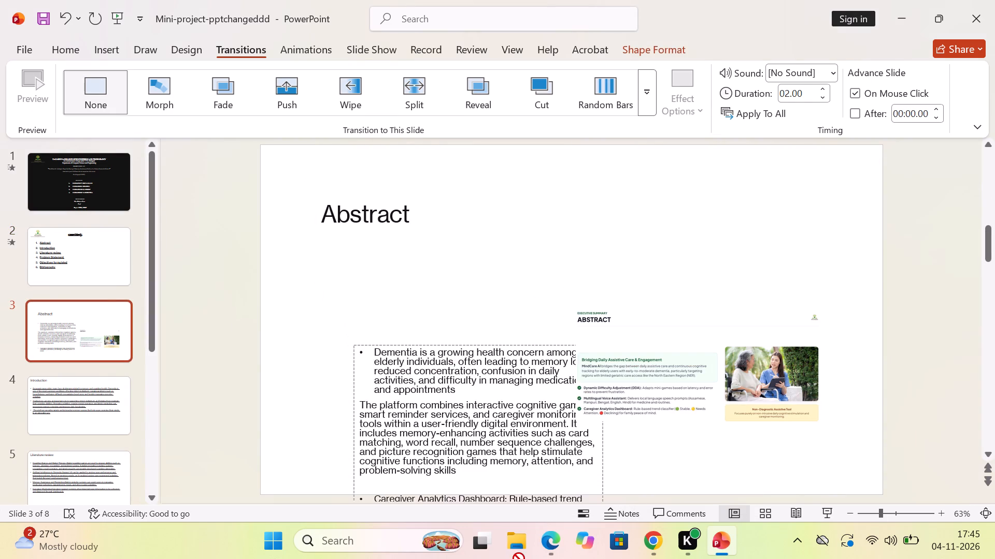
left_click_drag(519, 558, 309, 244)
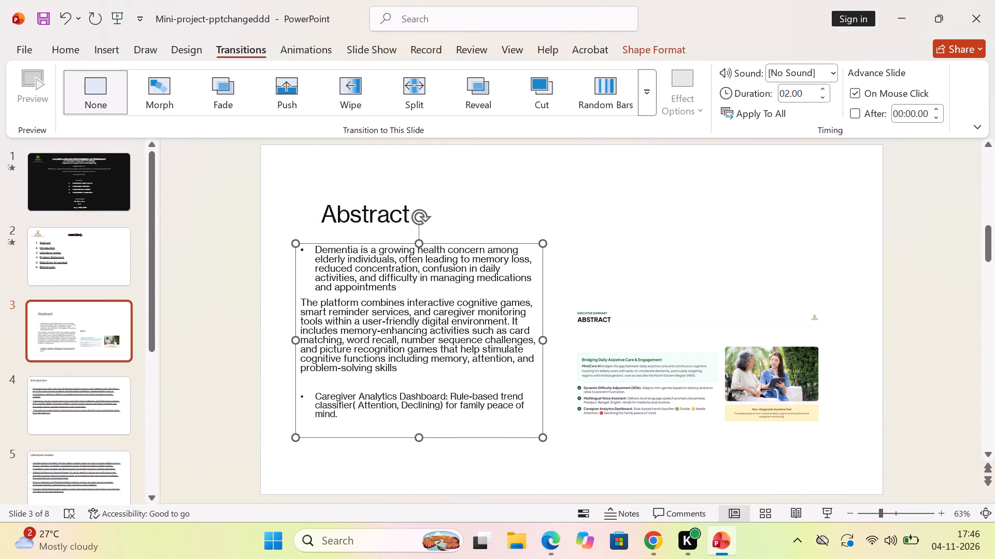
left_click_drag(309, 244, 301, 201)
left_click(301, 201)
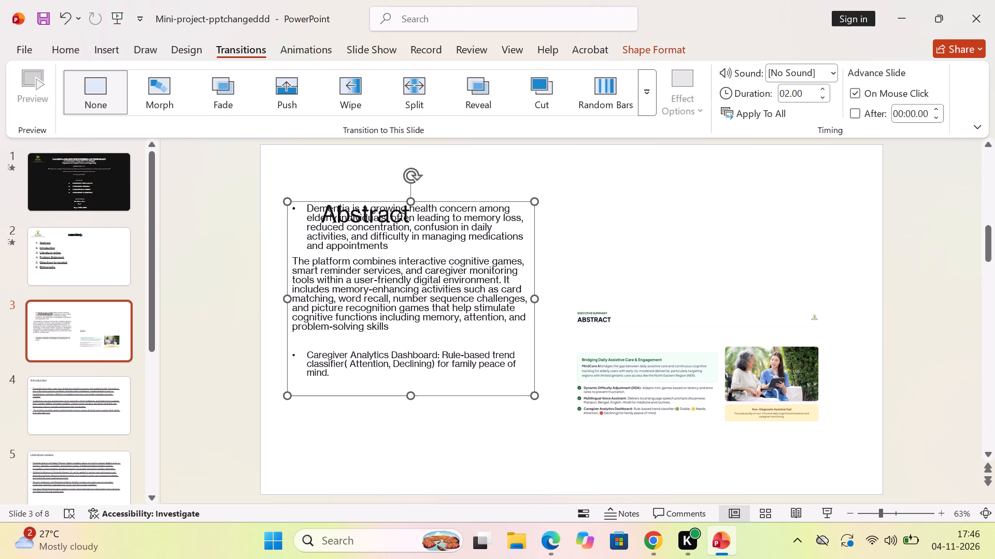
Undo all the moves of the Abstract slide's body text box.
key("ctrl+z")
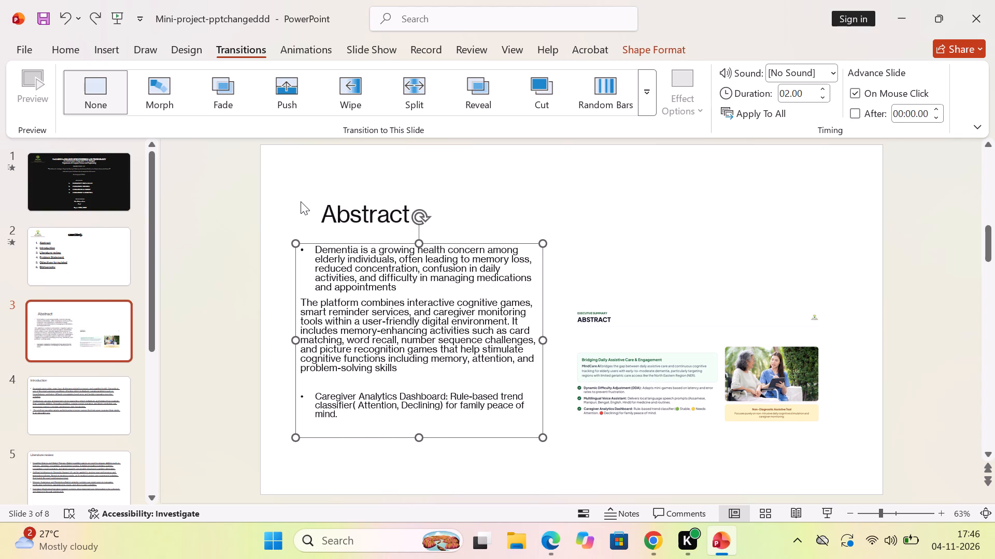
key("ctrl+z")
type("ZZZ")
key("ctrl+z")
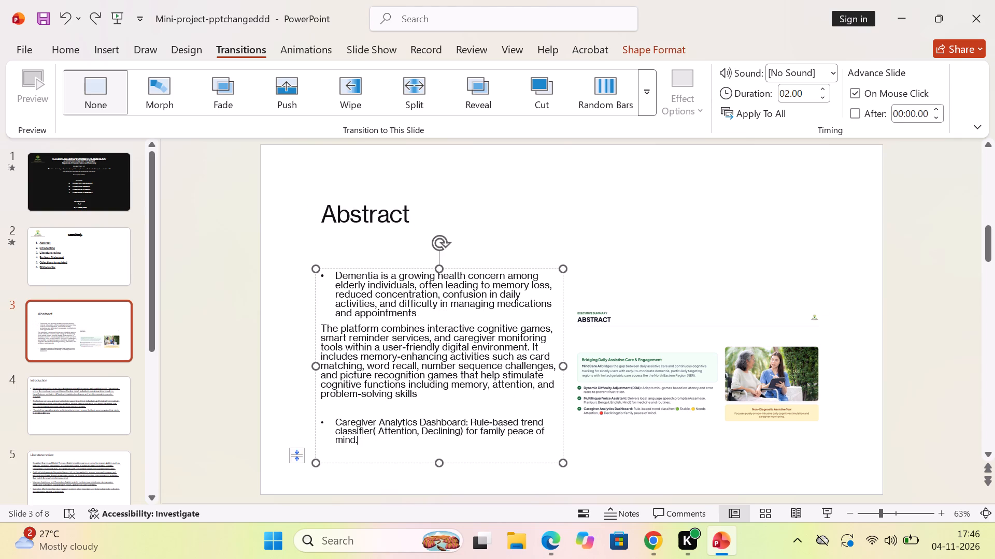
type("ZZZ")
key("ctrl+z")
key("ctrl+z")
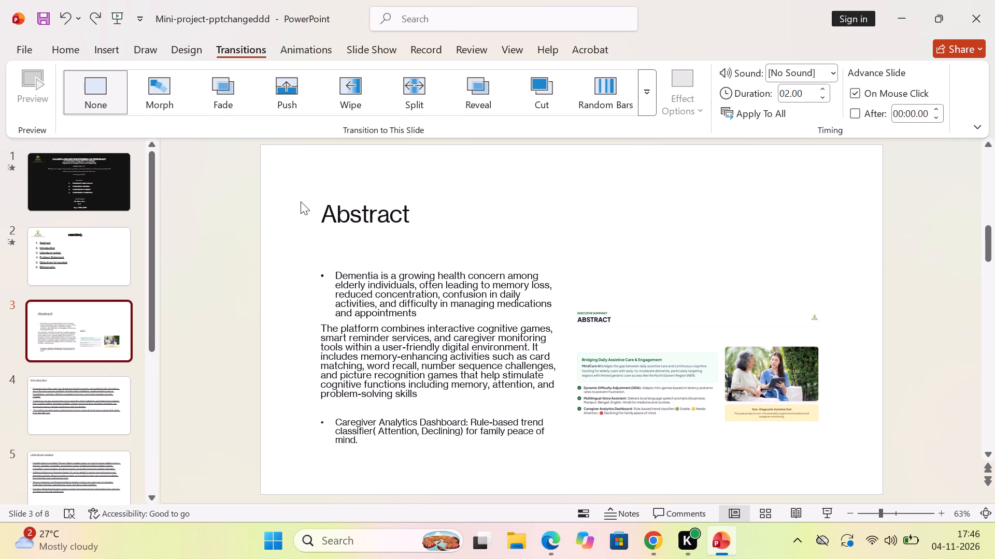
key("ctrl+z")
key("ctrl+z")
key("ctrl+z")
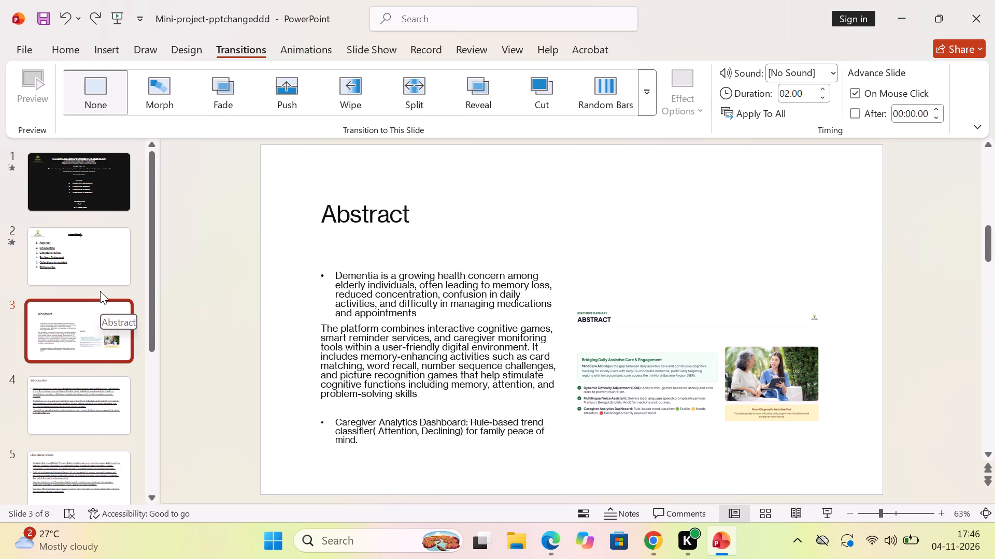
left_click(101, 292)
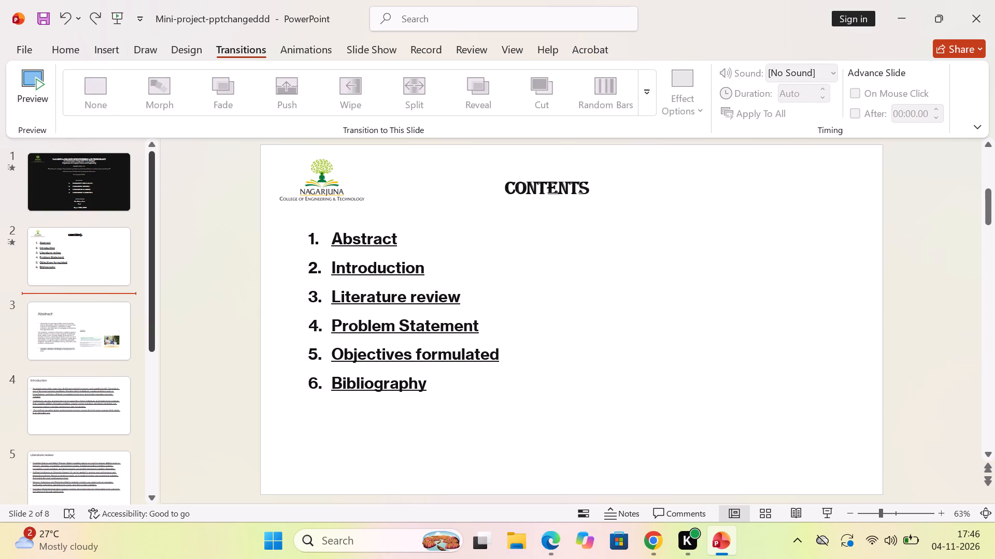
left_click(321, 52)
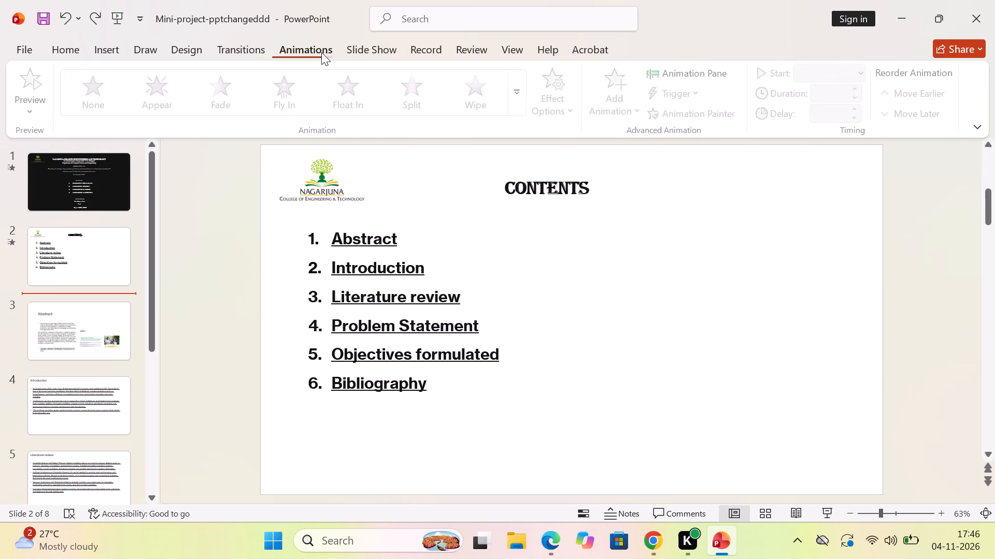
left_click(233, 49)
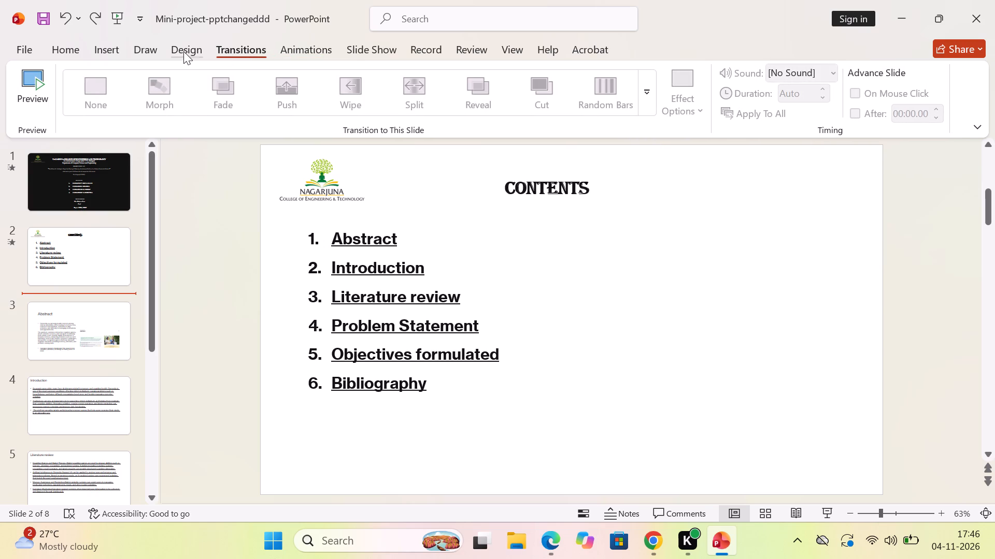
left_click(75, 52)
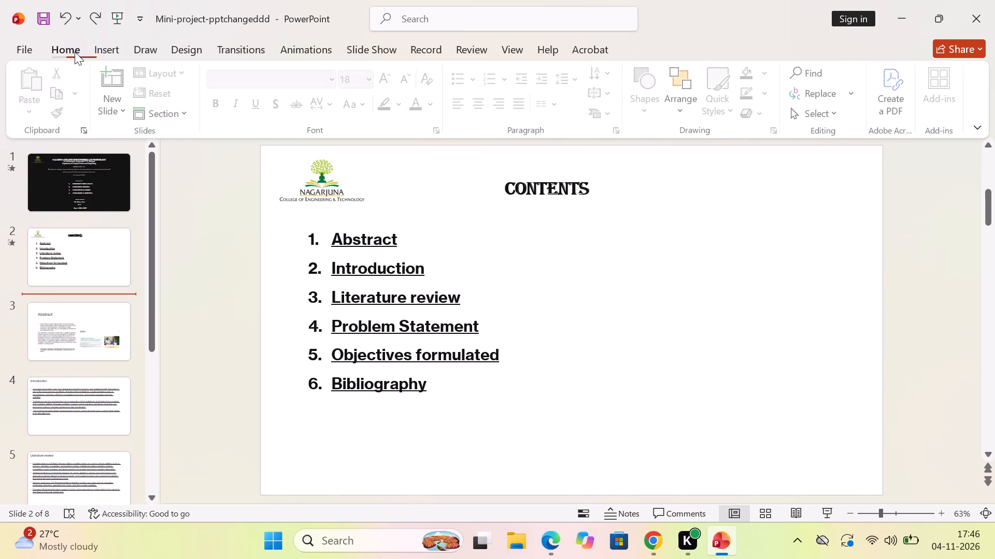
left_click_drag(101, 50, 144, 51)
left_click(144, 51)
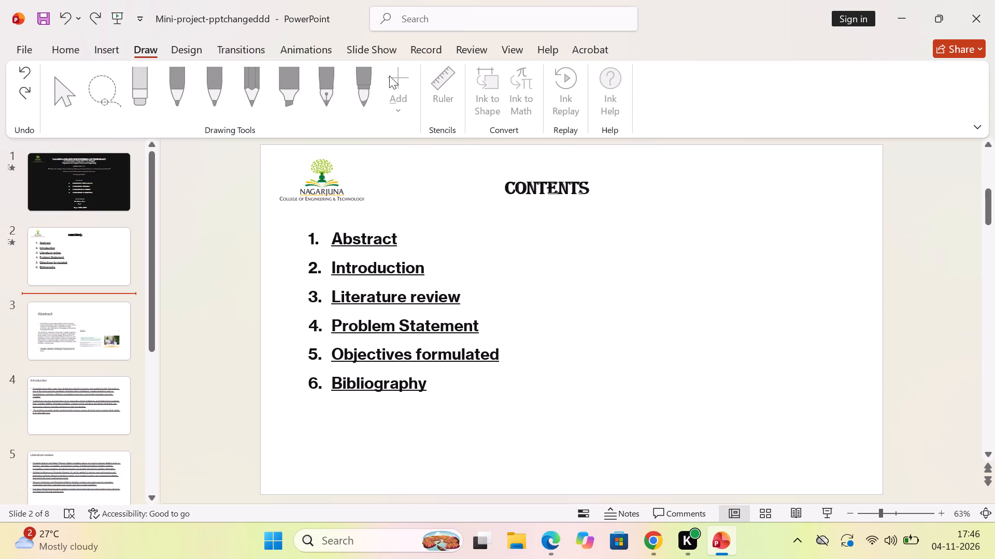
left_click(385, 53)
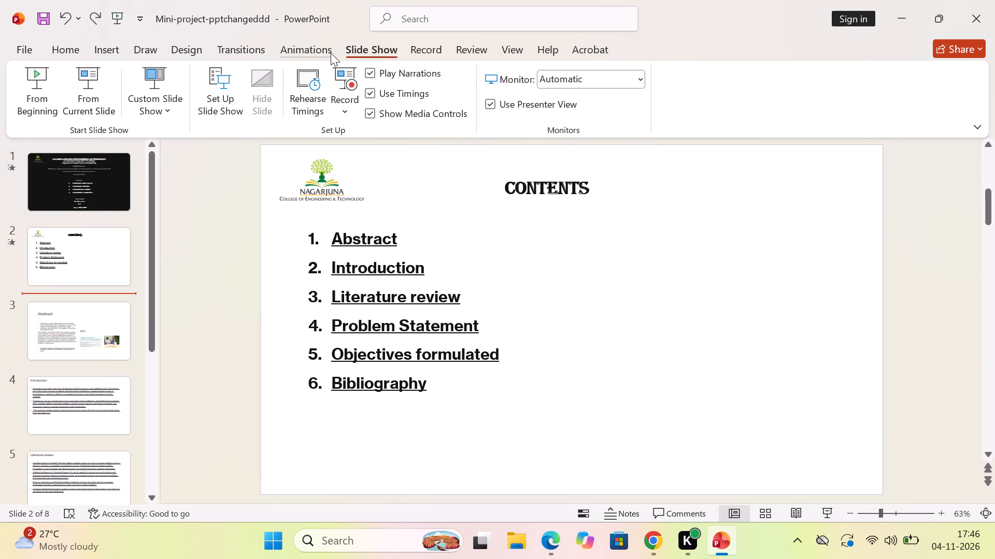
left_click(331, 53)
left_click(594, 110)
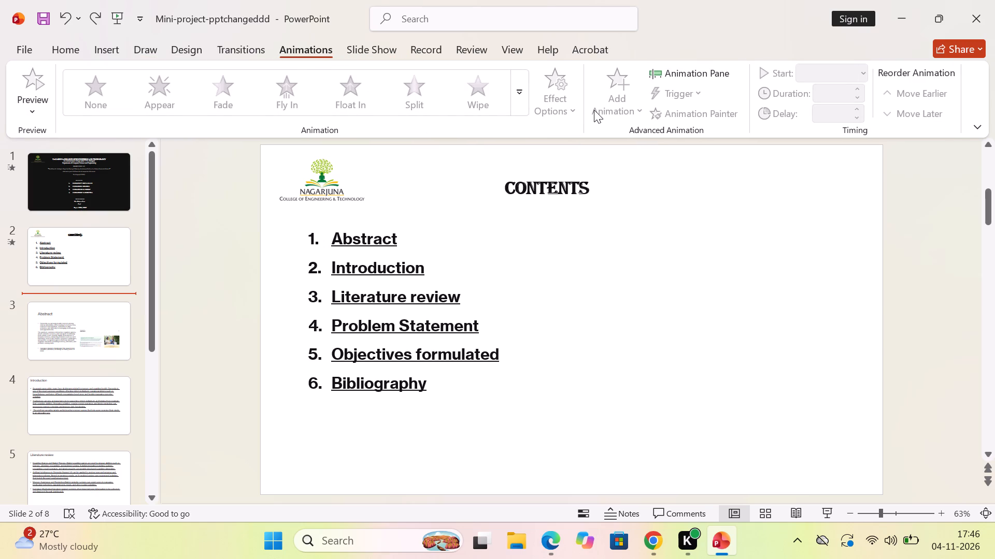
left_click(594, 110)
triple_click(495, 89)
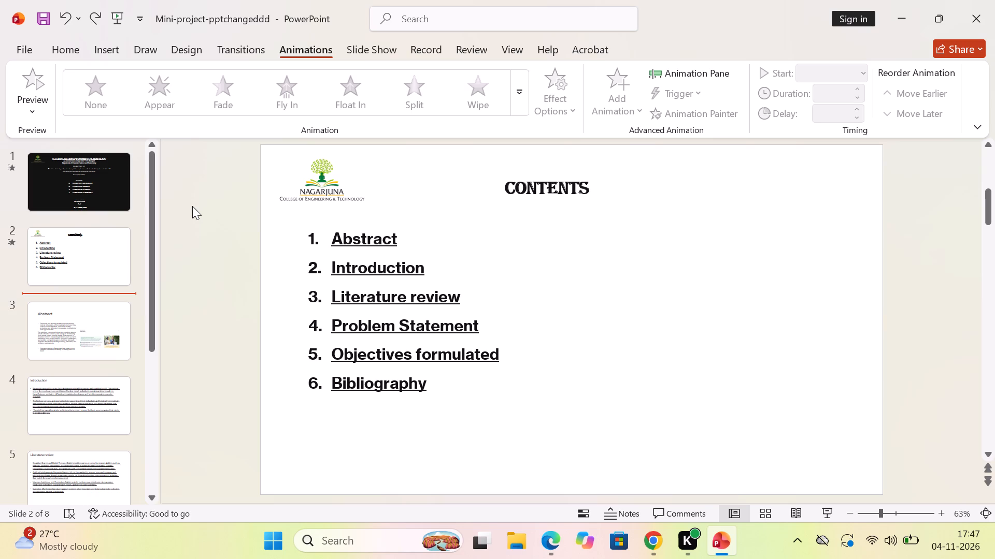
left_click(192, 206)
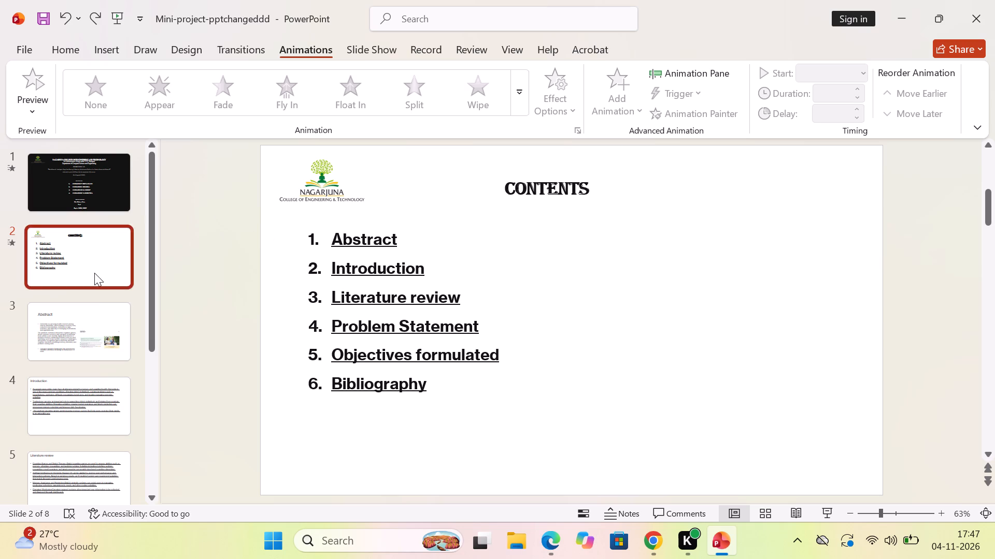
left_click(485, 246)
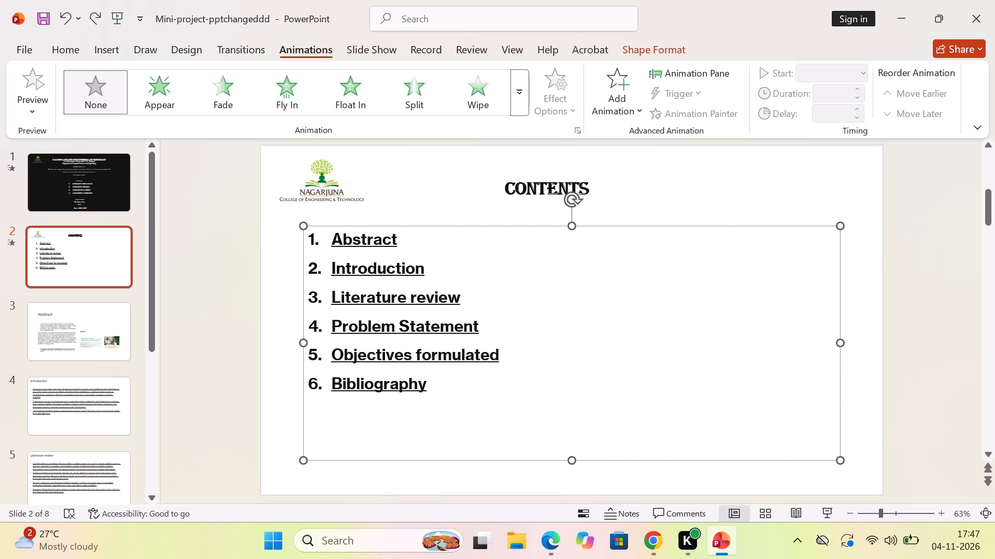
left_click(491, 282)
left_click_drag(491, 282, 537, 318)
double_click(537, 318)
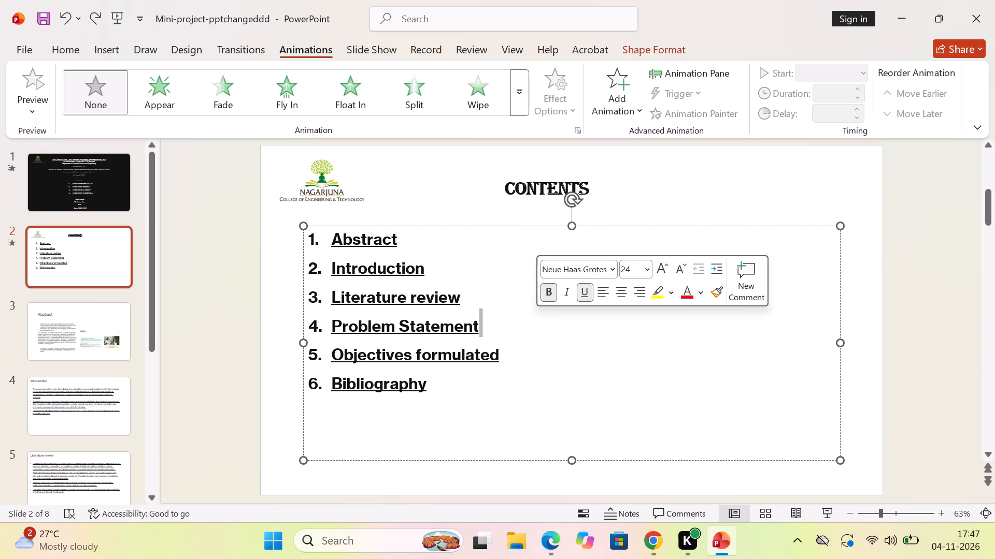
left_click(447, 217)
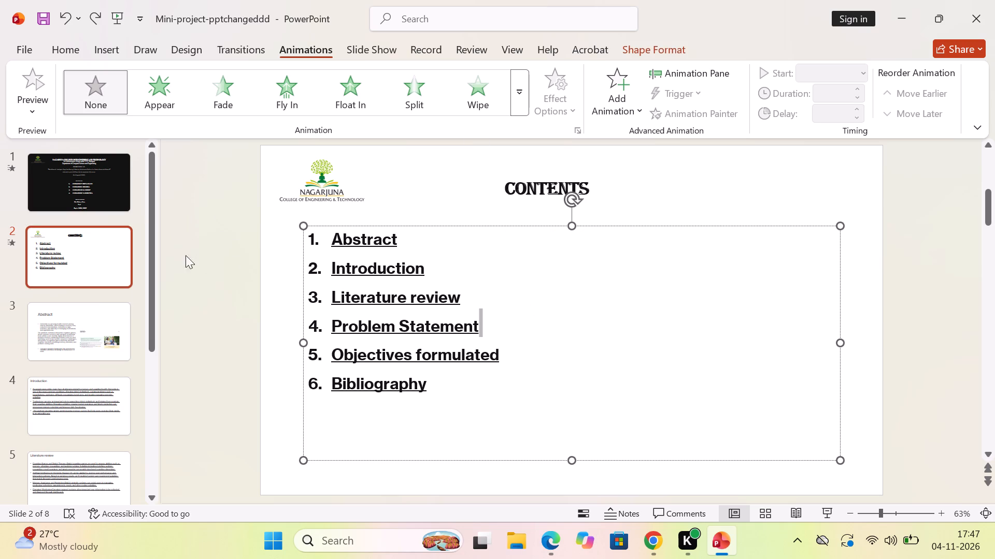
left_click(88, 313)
Animate all six Contents list items, trying the Split, Wipe and Float In effects and settling on Wipe.
left_click(90, 268)
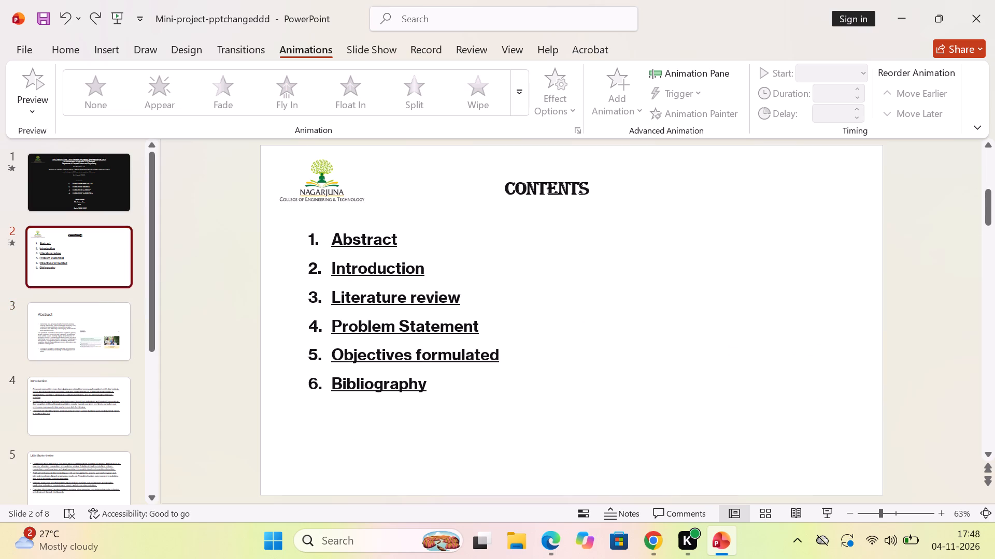
left_click_drag(332, 234, 478, 416)
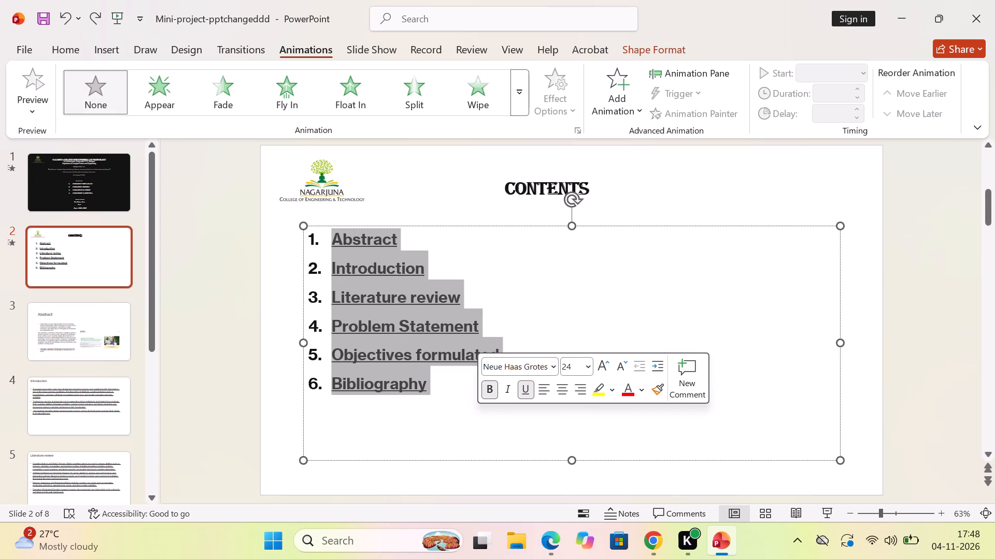
left_click(423, 107)
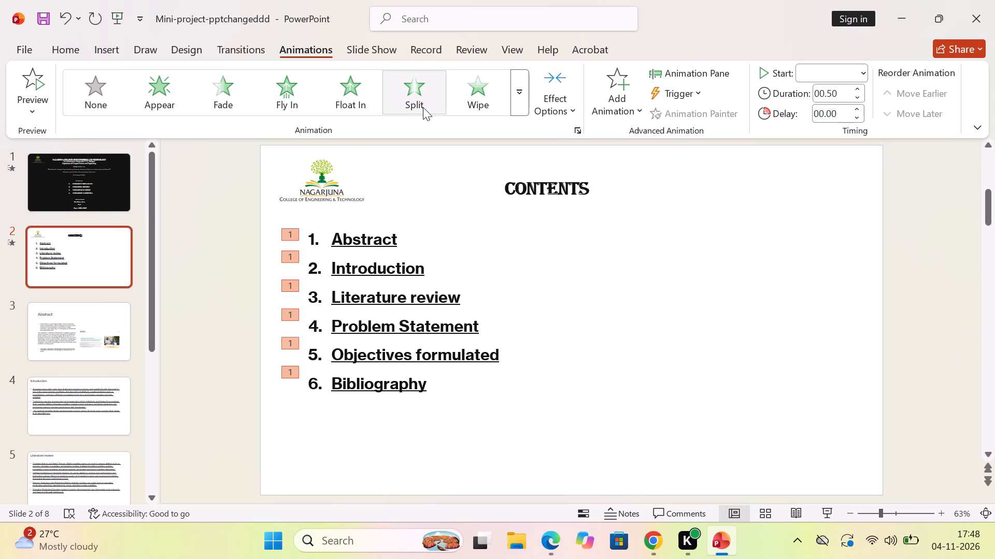
left_click(457, 84)
left_click(362, 100)
left_click(425, 100)
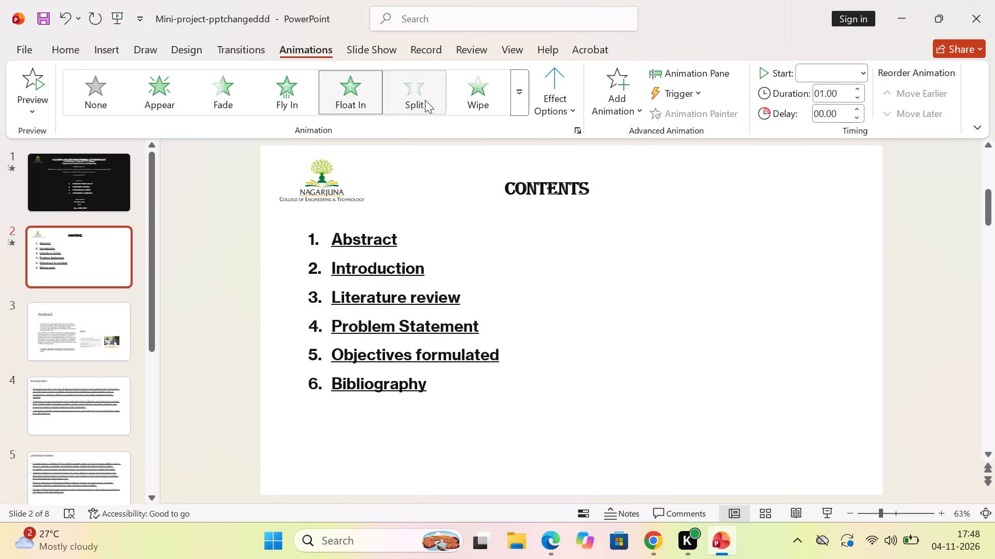
left_click(460, 101)
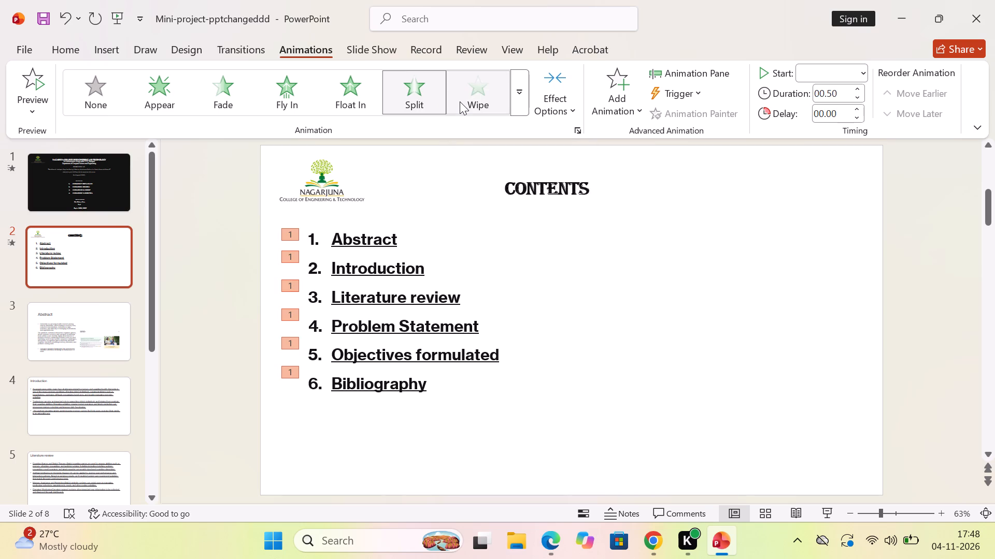
Change the Contents slide's transition to Push.
left_click(394, 47)
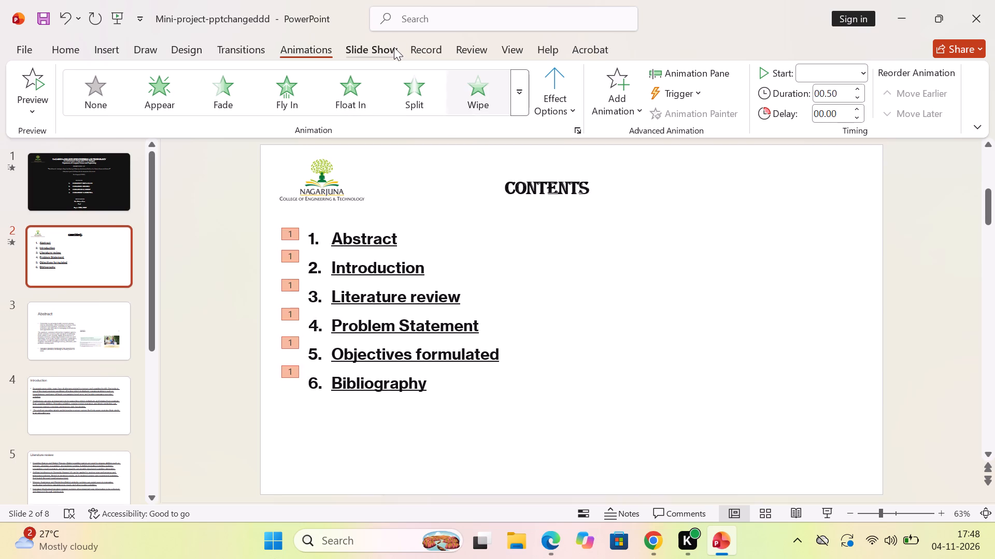
left_click(252, 53)
left_click(286, 83)
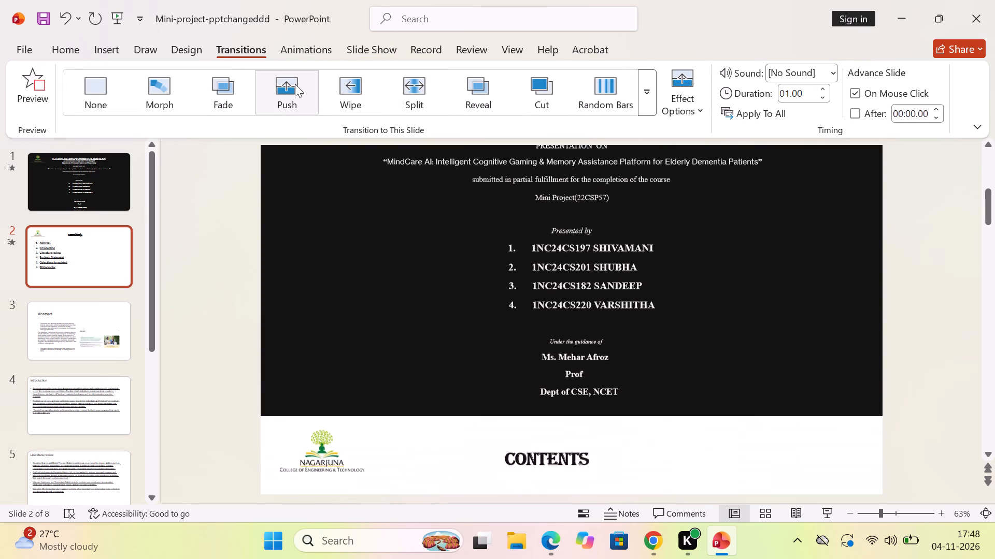
Try the Split, Reveal, Cut, Random Bars, Push and Wipe transitions on the Abstract slide and settle on Split.
left_click(26, 326)
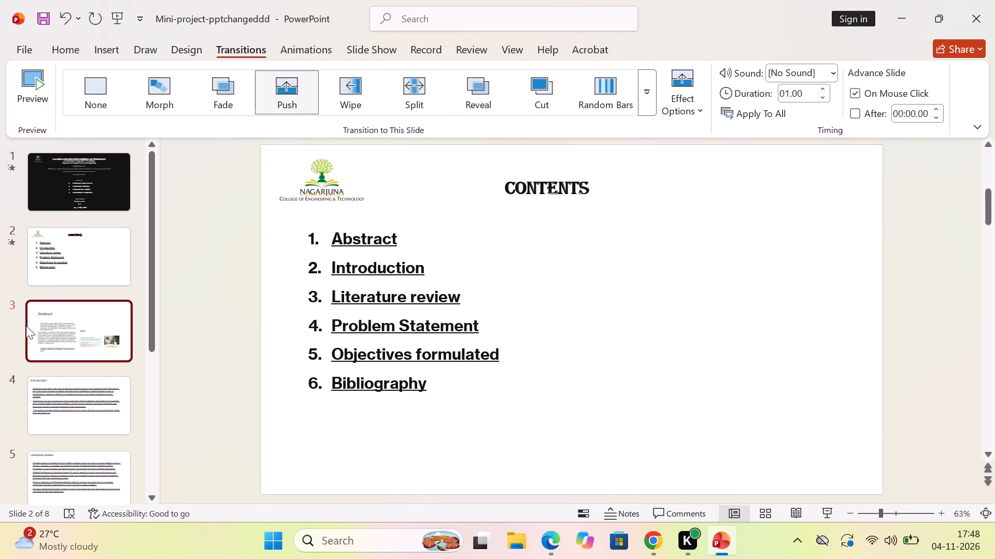
left_click(323, 115)
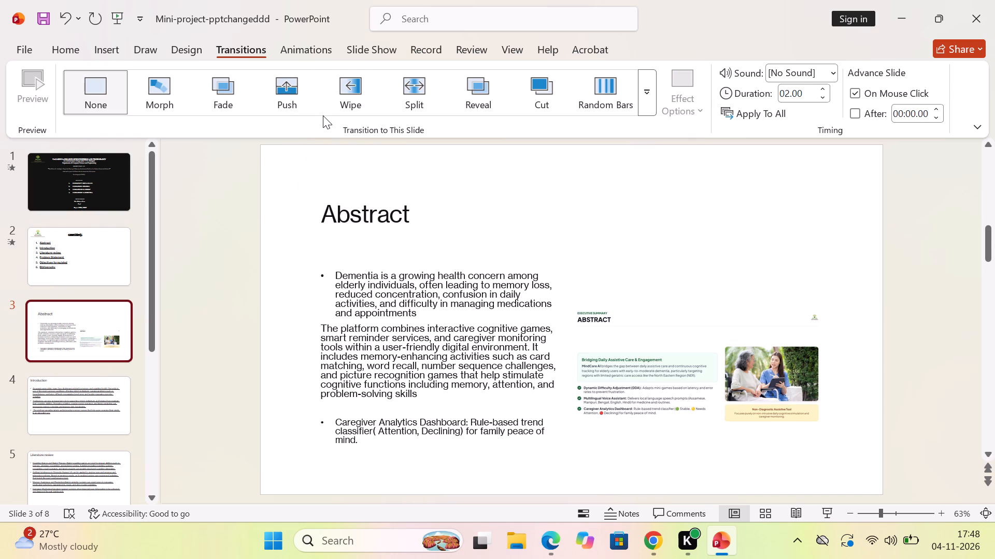
left_click(397, 104)
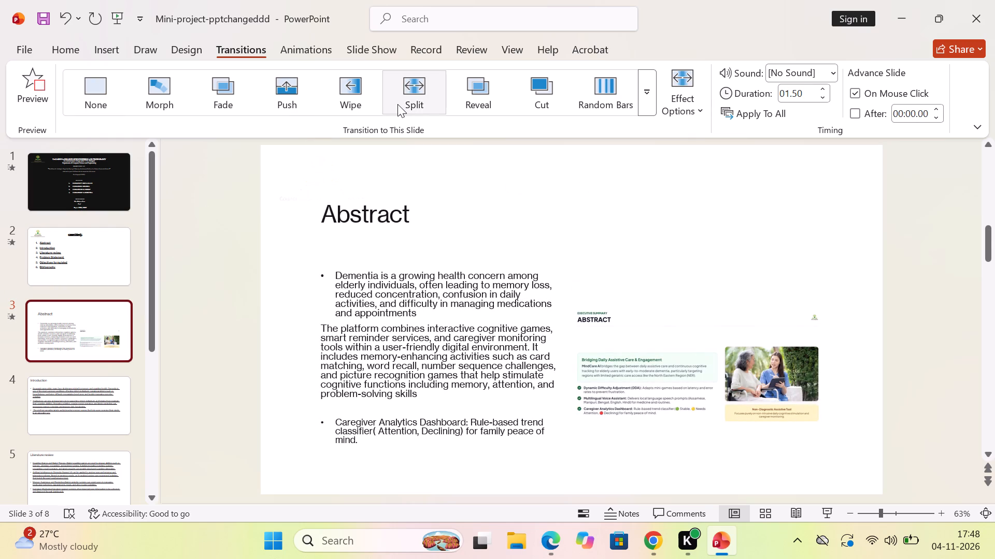
left_click(456, 98)
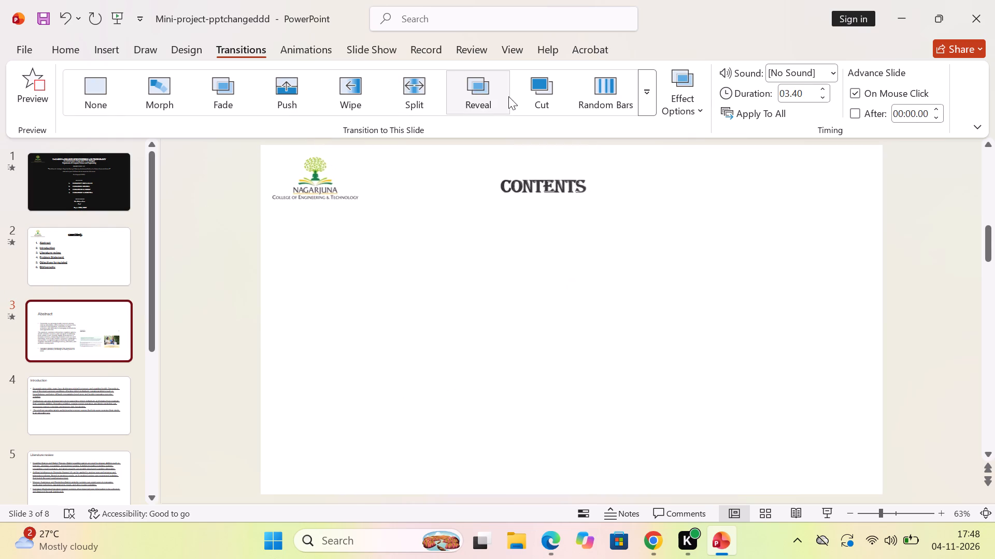
left_click(533, 100)
left_click(533, 100)
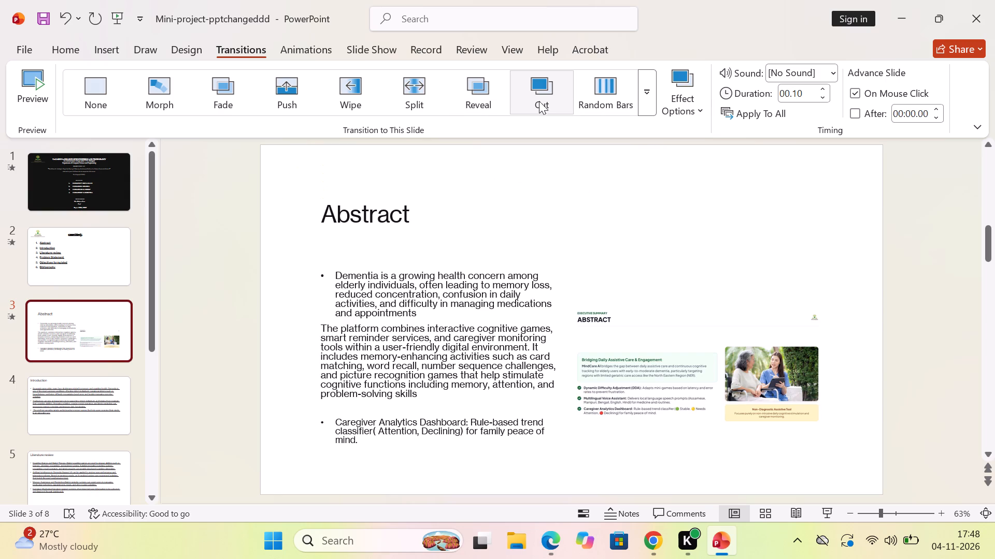
left_click(609, 93)
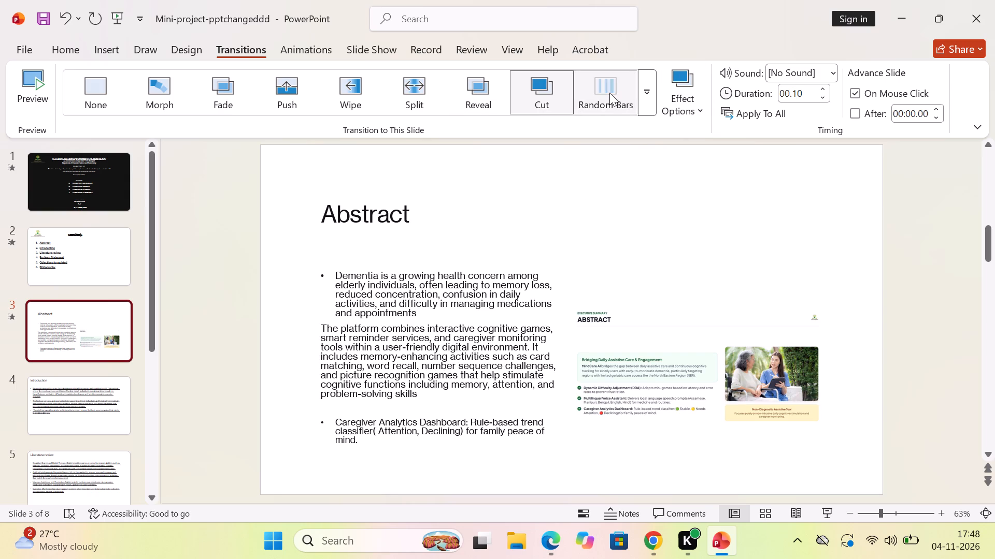
left_click(276, 91)
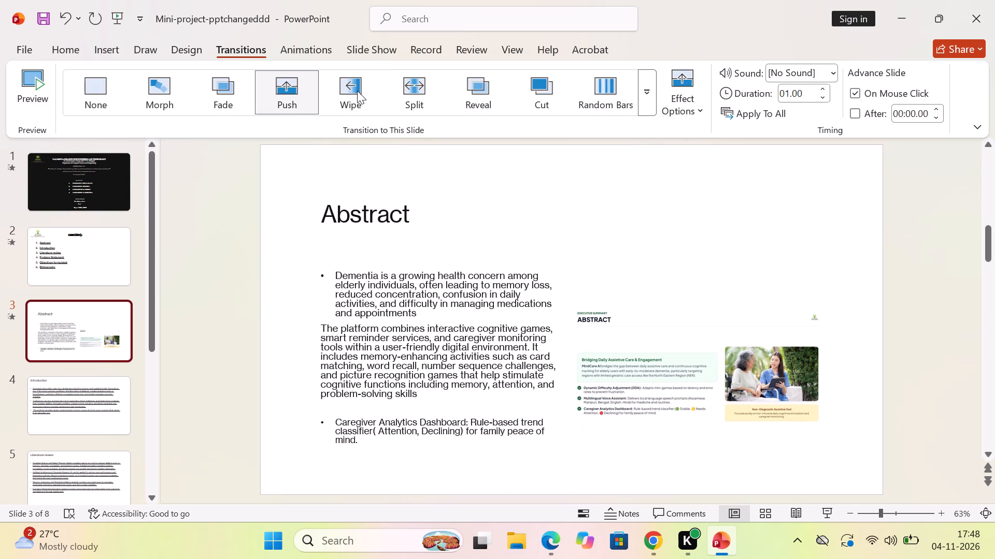
left_click(357, 90)
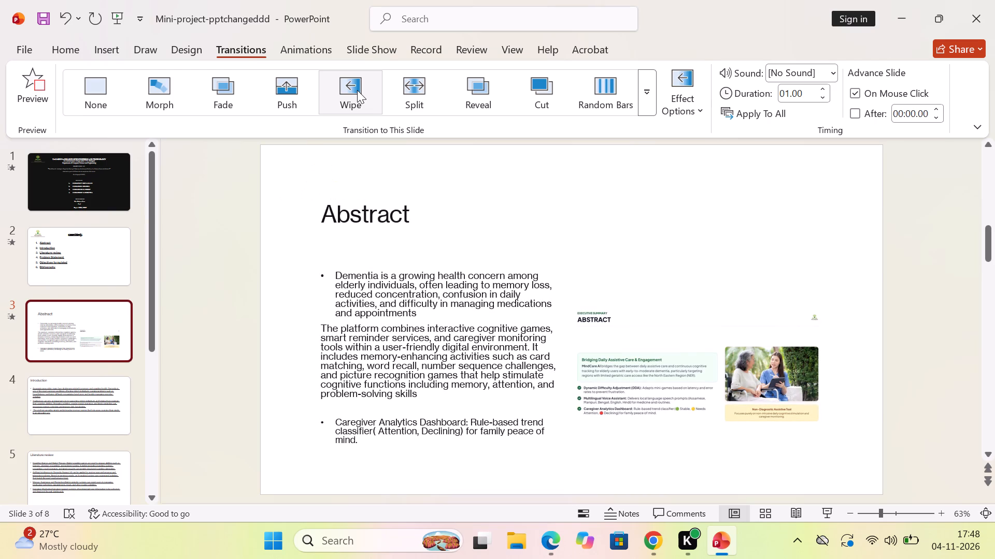
left_click(408, 102)
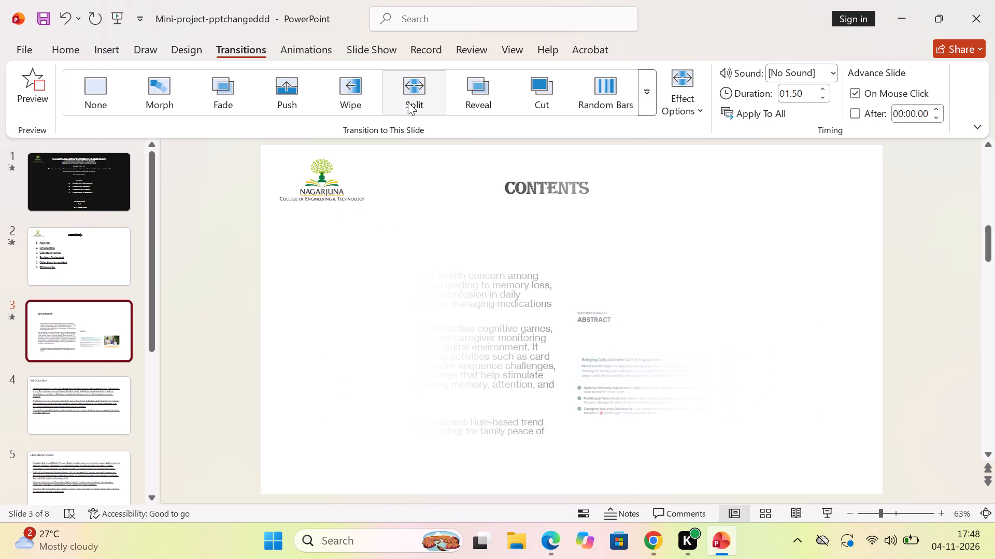
Apply the Split transition to the Introduction slide.
left_click(80, 396)
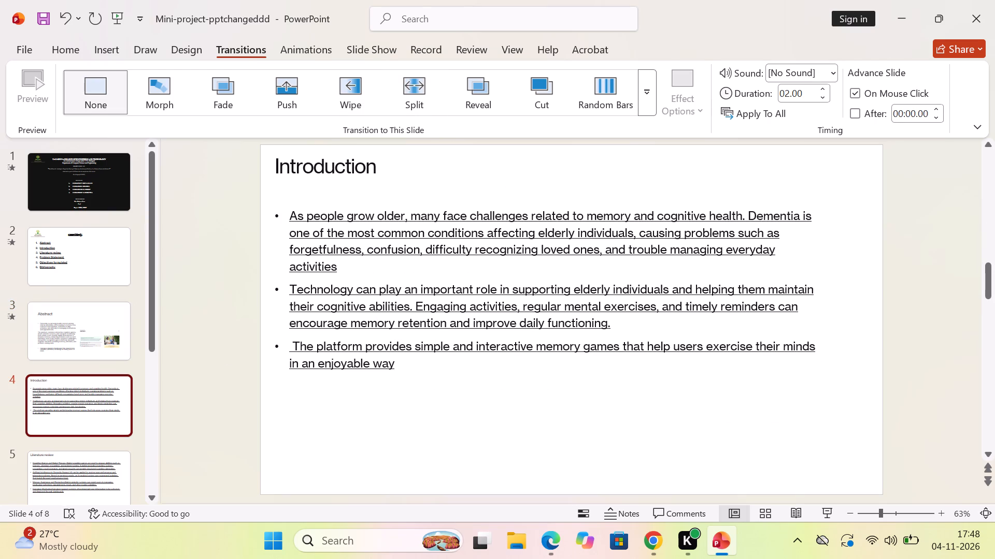
left_click_drag(286, 219, 480, 385)
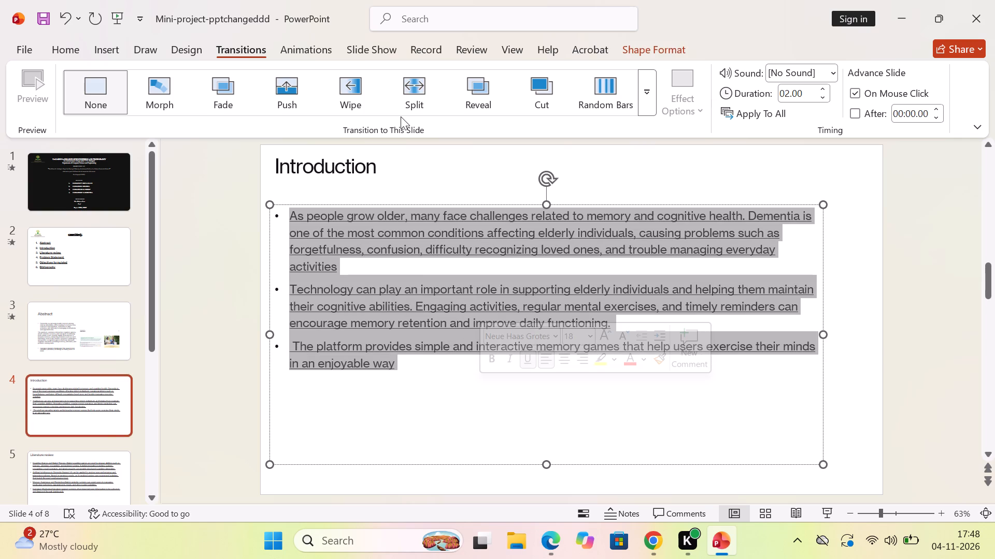
left_click(403, 95)
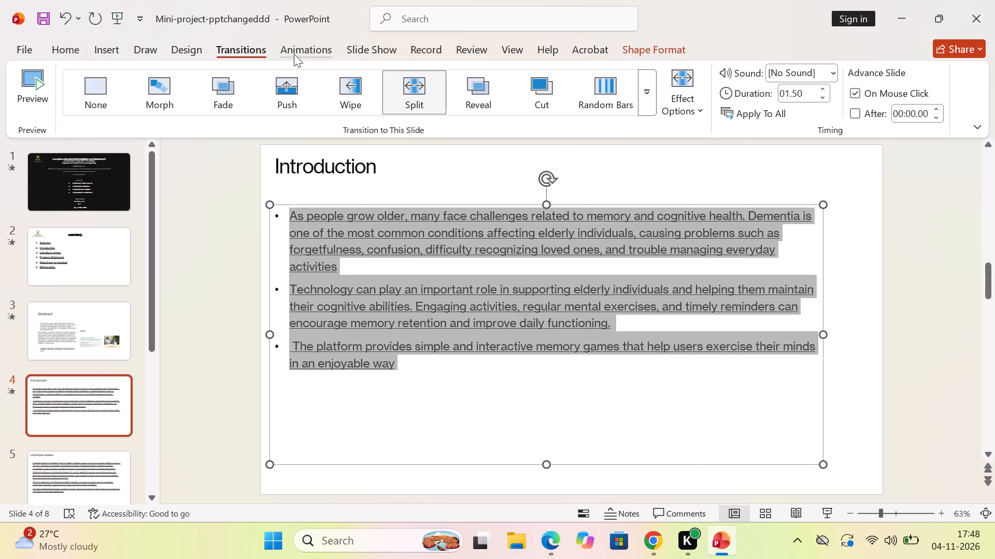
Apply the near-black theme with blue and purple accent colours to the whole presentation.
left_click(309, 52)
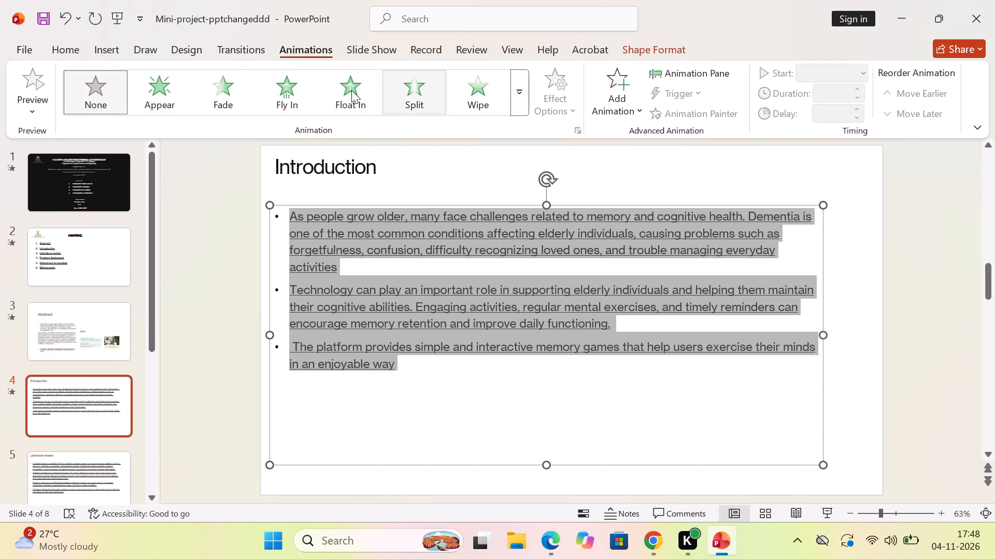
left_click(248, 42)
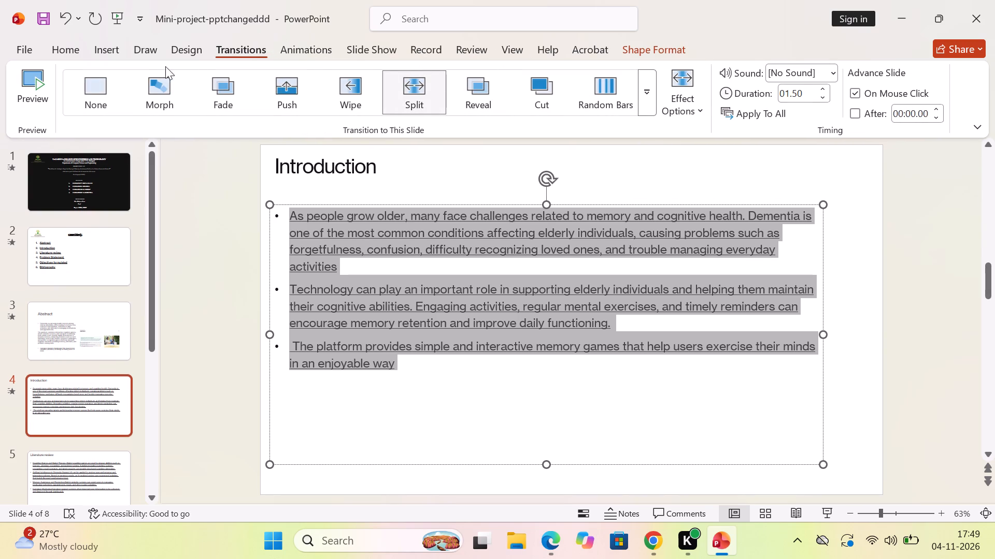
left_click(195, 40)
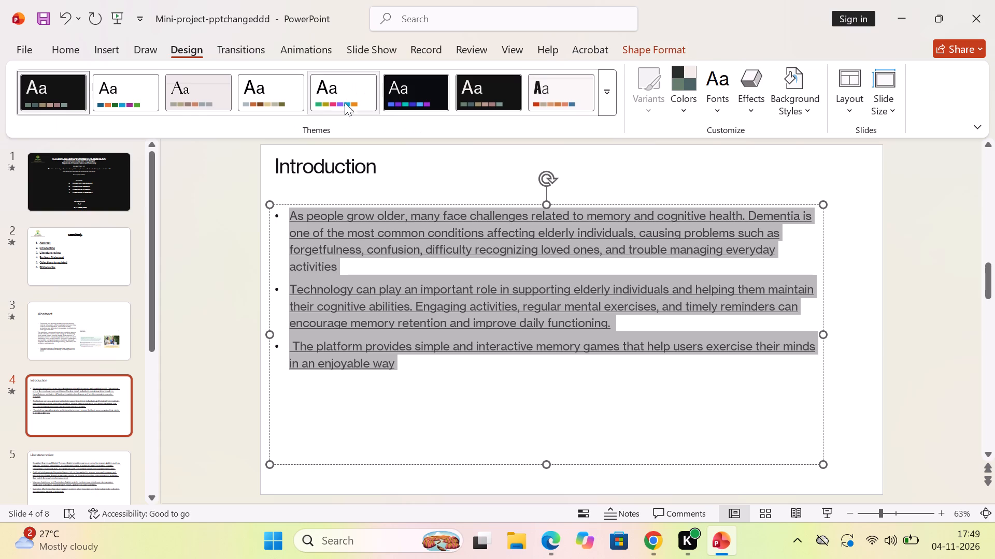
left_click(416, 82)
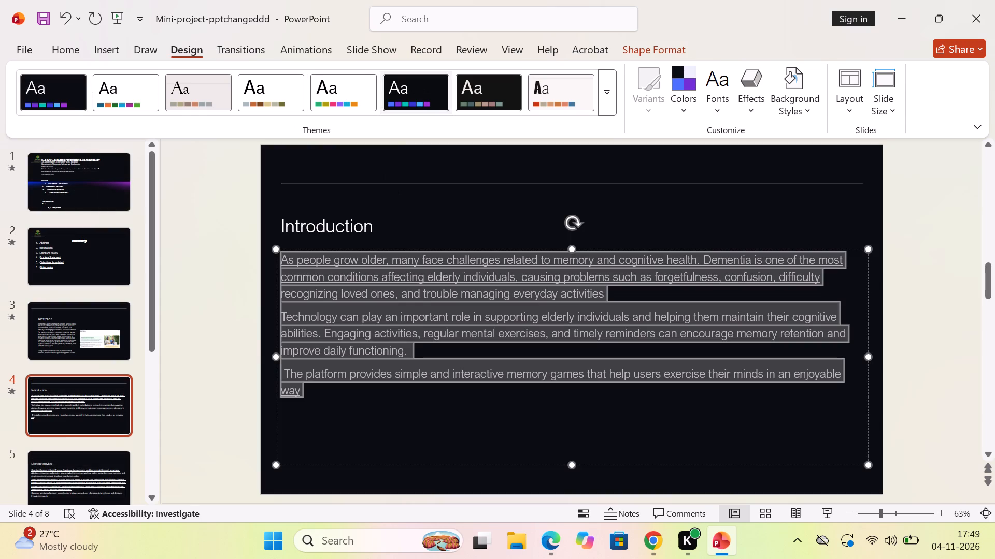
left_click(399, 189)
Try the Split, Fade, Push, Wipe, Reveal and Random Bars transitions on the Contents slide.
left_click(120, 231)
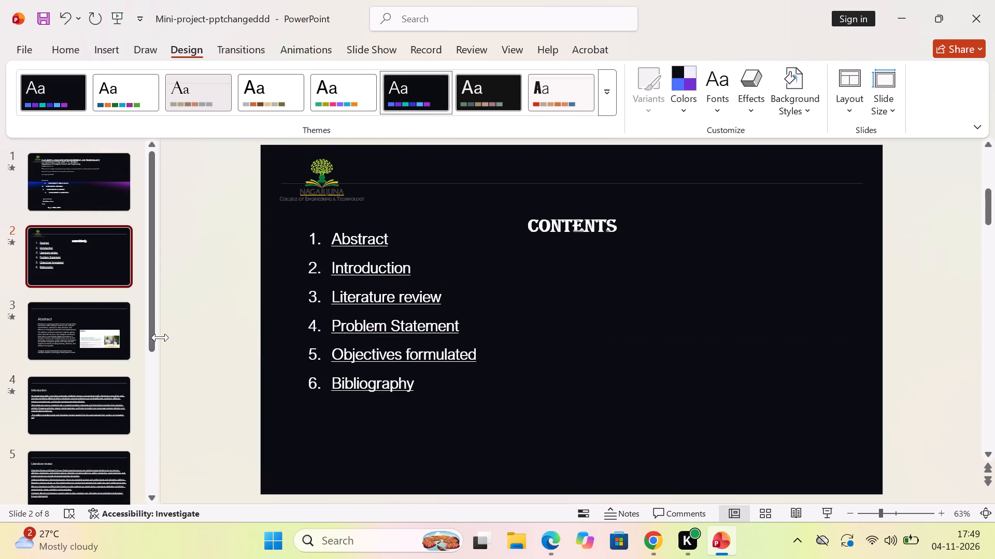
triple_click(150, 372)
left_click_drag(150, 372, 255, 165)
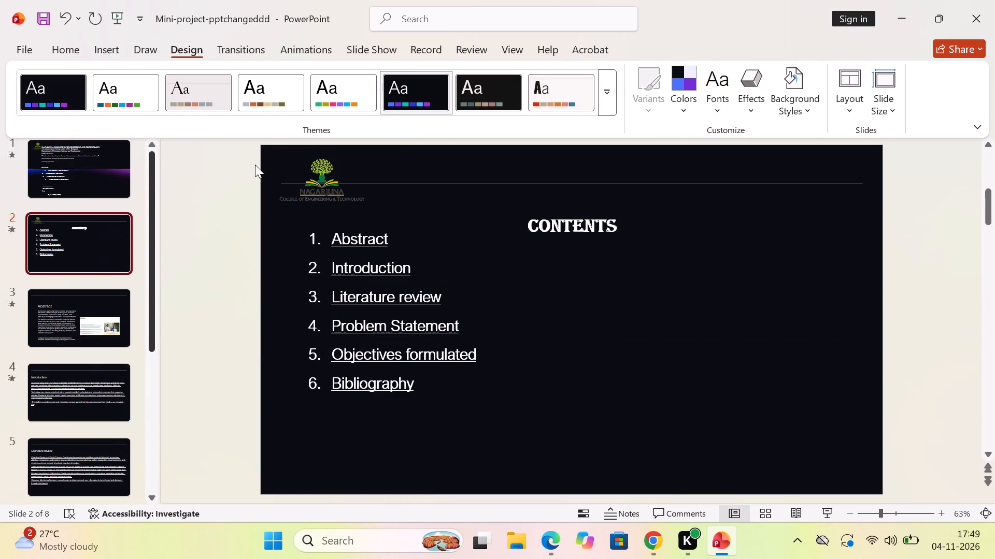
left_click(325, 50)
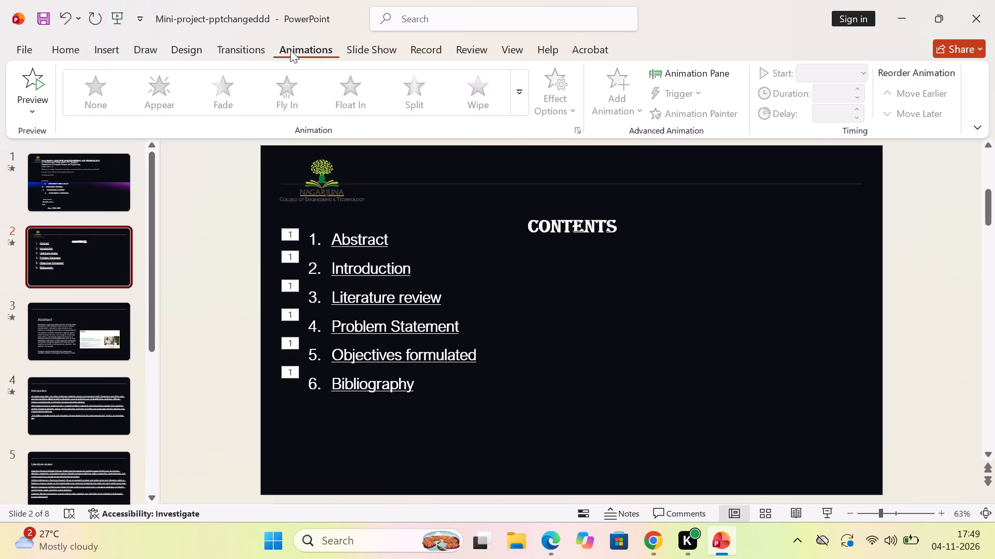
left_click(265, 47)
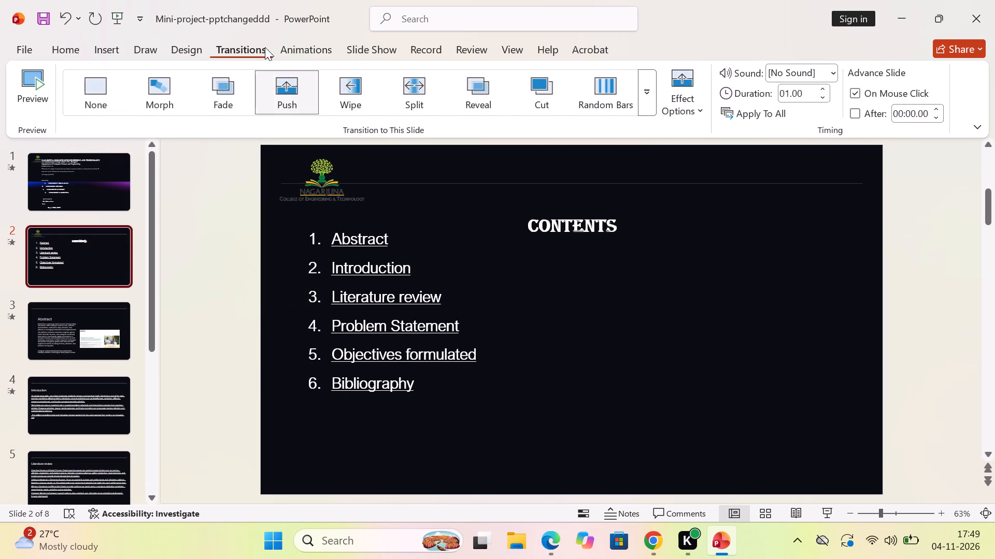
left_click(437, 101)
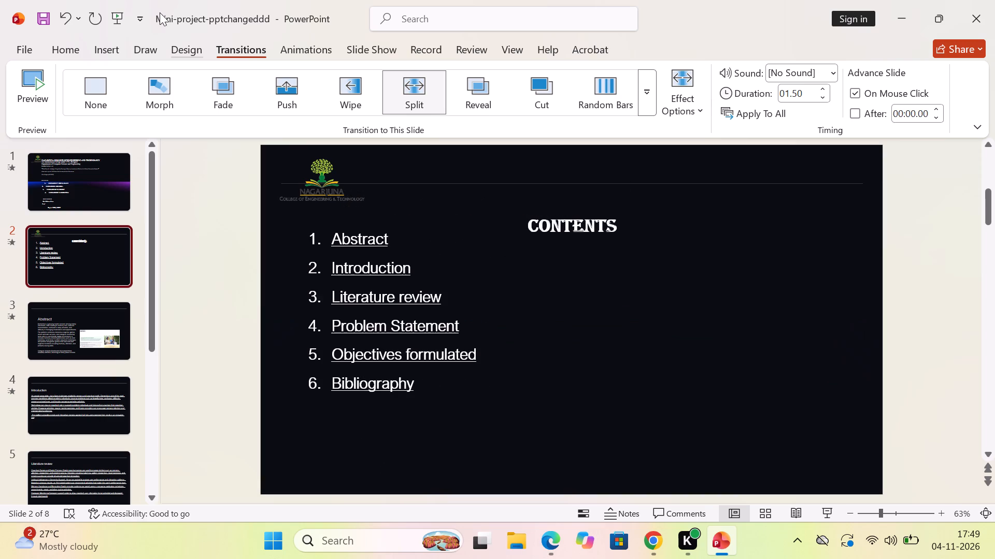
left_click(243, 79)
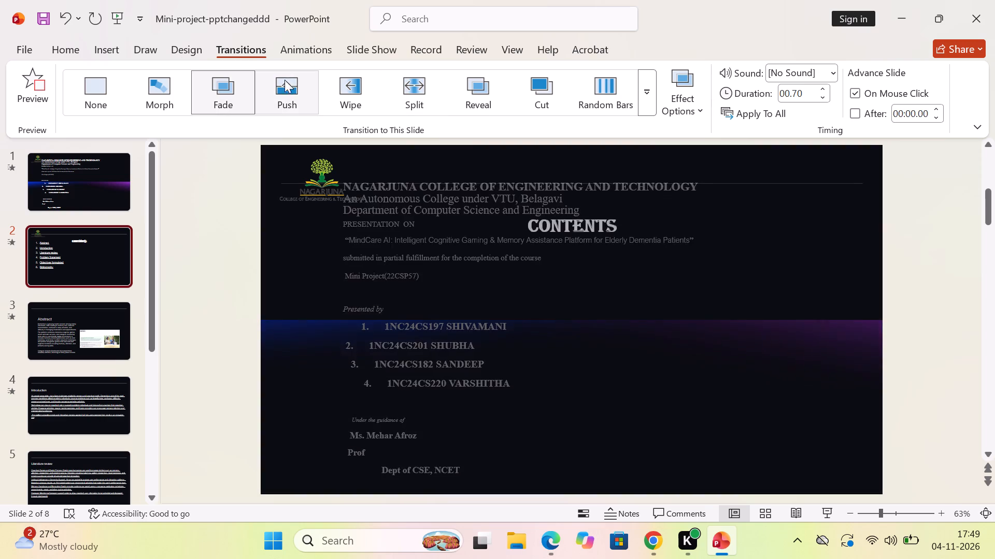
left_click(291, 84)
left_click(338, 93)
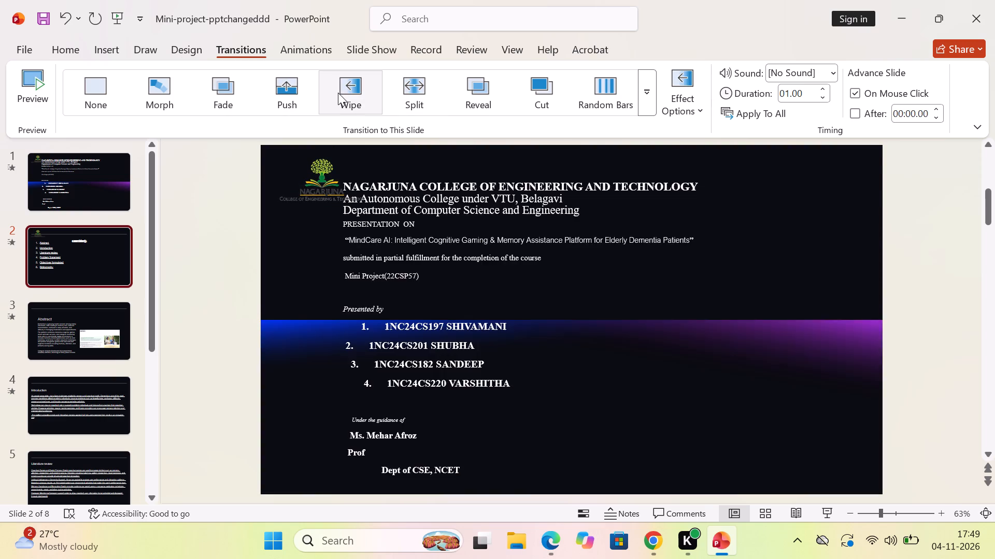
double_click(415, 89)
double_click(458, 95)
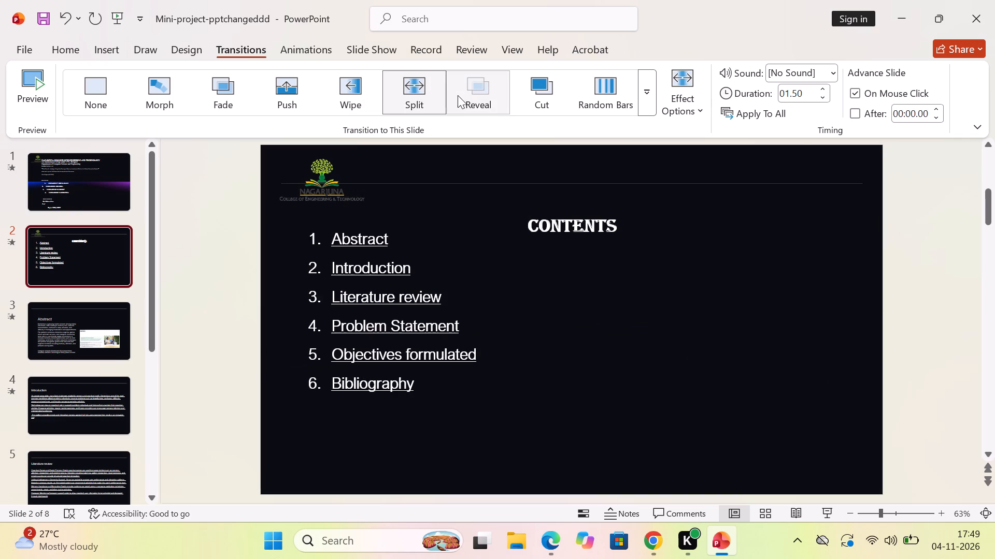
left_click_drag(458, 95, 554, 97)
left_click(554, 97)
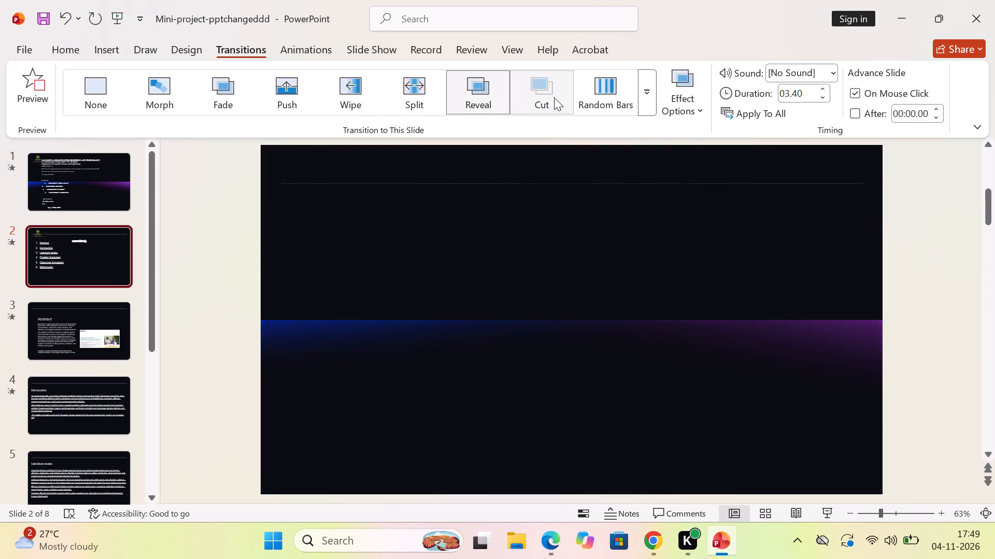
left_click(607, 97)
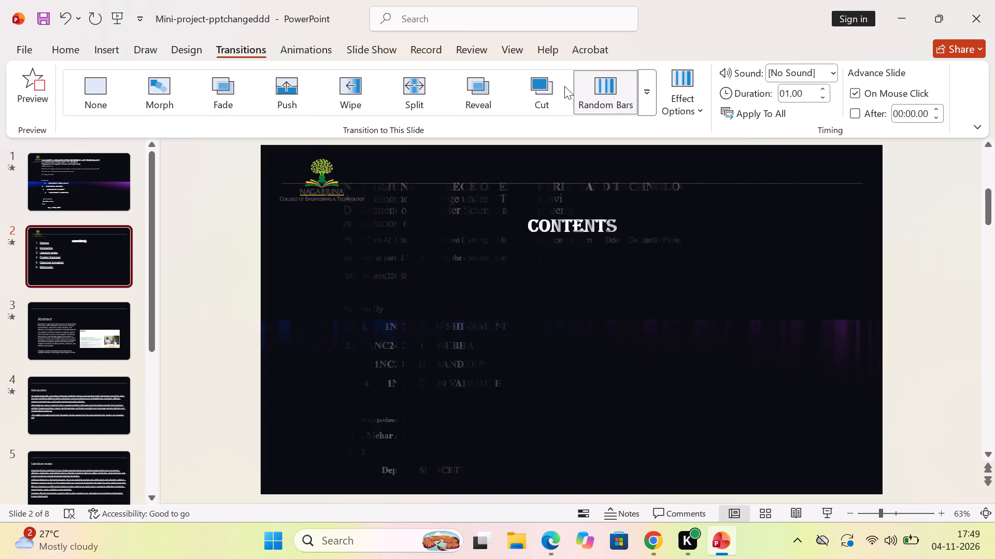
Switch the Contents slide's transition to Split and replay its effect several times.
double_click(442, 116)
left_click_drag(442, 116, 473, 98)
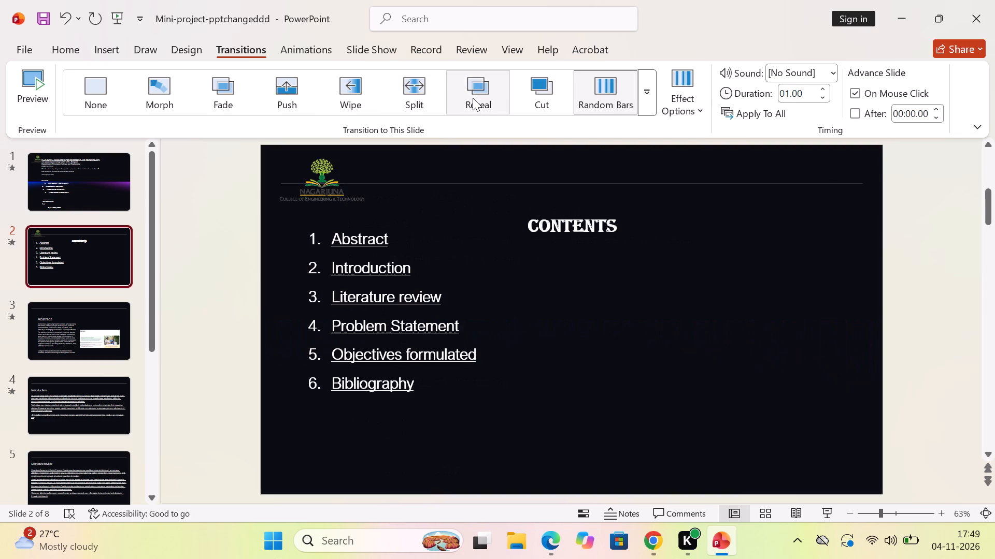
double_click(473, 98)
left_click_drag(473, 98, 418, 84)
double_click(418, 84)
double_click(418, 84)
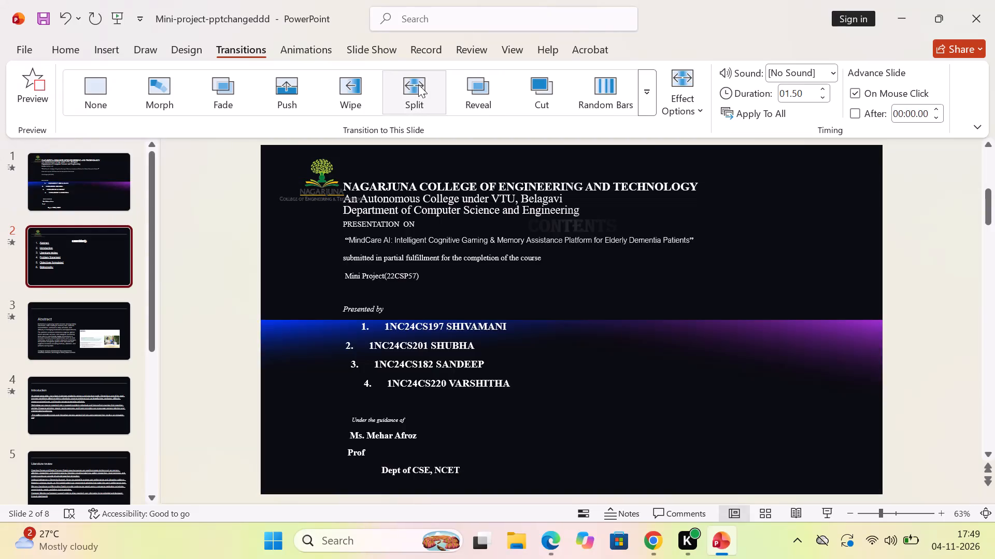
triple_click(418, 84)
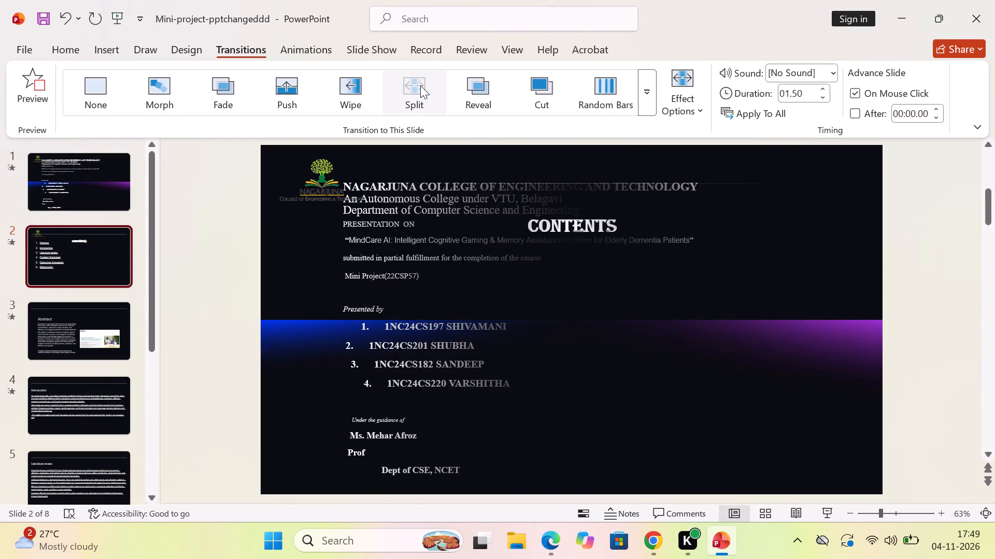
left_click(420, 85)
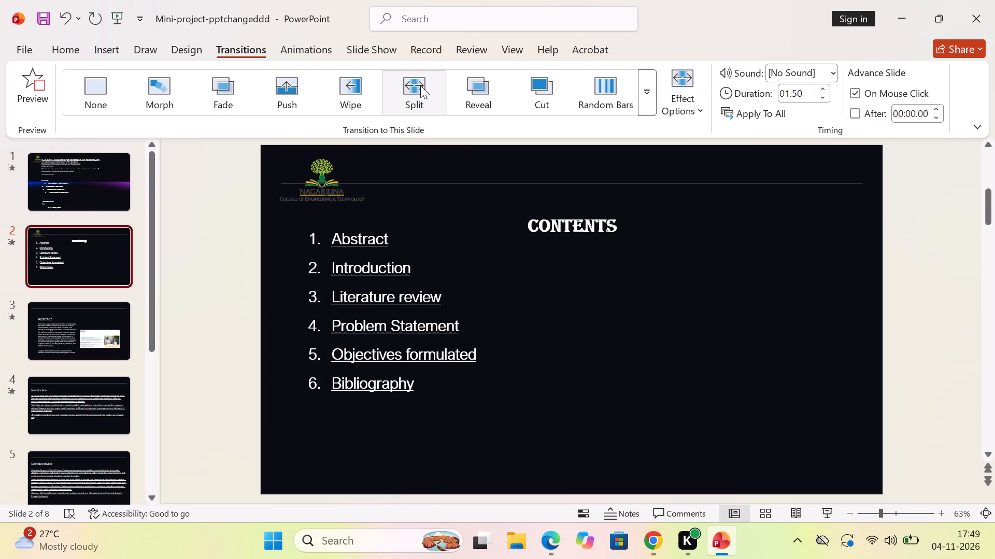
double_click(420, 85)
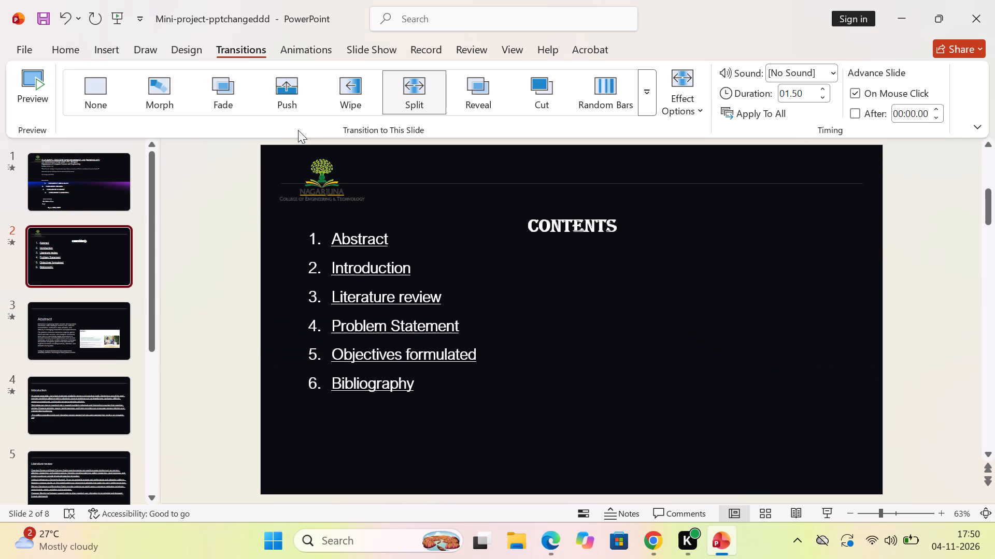
Try the Push, Wipe, Split and Cut transitions on the Contents slide and settle on Random Bars.
left_click(312, 106)
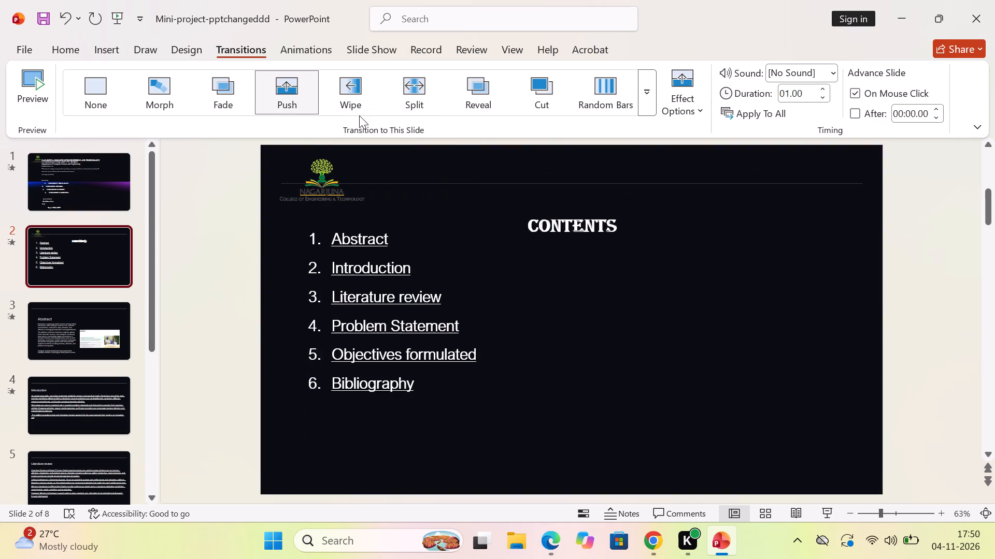
left_click(370, 89)
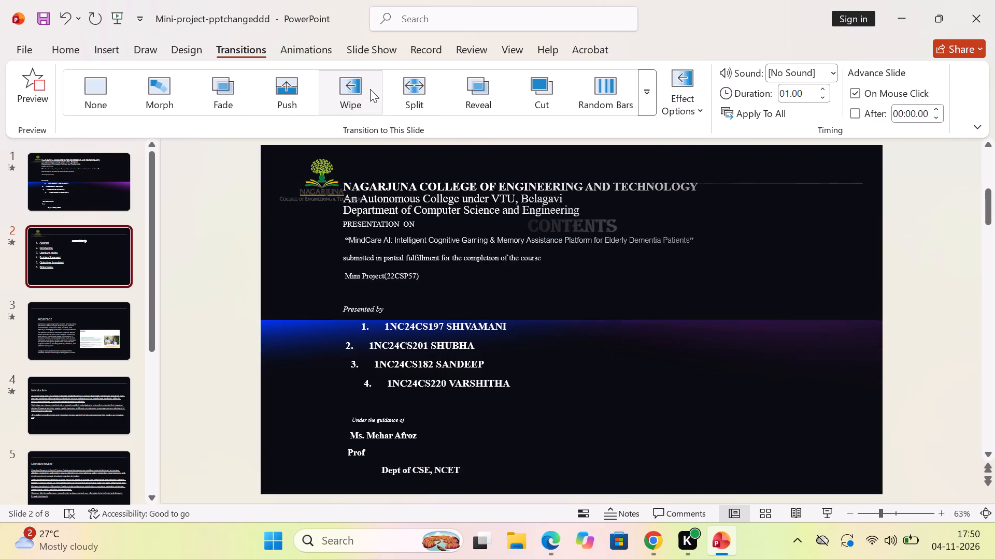
left_click(339, 105)
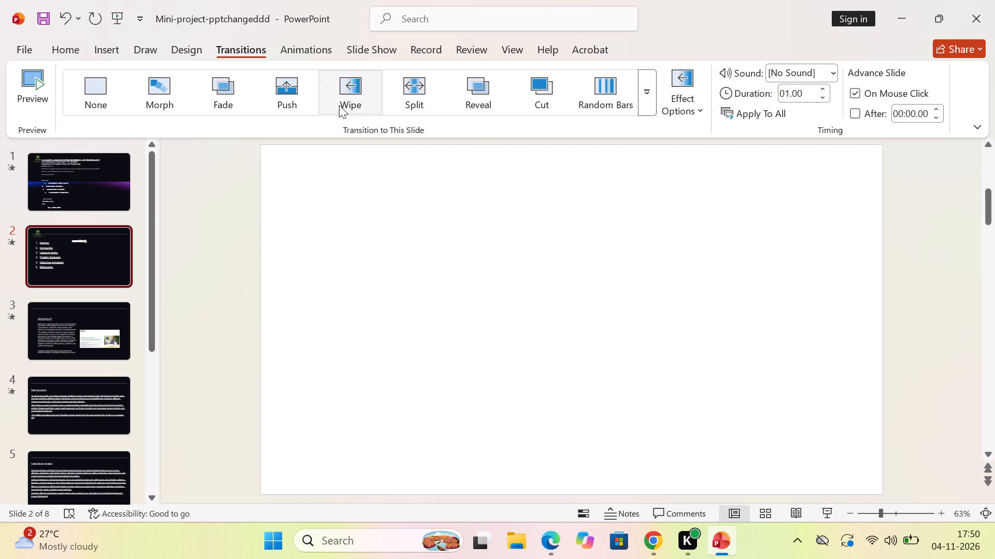
triple_click(404, 102)
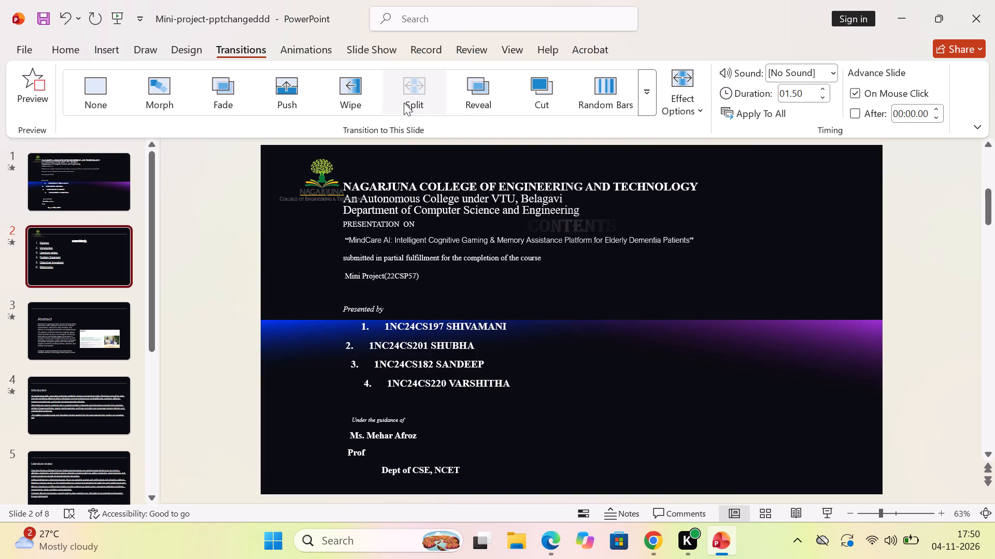
triple_click(404, 102)
left_click(404, 102)
left_click_drag(404, 102, 474, 100)
left_click(474, 100)
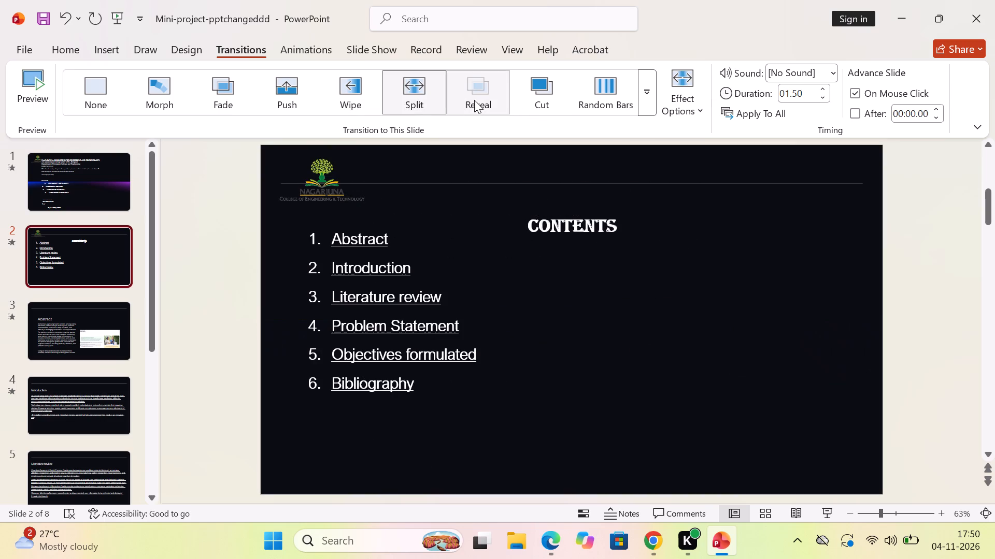
left_click(541, 98)
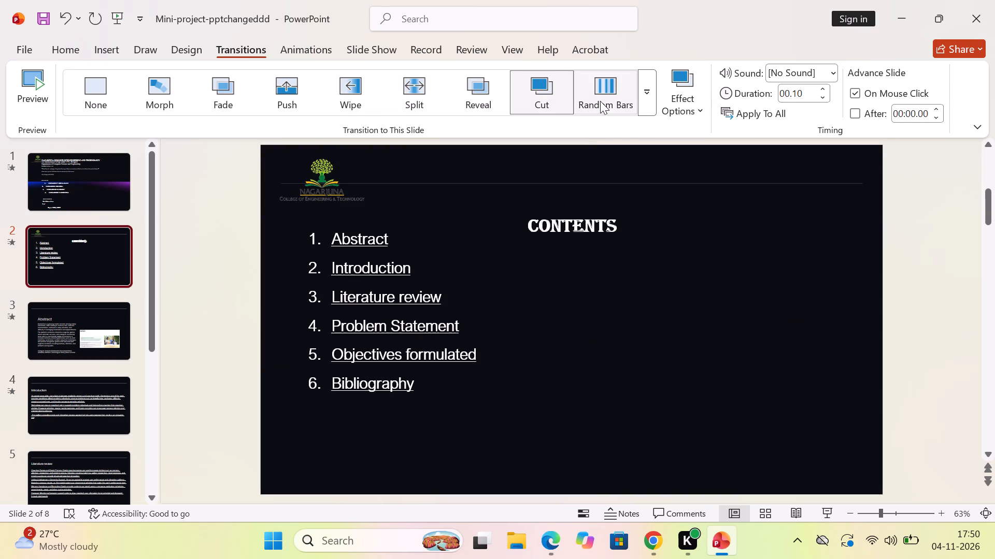
left_click(600, 101)
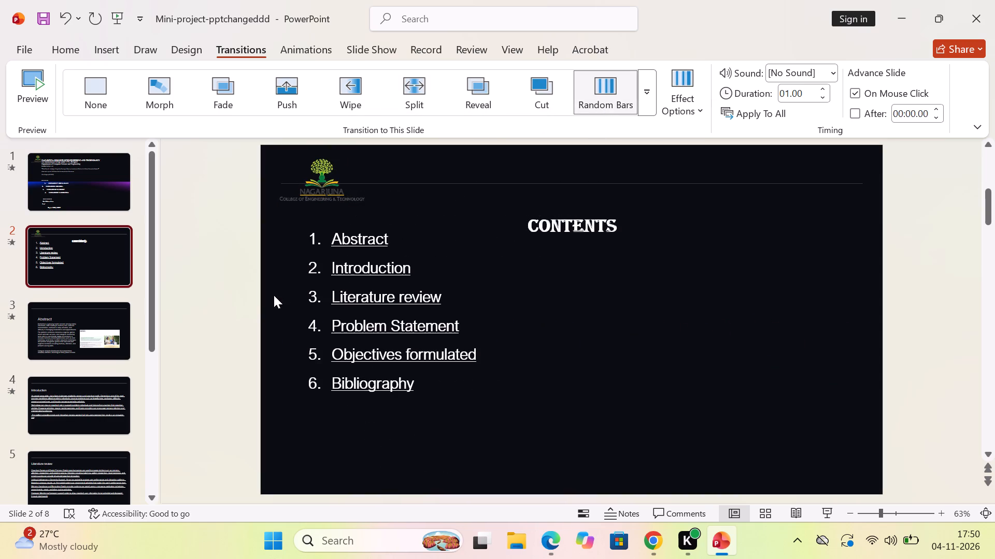
Apply the white theme with green, pink, blue and orange accent colours to the whole presentation.
left_click(78, 200)
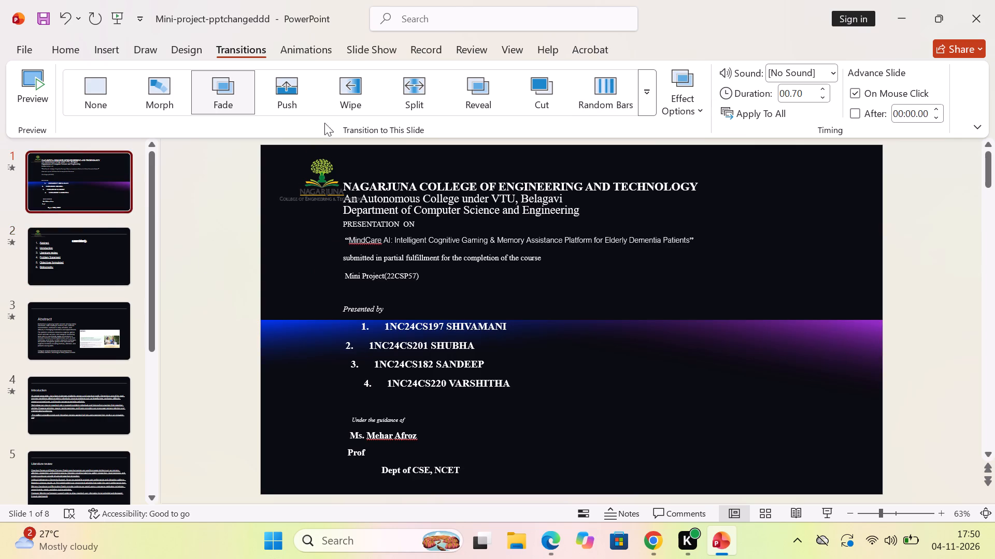
left_click(314, 58)
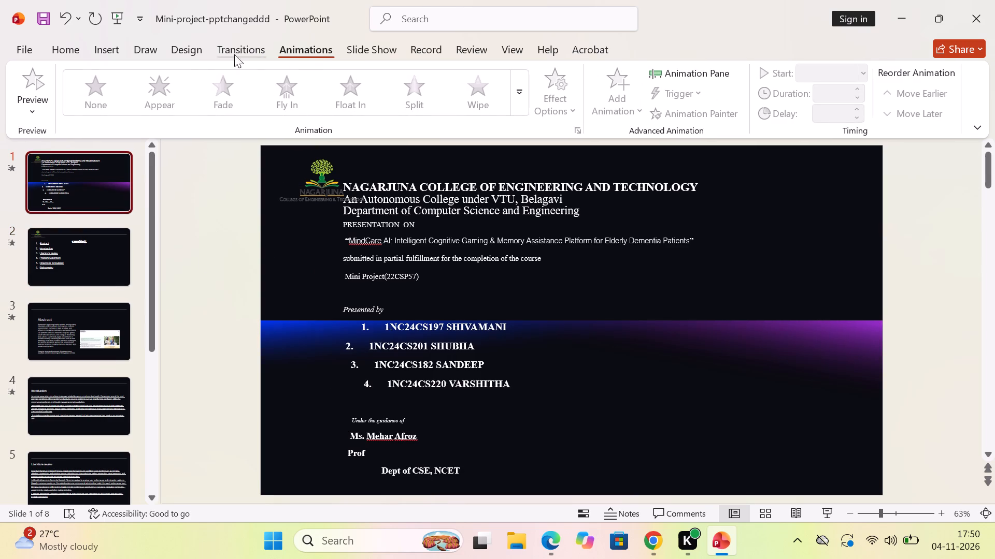
left_click(195, 51)
left_click(326, 82)
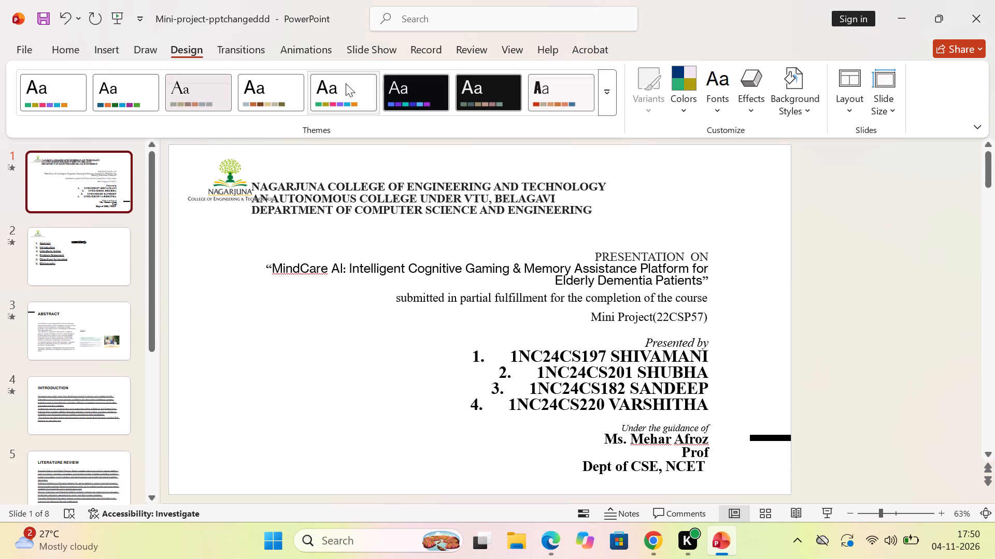
Try the Push and Wipe transitions on the title slide and change it to Split.
left_click(374, 49)
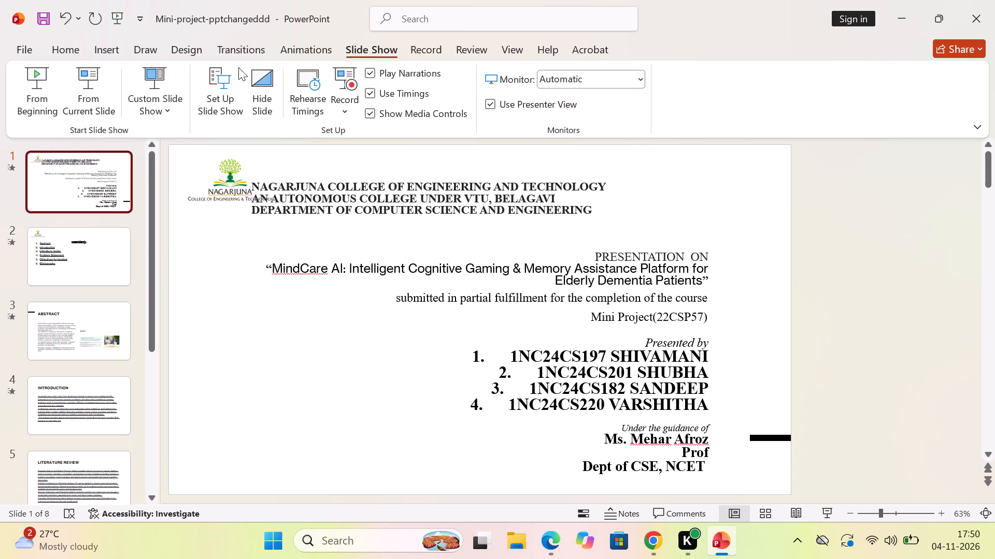
left_click(298, 48)
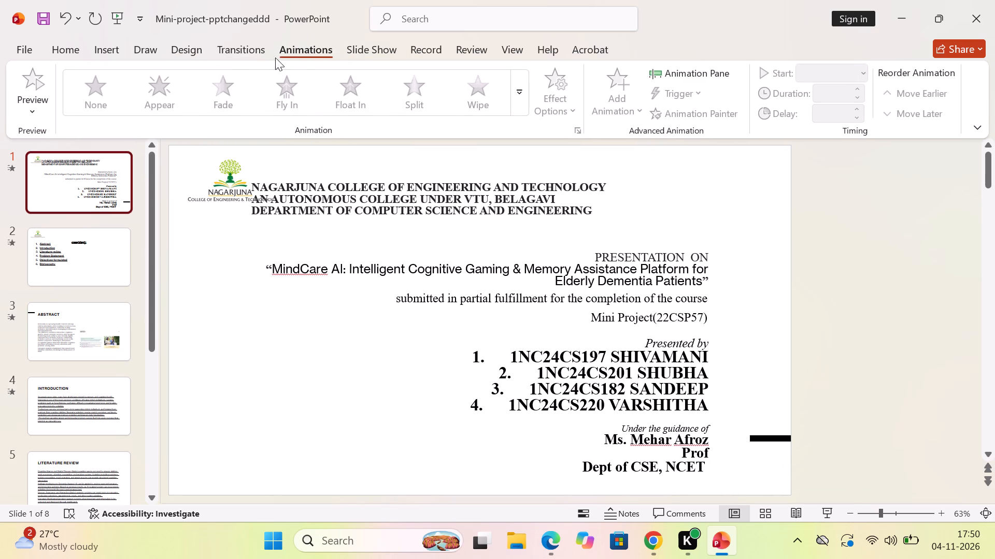
left_click(238, 52)
left_click(238, 52)
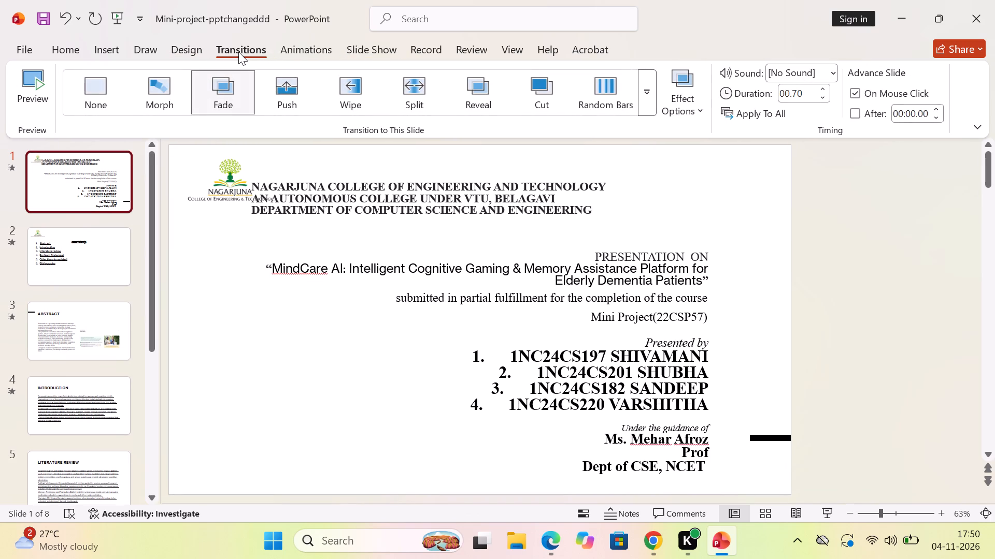
left_click(289, 90)
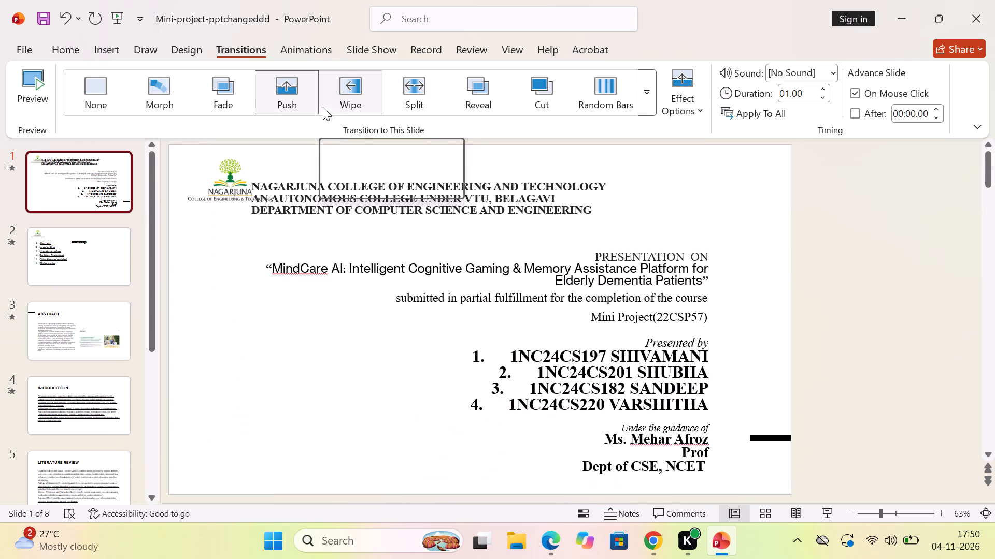
left_click(365, 84)
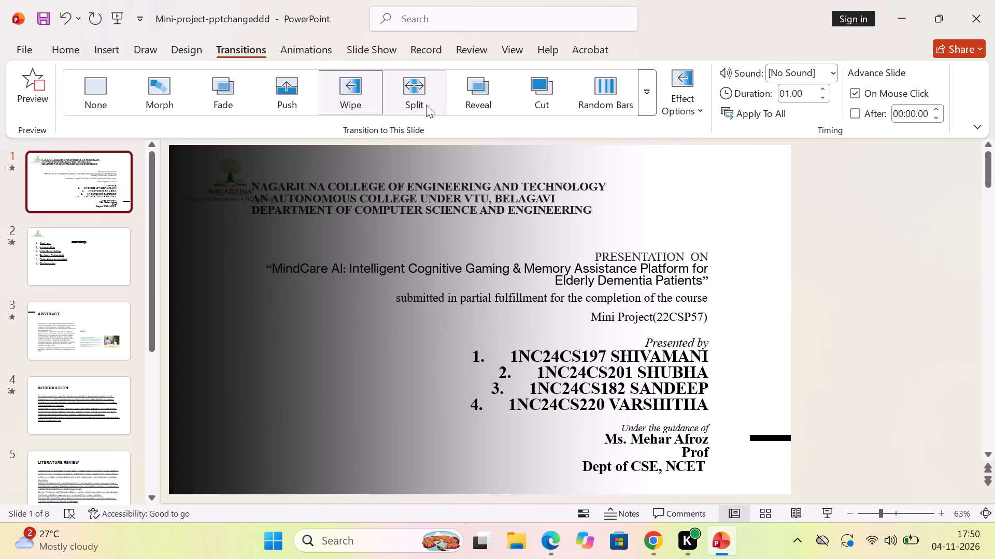
left_click(428, 105)
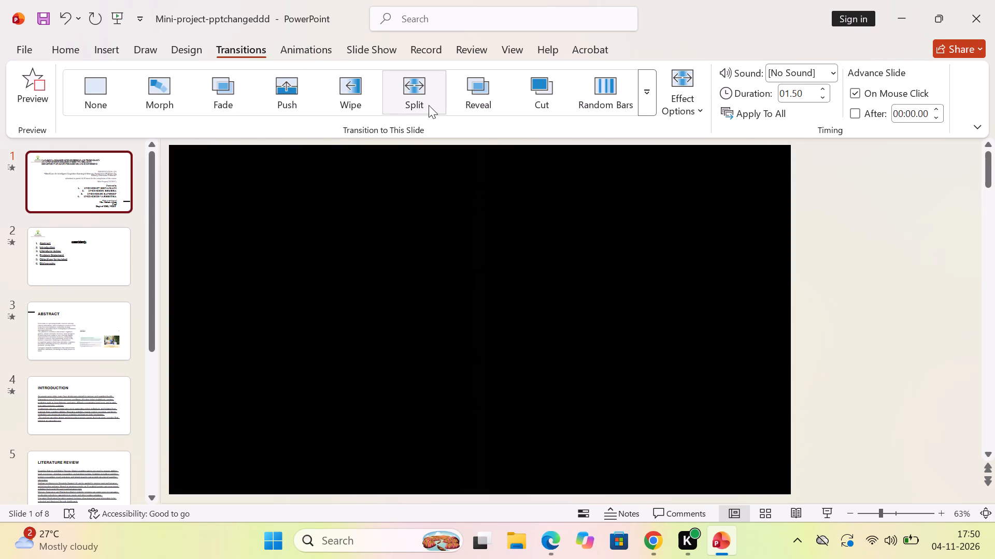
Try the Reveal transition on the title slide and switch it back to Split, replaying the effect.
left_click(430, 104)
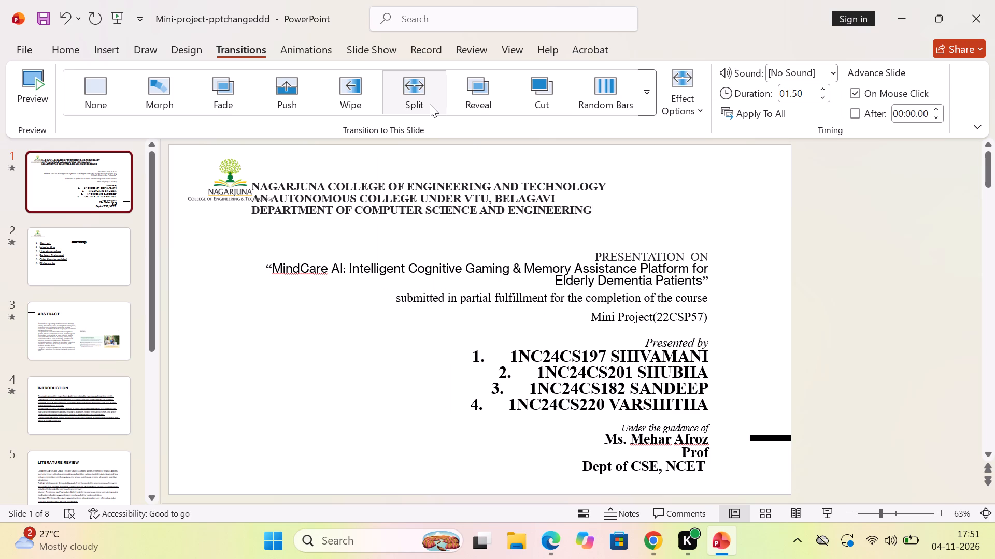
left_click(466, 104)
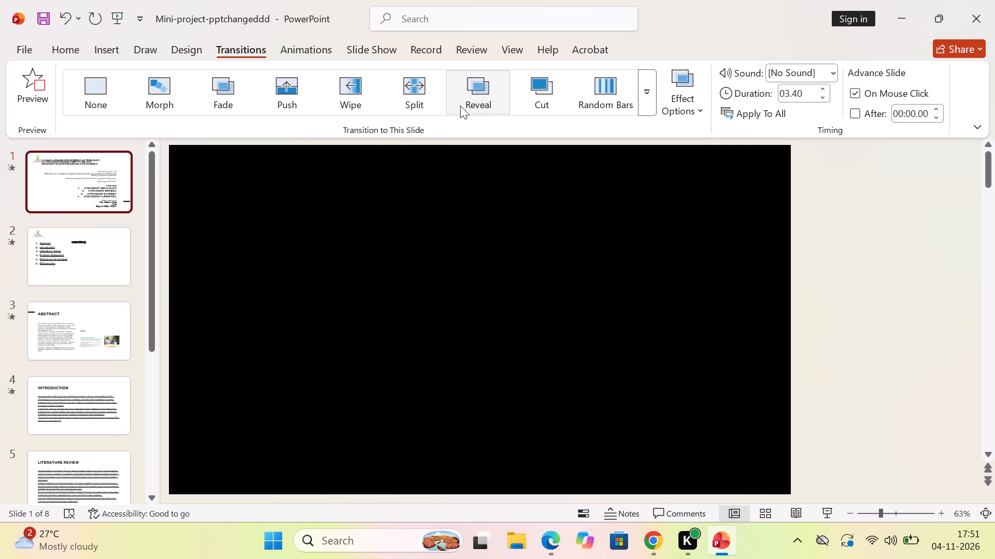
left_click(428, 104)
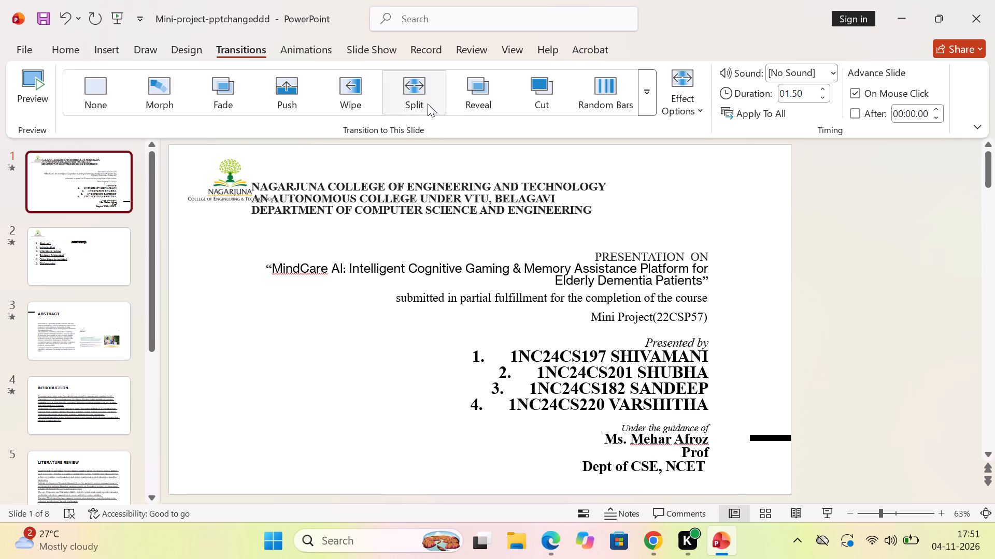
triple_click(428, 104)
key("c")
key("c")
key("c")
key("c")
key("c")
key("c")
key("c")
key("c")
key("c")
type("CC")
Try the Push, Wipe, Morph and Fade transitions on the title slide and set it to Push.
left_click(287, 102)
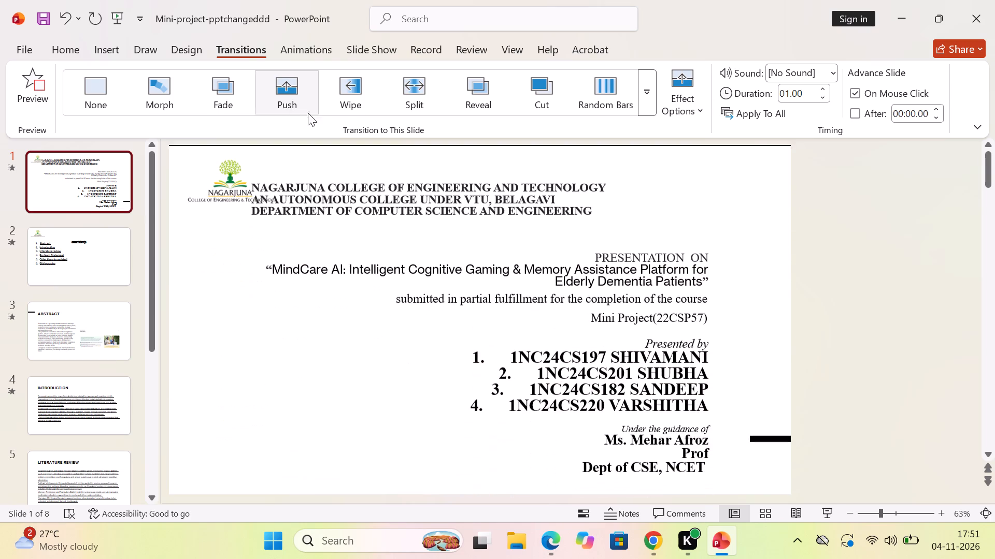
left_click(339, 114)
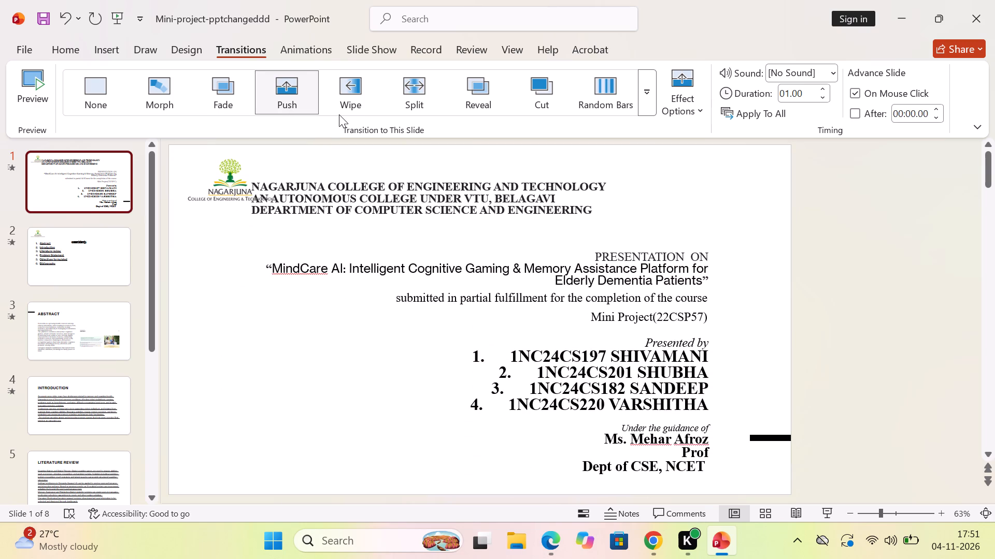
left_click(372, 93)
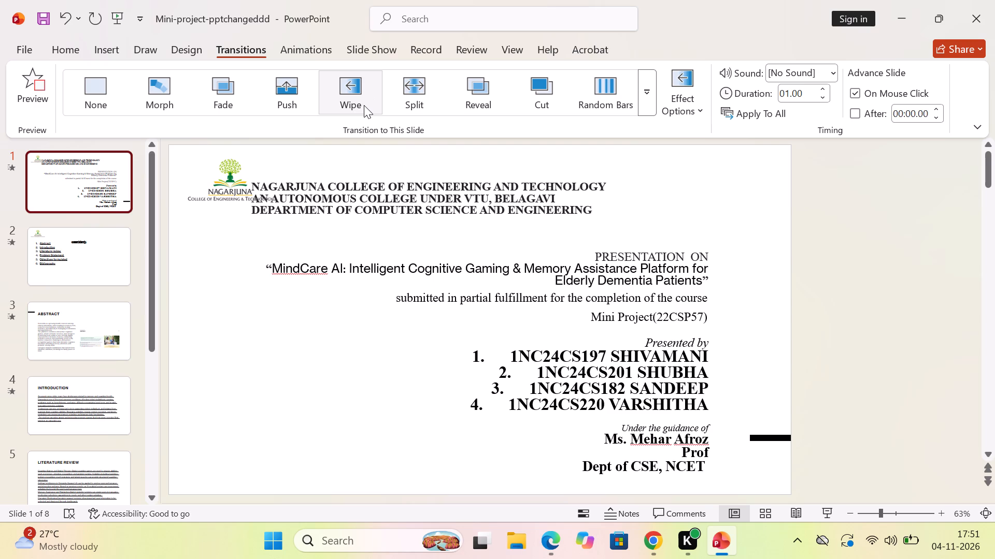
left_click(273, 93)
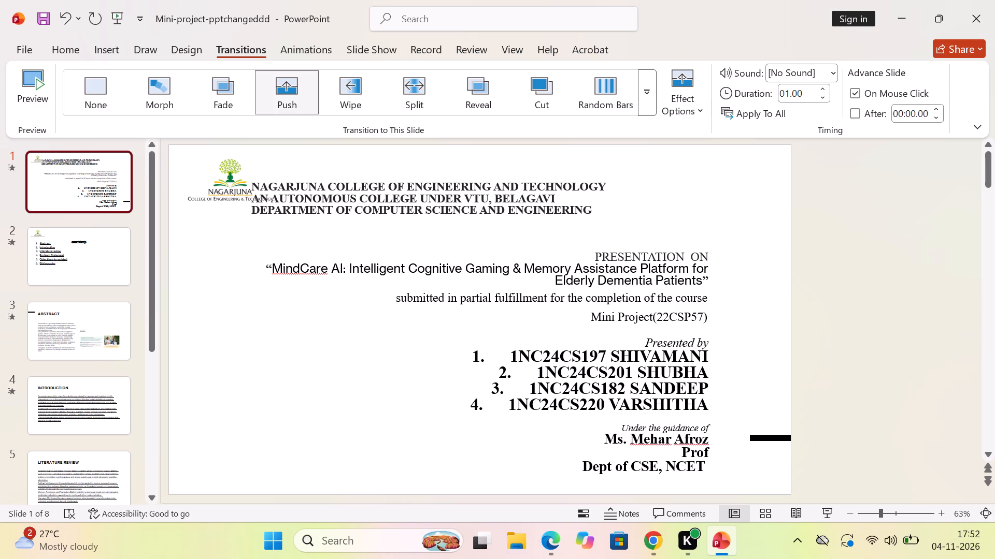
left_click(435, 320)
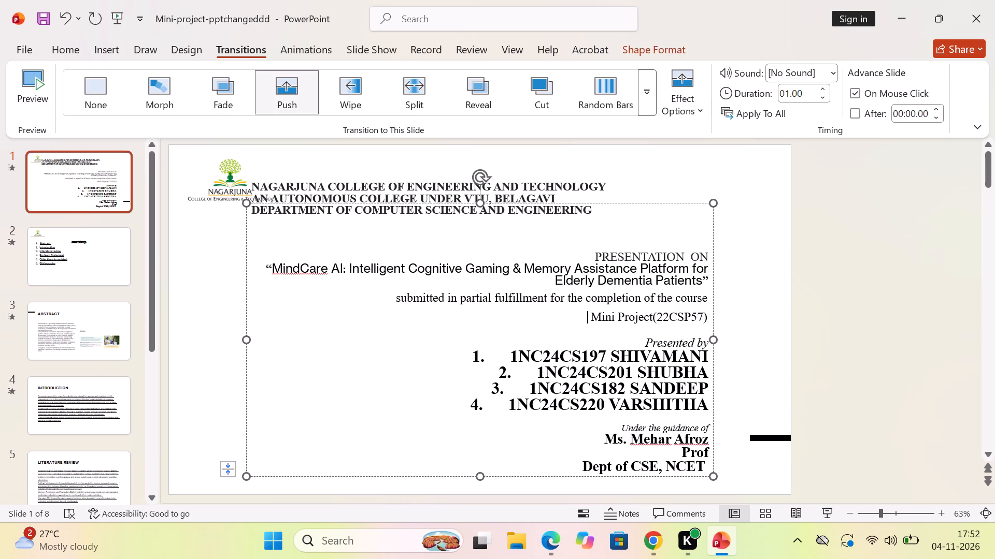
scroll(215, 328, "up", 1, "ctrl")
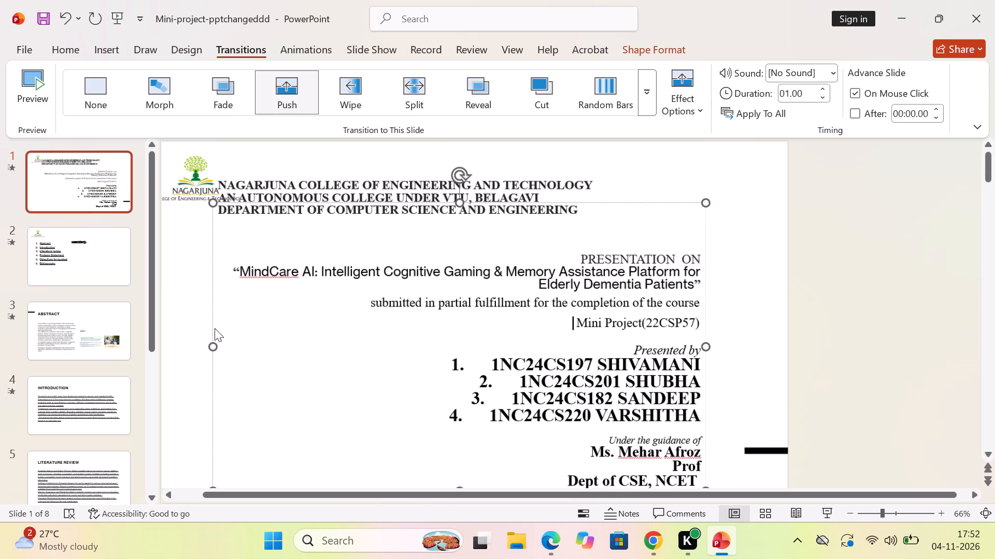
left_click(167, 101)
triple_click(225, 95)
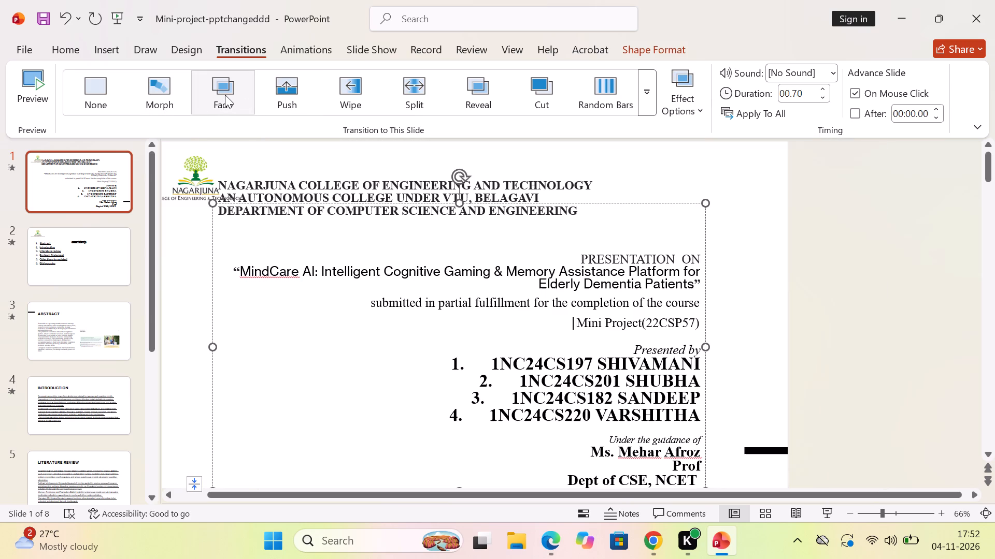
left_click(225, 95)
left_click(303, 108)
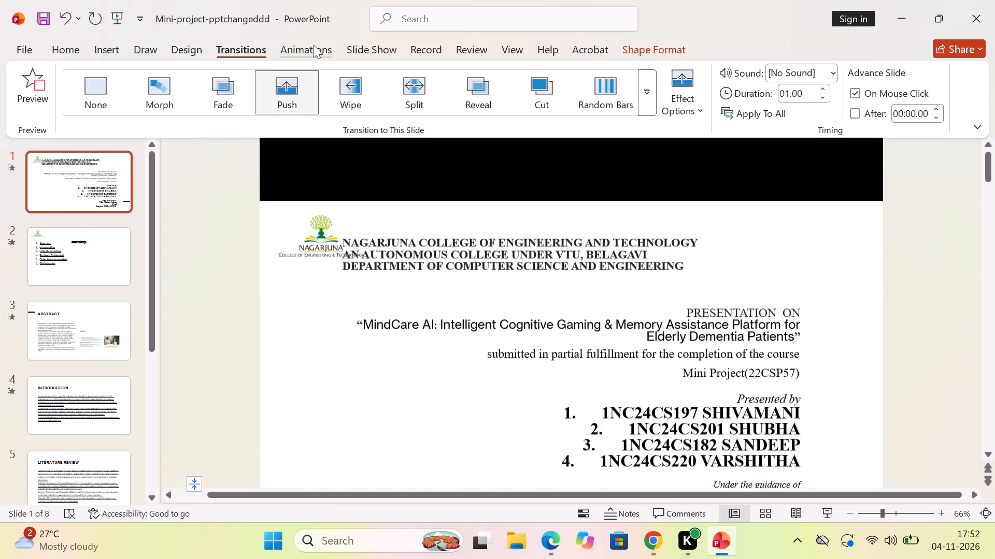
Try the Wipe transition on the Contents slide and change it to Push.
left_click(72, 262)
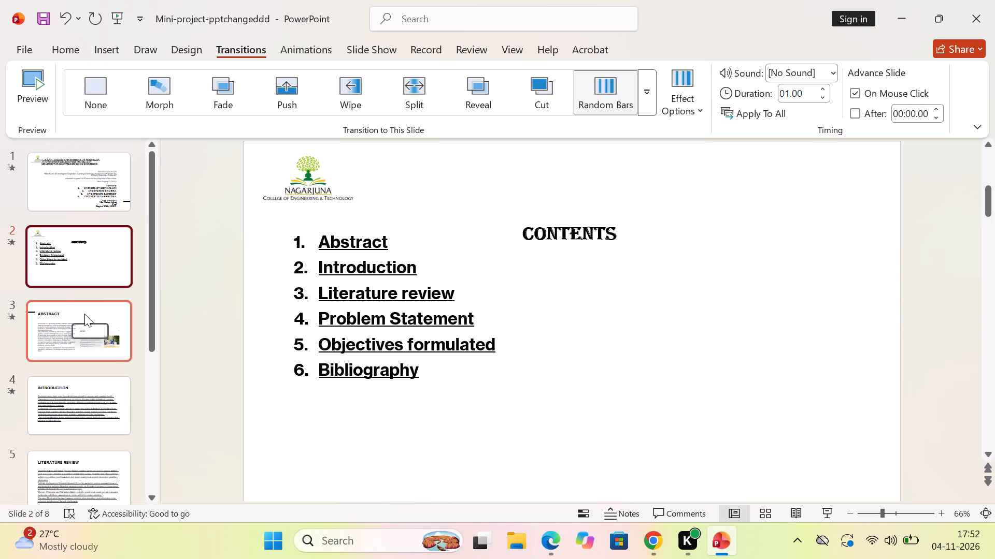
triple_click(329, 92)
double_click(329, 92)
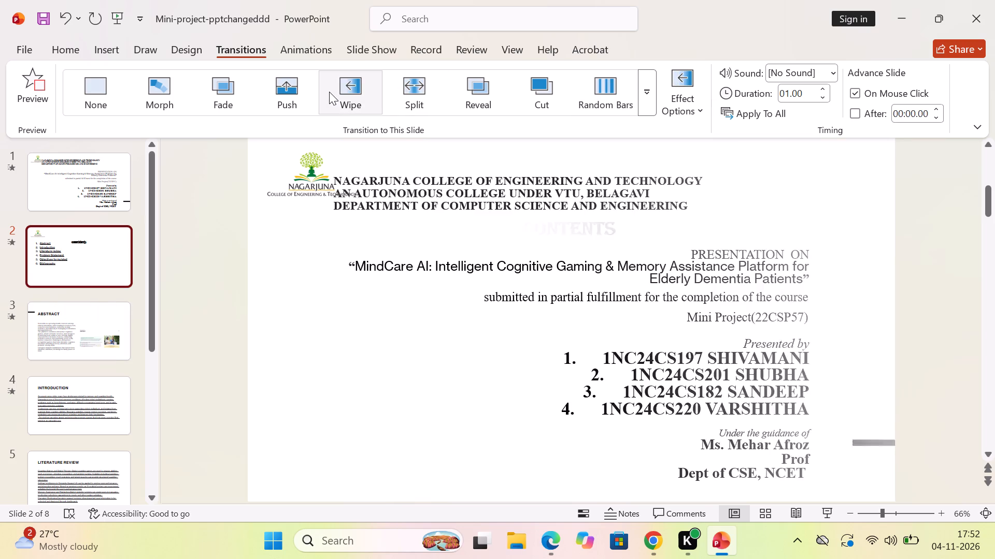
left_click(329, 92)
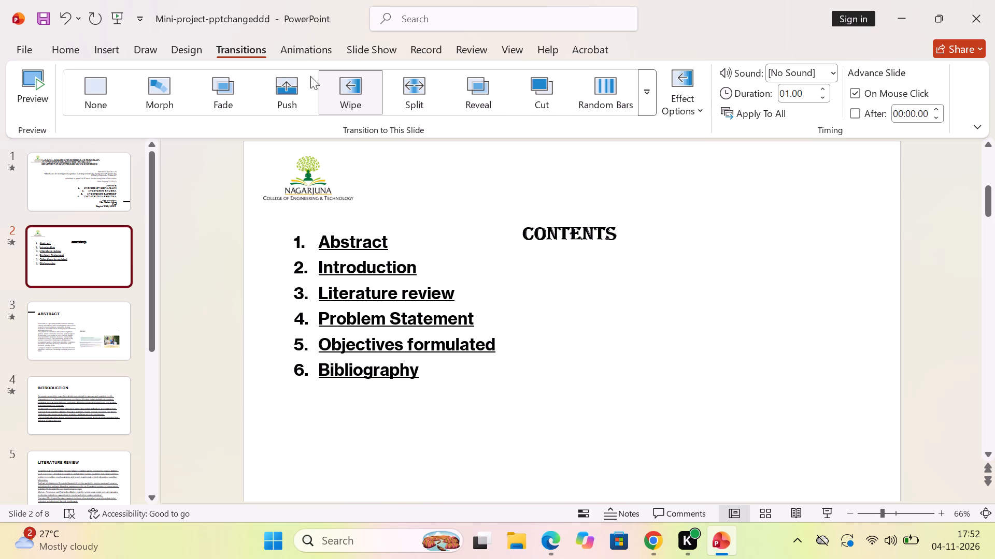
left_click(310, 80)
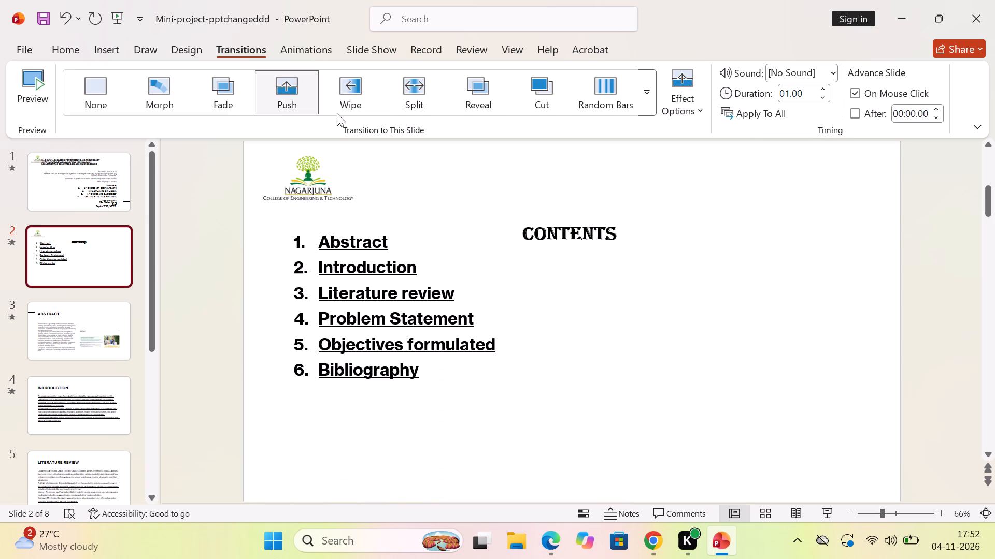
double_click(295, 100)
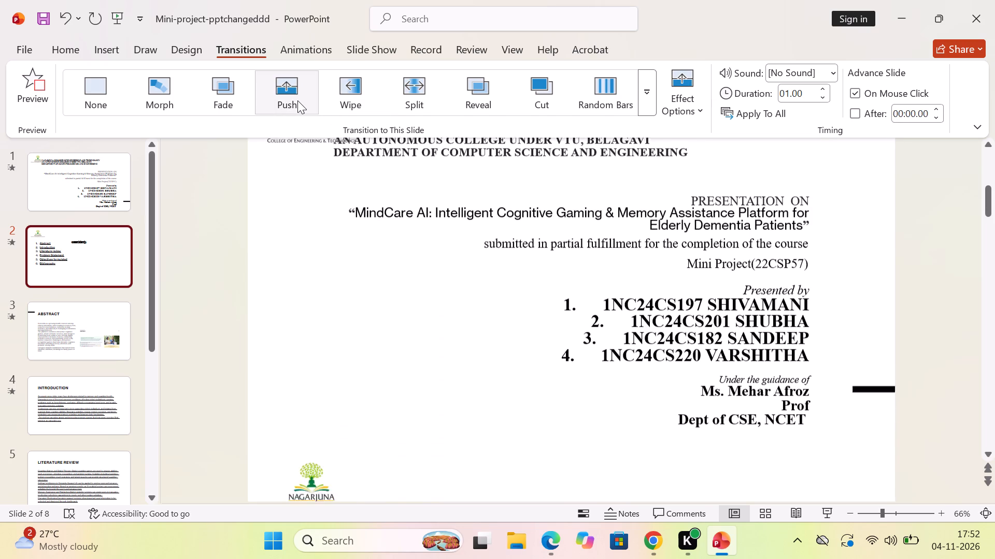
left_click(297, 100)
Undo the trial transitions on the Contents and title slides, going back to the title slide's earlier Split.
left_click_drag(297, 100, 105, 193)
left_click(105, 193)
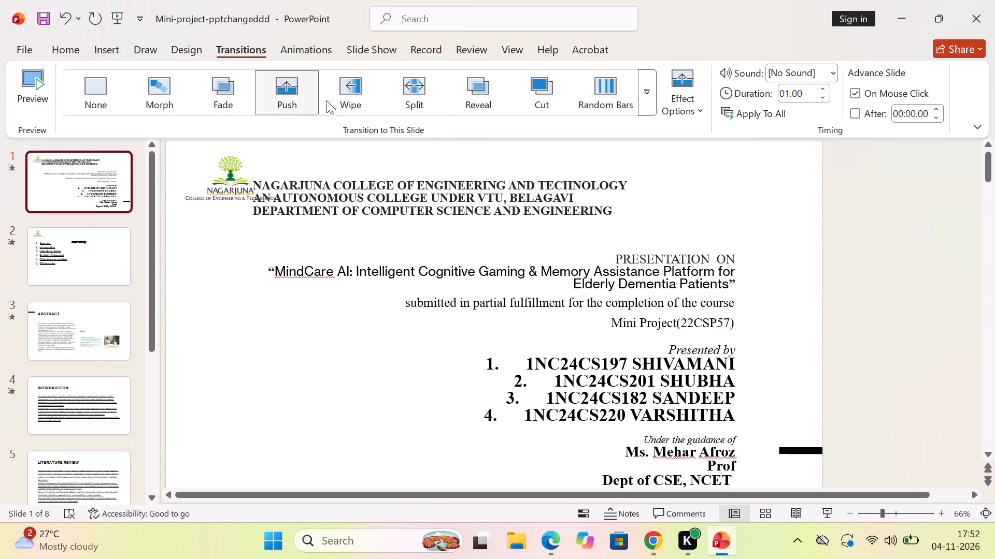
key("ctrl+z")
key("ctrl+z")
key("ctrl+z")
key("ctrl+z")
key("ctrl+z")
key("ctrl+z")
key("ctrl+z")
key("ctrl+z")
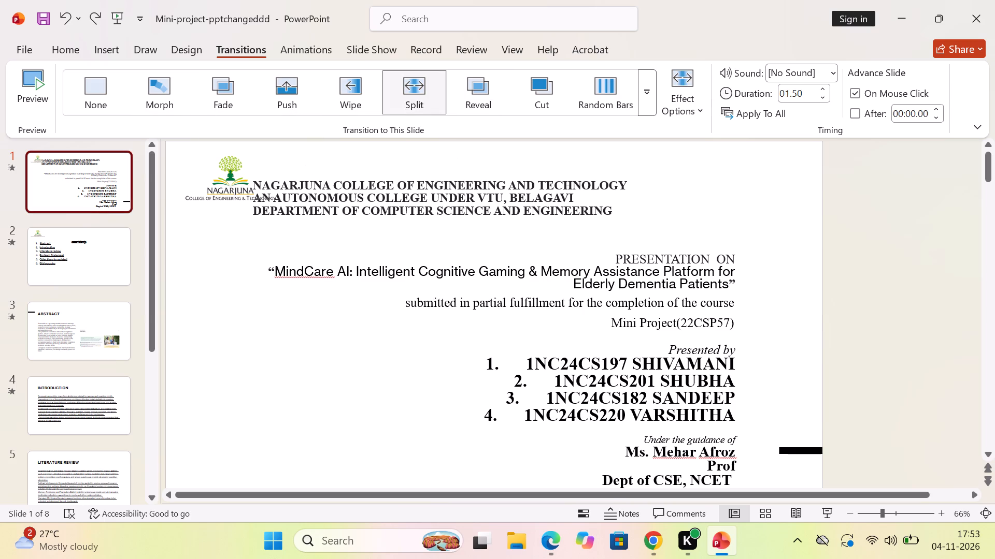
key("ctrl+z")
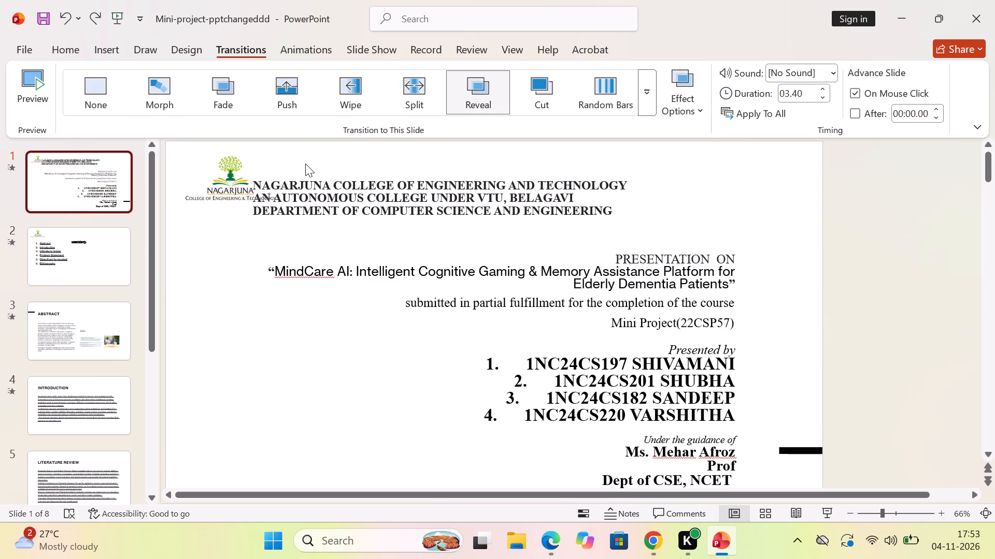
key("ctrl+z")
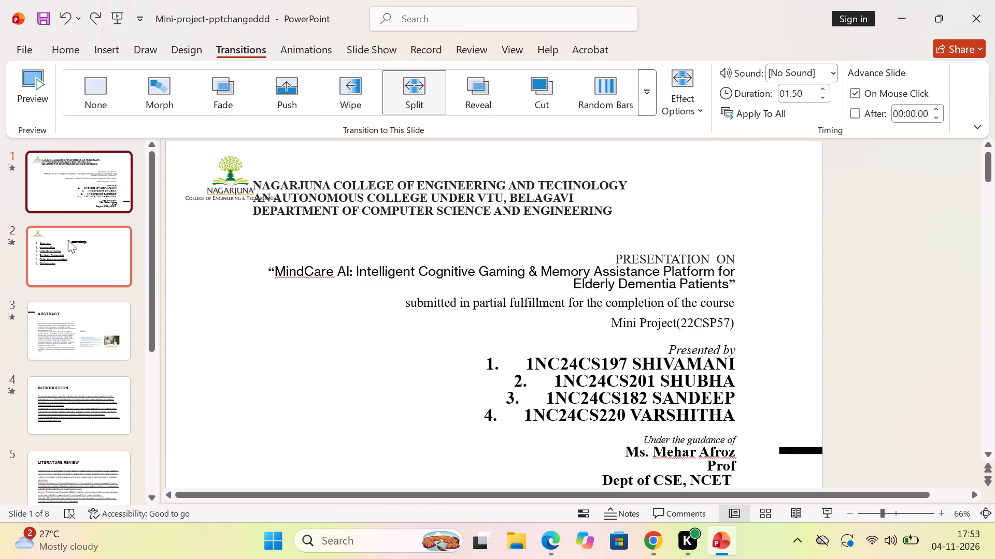
Open the Contents slide and undo the remaining earlier transition changes made to the title slide.
left_click(68, 240)
key("ctrl+z")
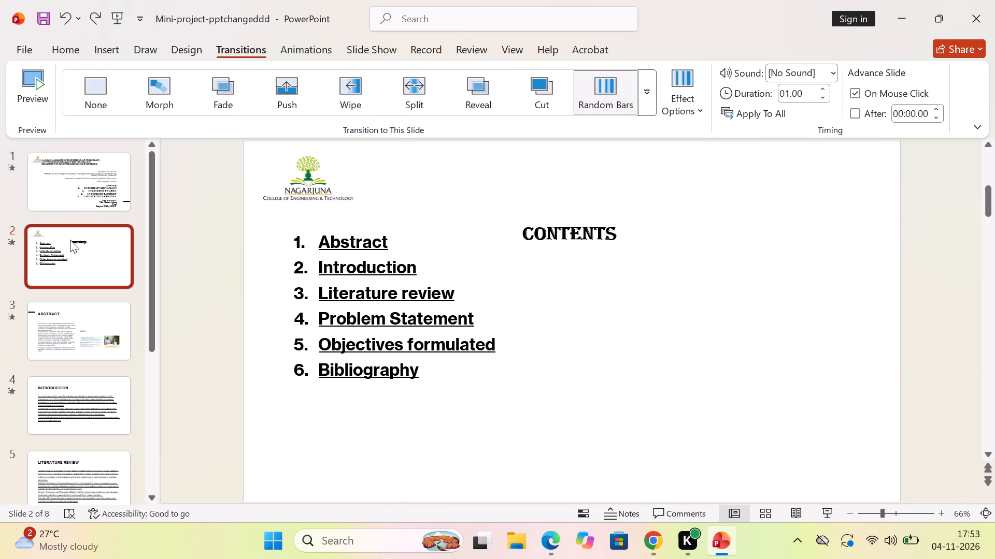
key("ctrl+z")
left_click(435, 404)
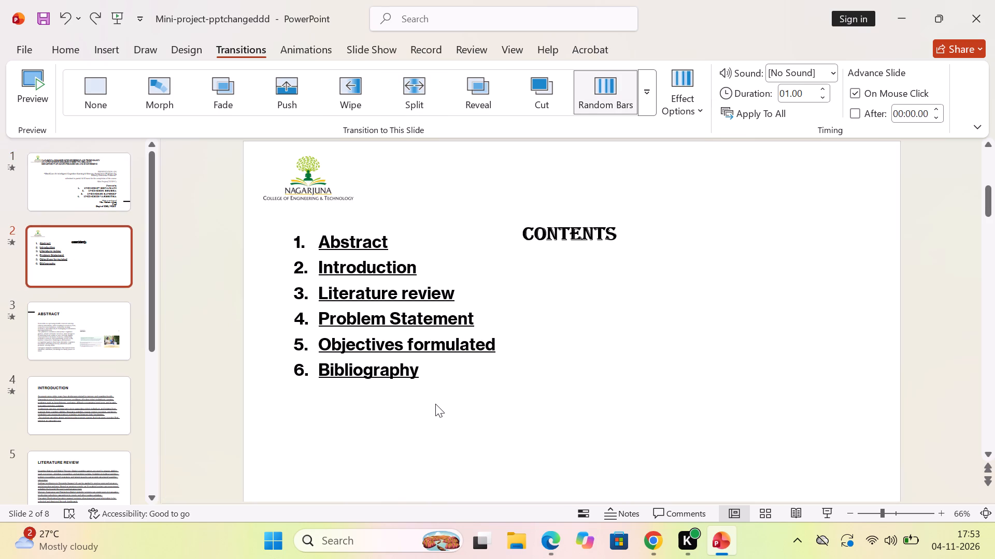
key("ctrl+z")
key("z")
scroll(435, 404, "down", 1)
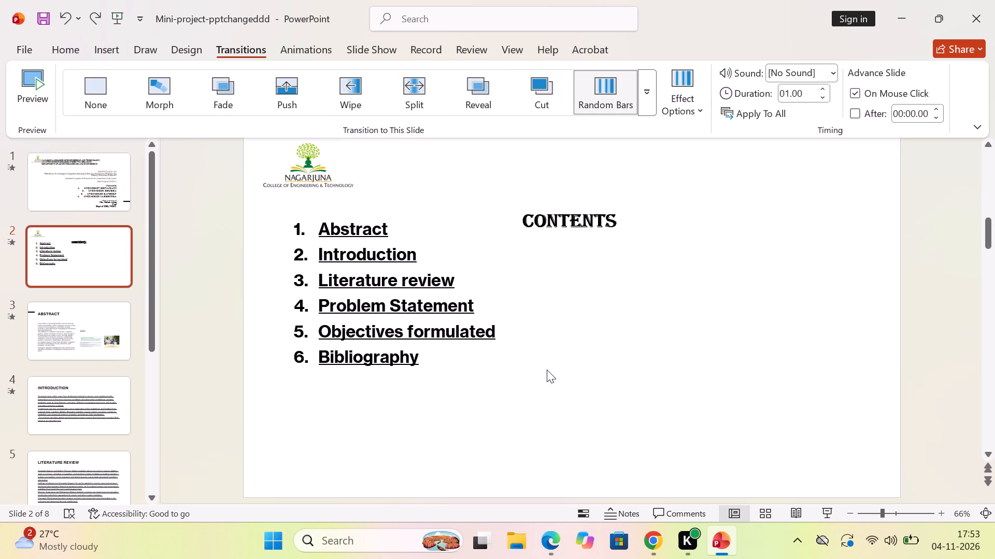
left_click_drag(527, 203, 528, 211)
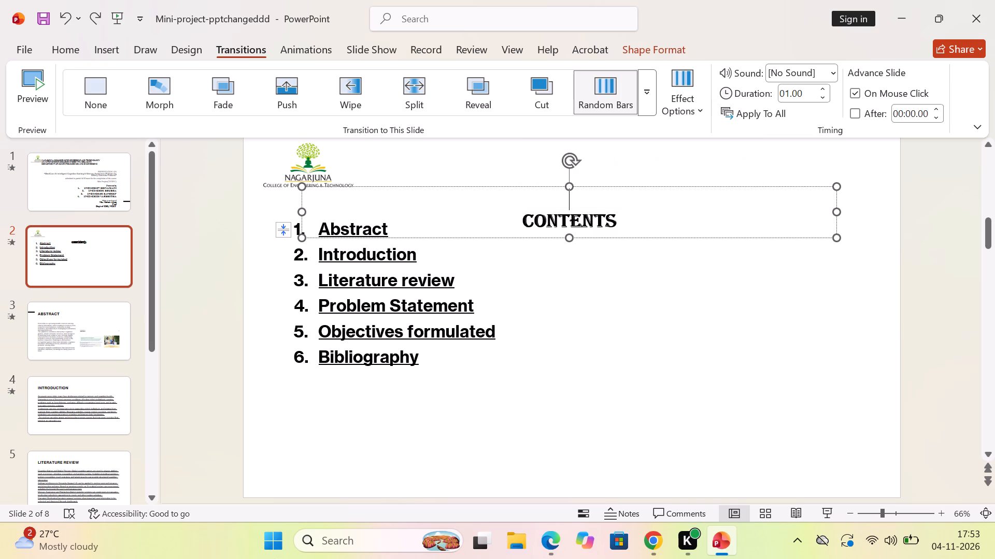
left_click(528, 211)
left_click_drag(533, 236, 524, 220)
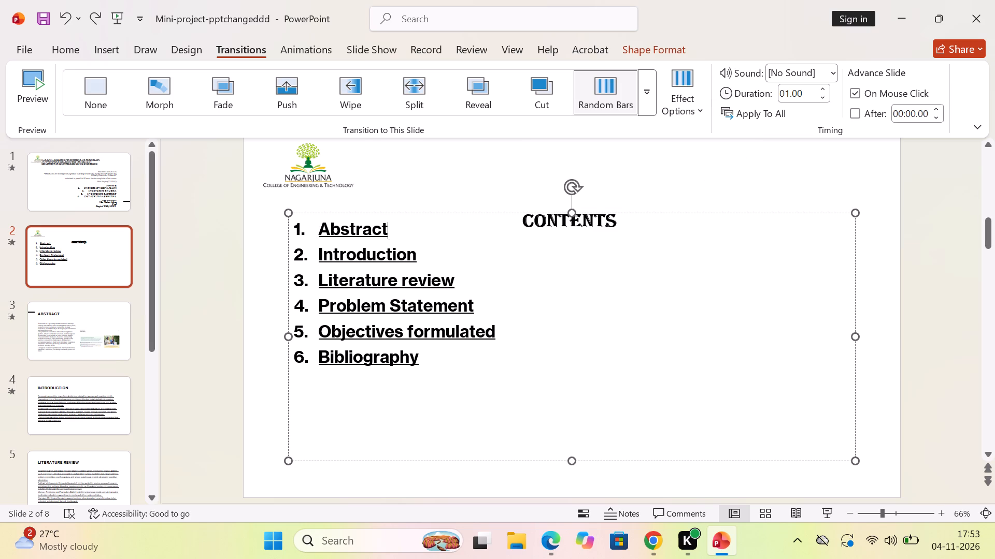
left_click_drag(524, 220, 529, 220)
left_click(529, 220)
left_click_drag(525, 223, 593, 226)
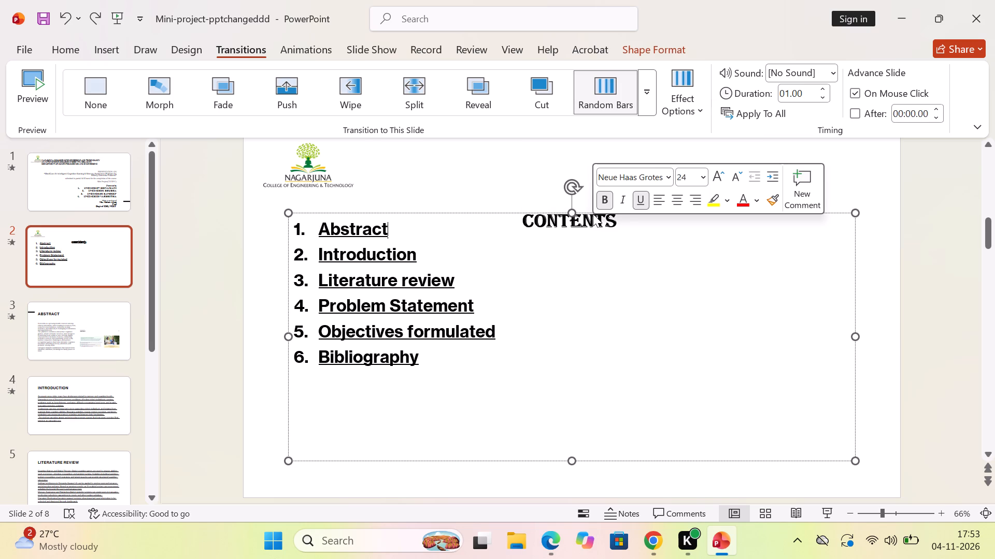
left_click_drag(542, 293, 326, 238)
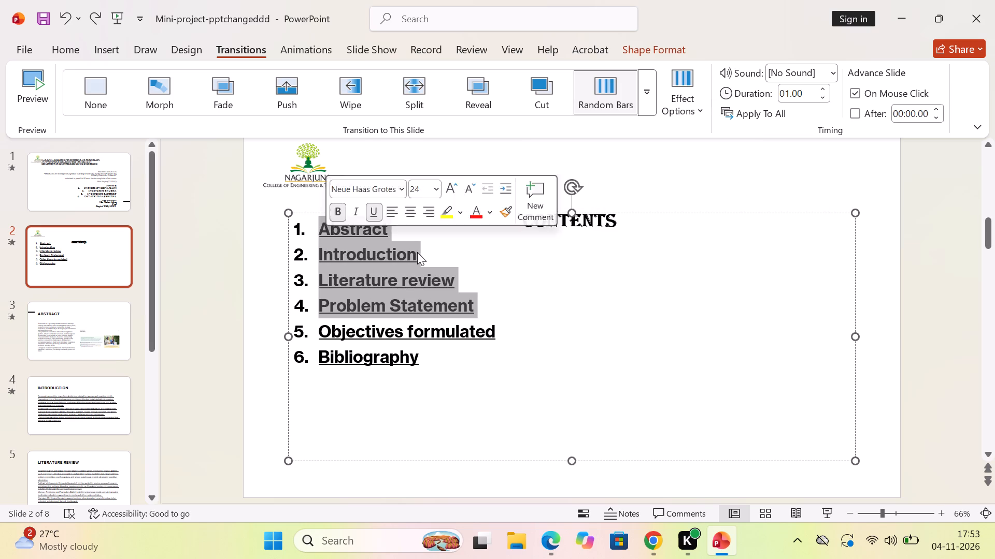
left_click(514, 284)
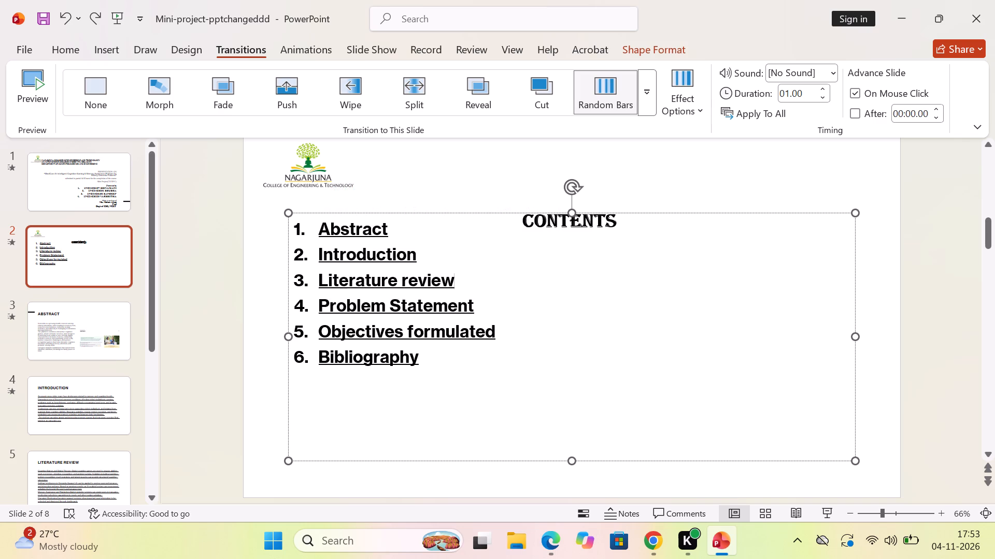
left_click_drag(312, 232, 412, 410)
Undo the white theme applied to the whole presentation and open the Contents slide.
key("ctrl+z")
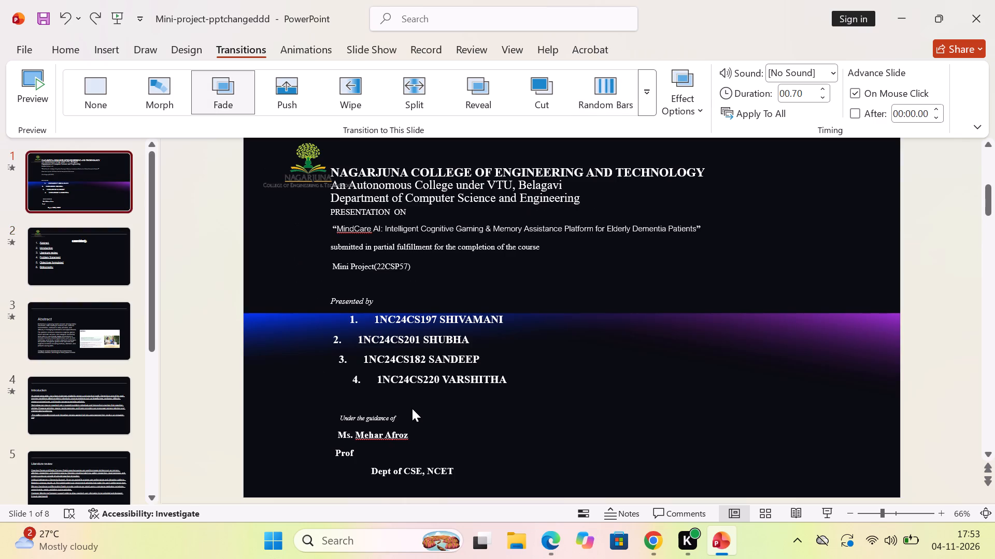
left_click(123, 266)
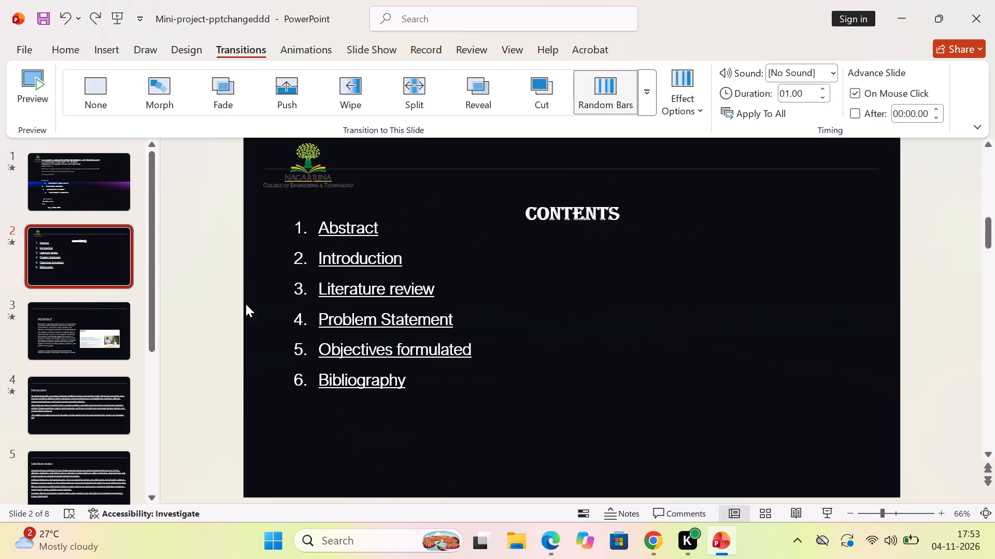
Undo the last transition change on the Contents slide and keep the slide in second place after the title slide.
key("ctrl+z")
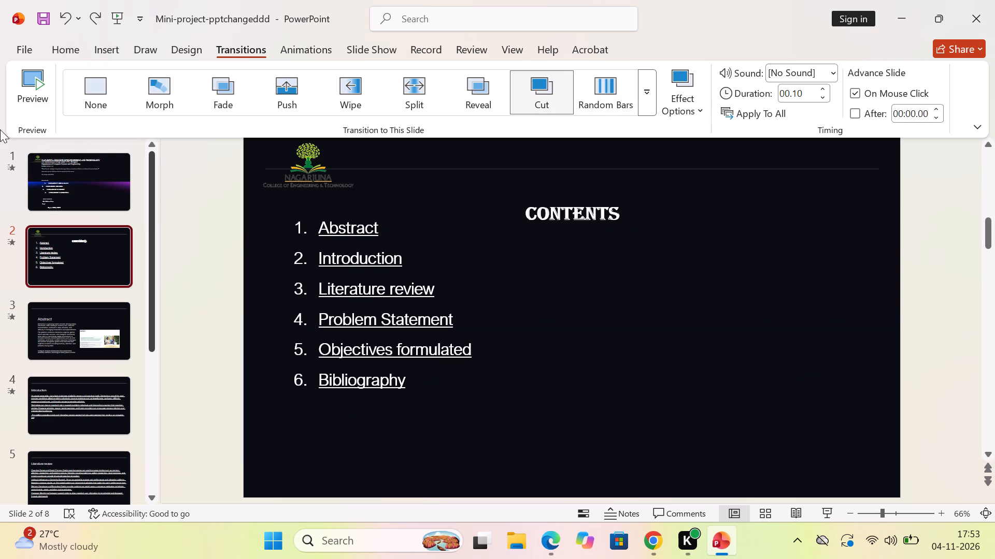
left_click(112, 161)
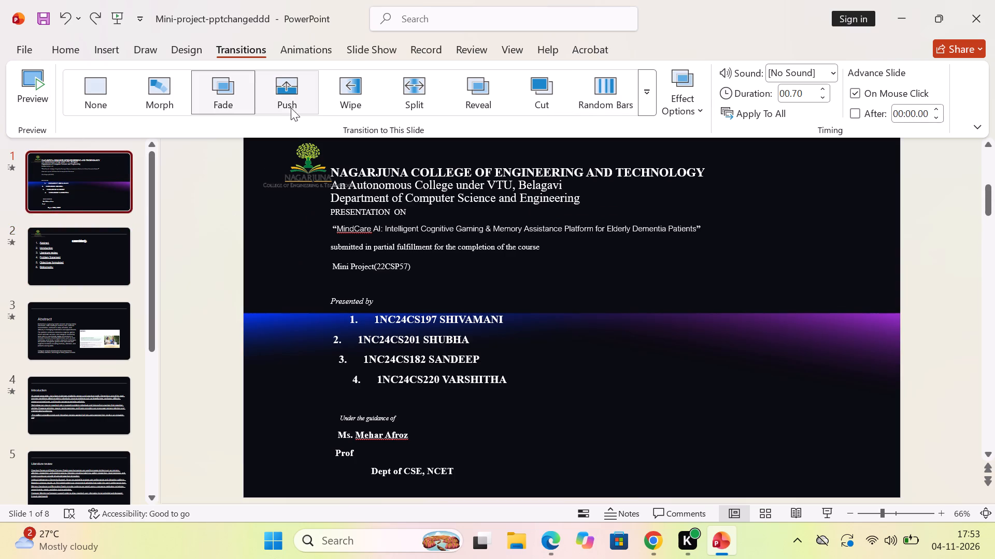
left_click_drag(57, 267, 183, 83)
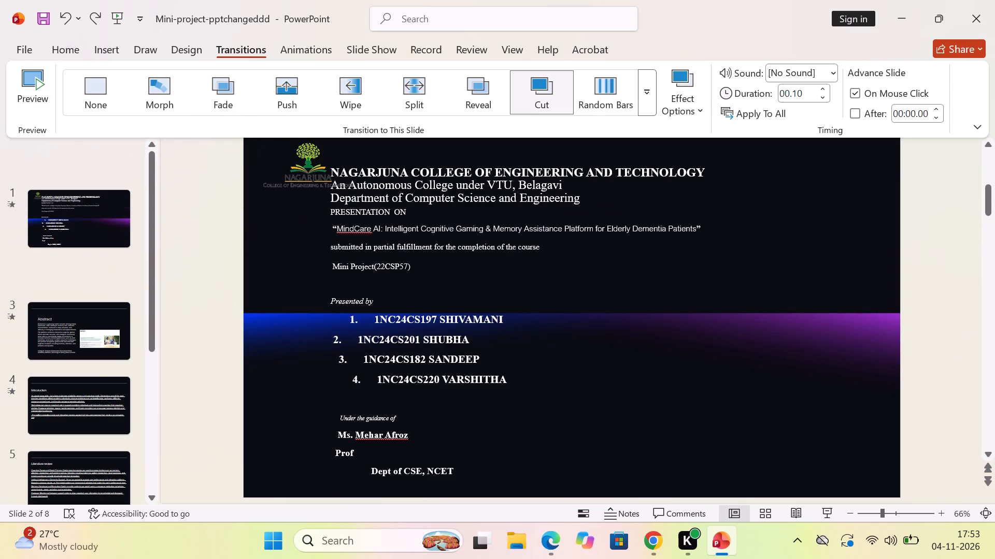
left_click_drag(183, 83, 93, 237)
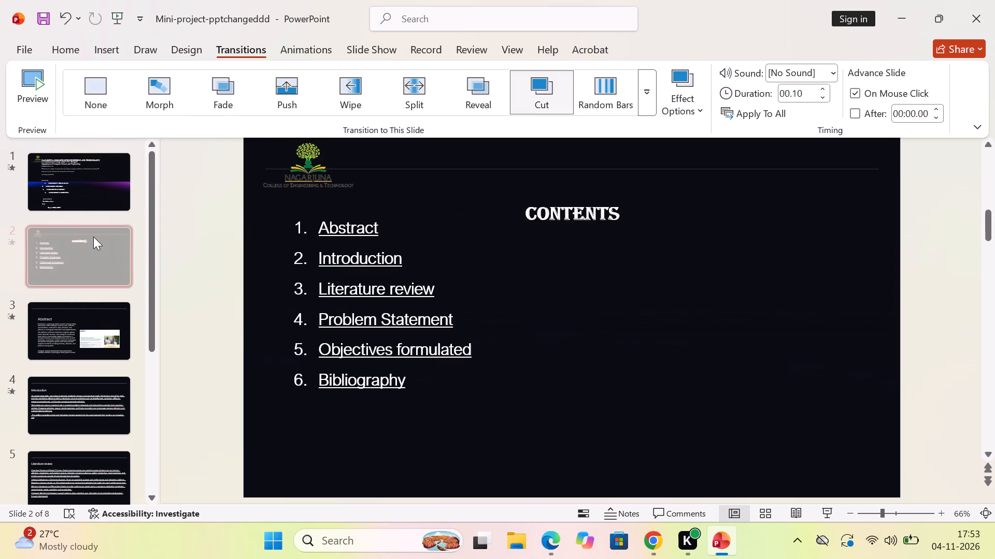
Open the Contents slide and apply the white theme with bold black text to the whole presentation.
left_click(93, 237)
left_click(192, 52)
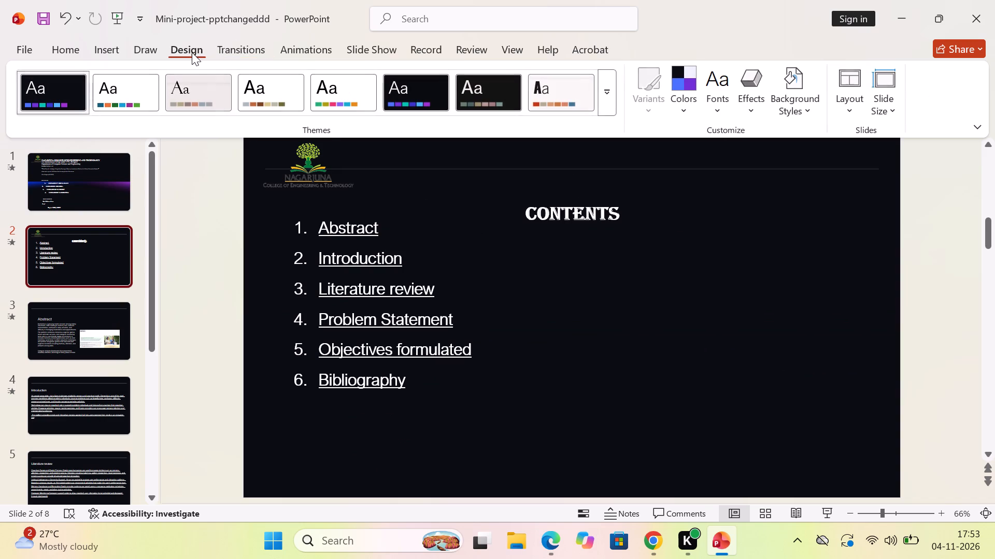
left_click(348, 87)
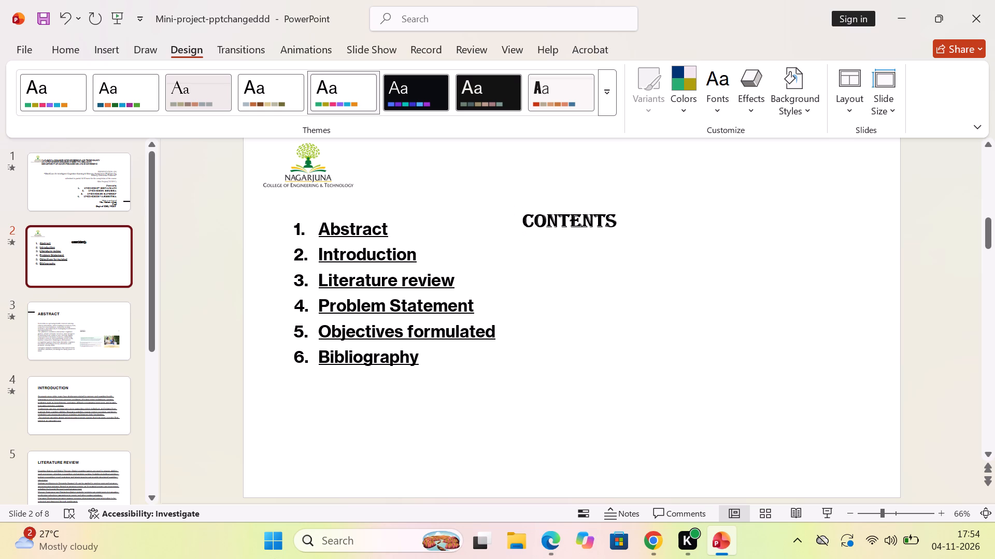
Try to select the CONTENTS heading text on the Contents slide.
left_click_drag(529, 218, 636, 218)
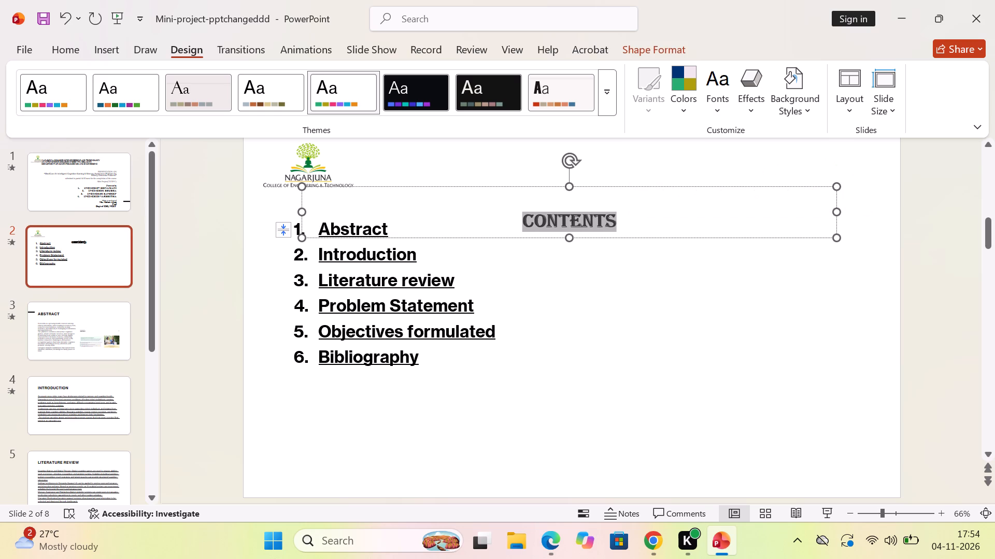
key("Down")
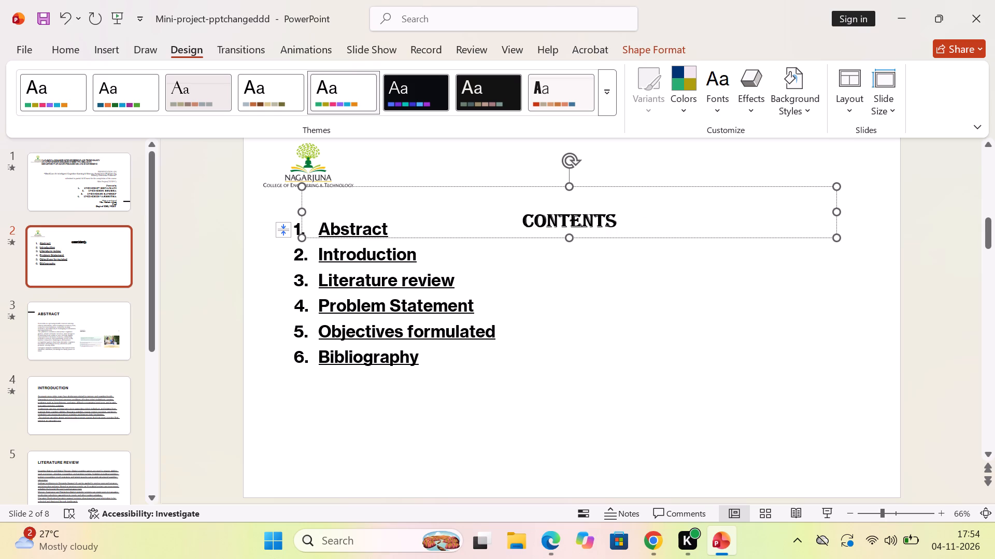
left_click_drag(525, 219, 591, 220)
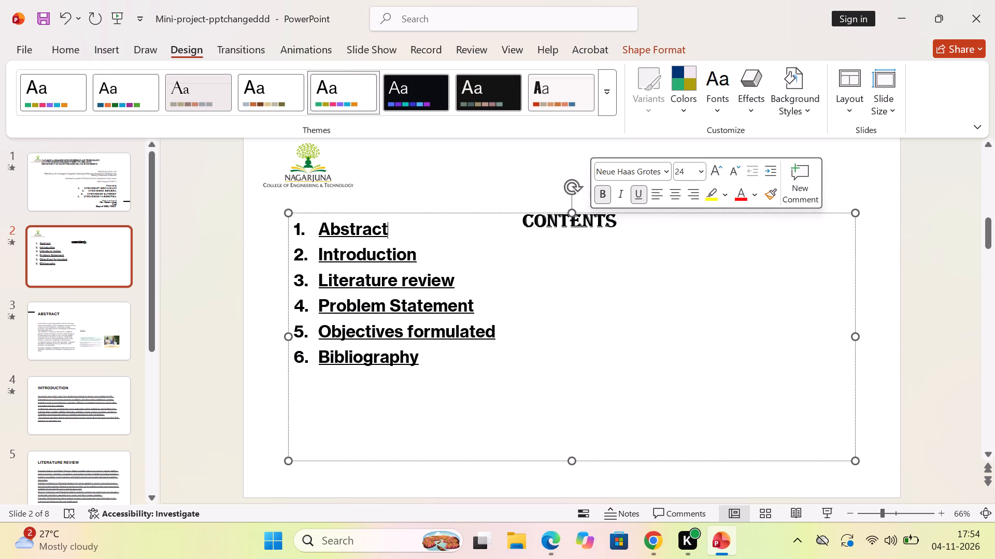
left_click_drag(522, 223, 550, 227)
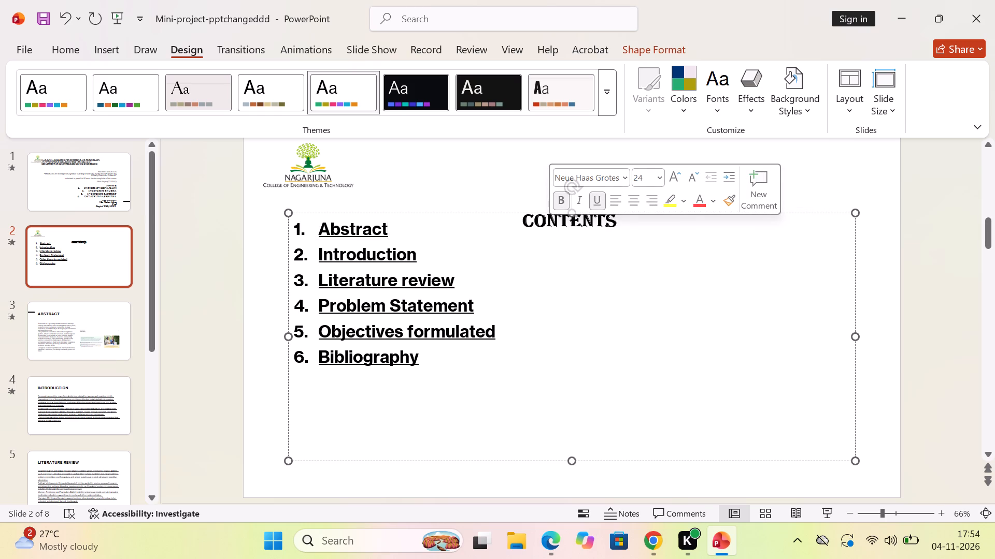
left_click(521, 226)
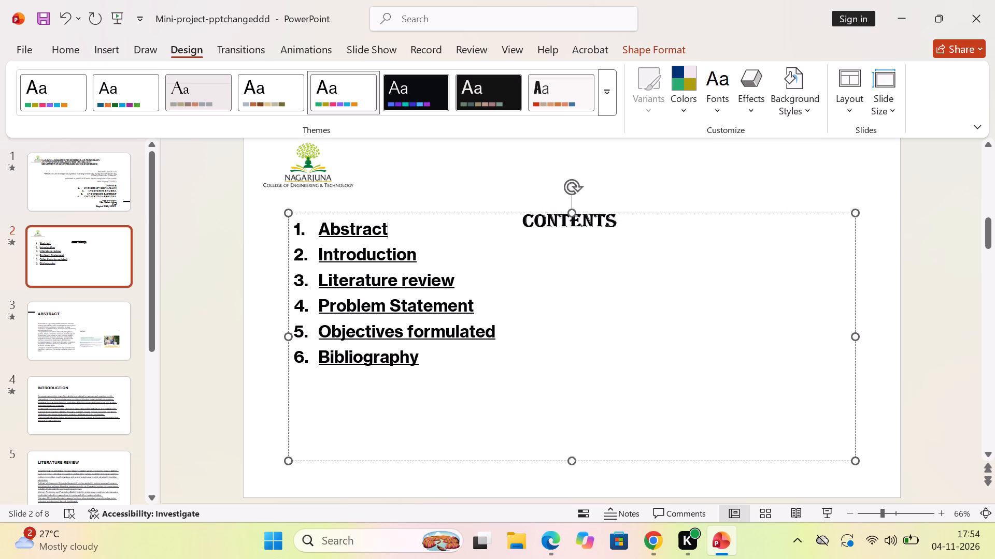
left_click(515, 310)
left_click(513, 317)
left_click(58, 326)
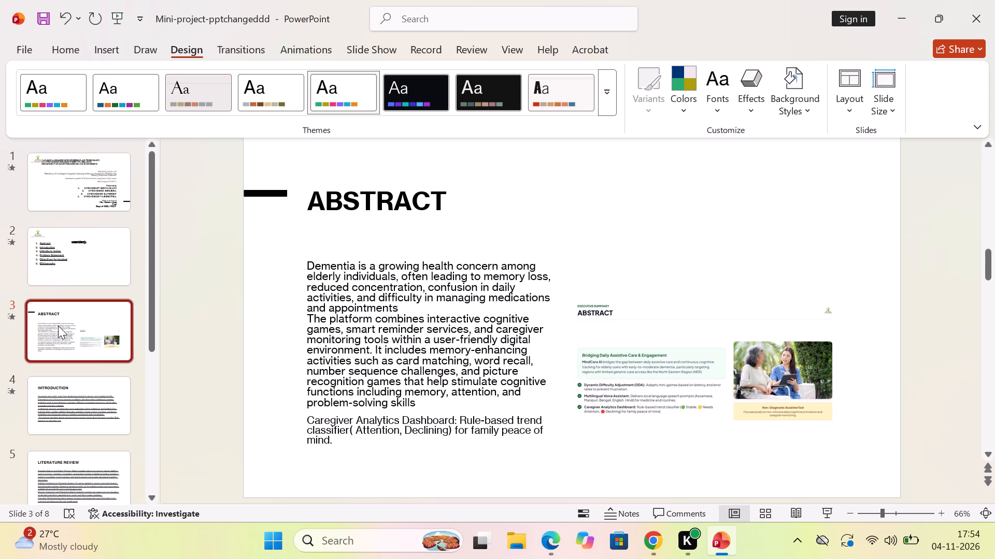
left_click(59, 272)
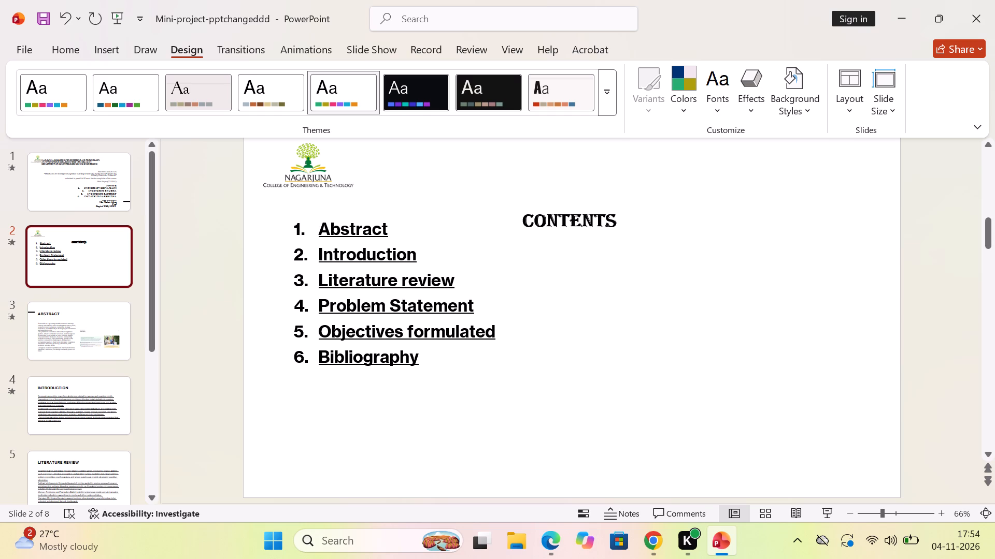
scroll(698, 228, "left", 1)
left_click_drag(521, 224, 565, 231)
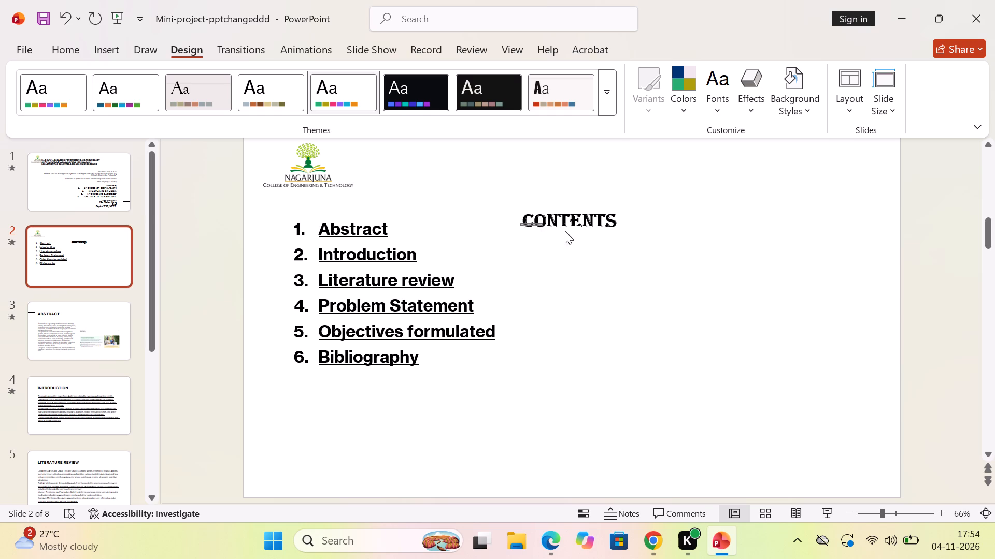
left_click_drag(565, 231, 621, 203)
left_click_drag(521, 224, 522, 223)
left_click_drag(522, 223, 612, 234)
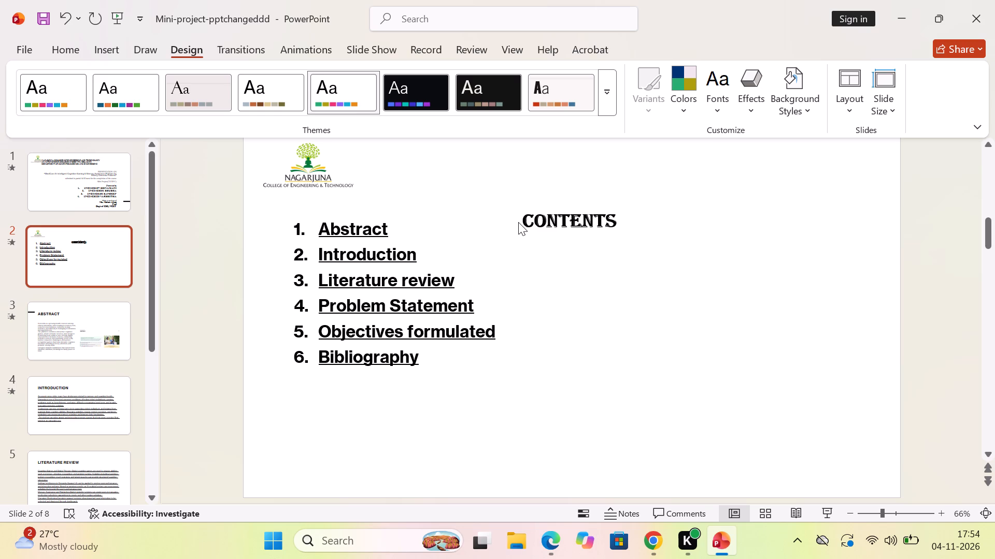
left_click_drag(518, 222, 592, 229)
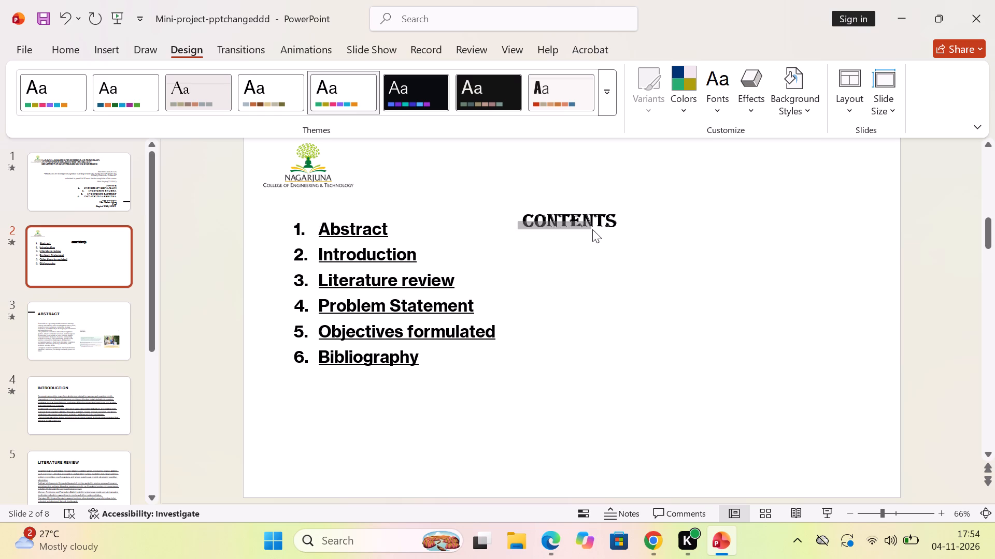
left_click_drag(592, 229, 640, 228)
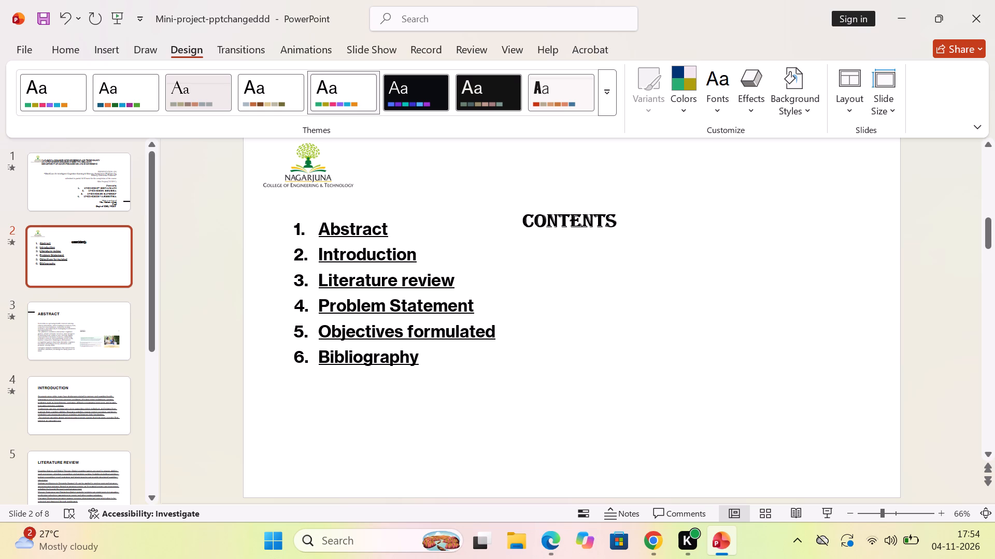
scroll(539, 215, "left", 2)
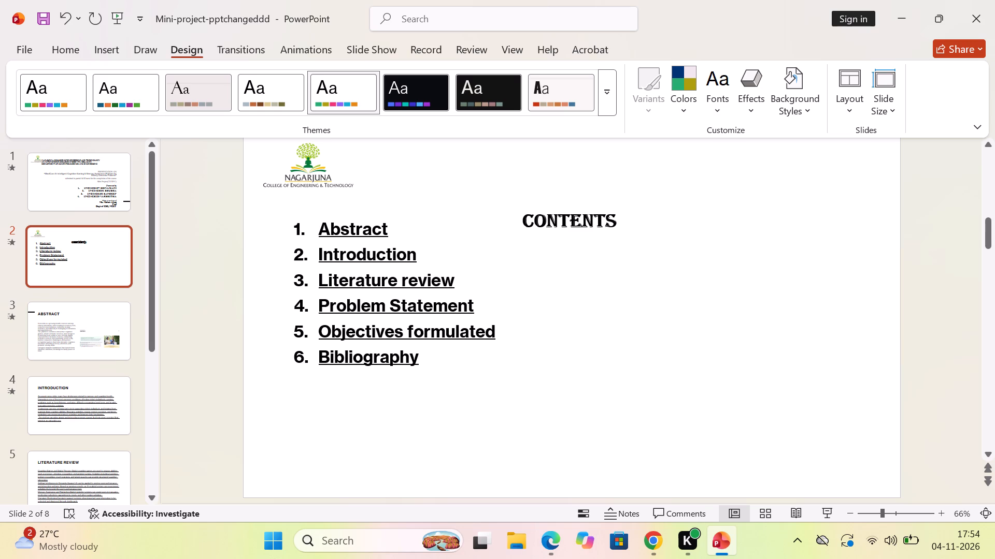
Italicise the six list items from Abstract to Bibliography on the Contents slide, keeping them underlined.
left_click_drag(320, 231, 381, 390)
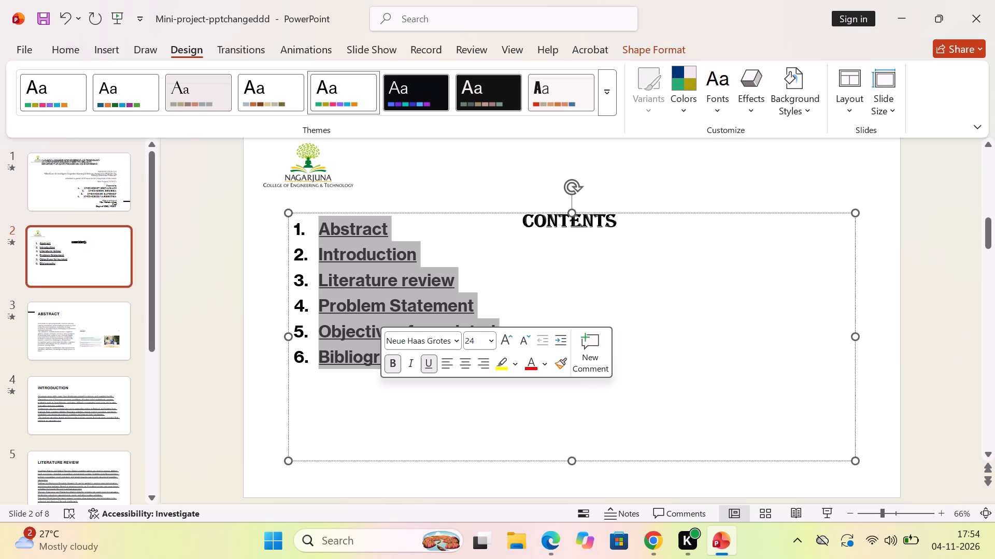
left_click(422, 360)
left_click(408, 360)
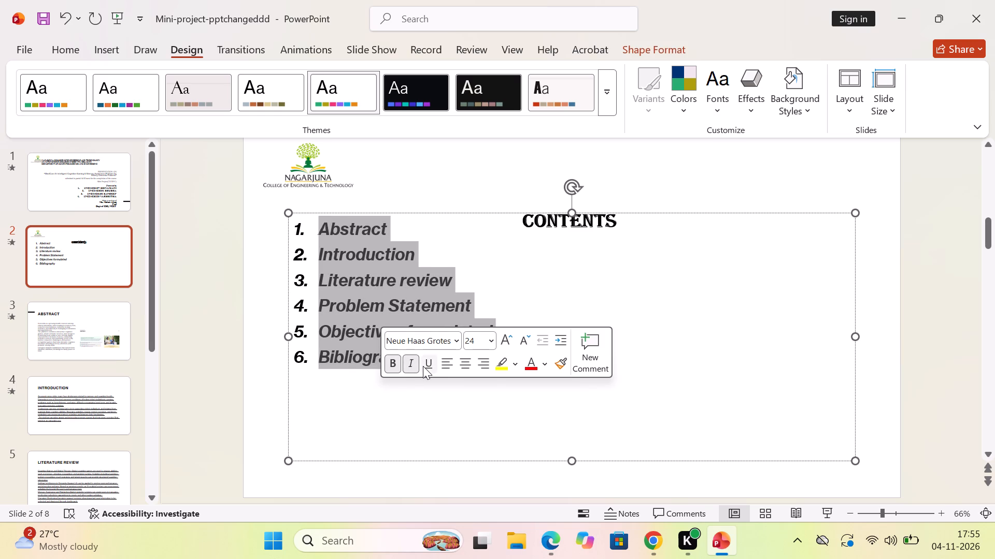
left_click(426, 364)
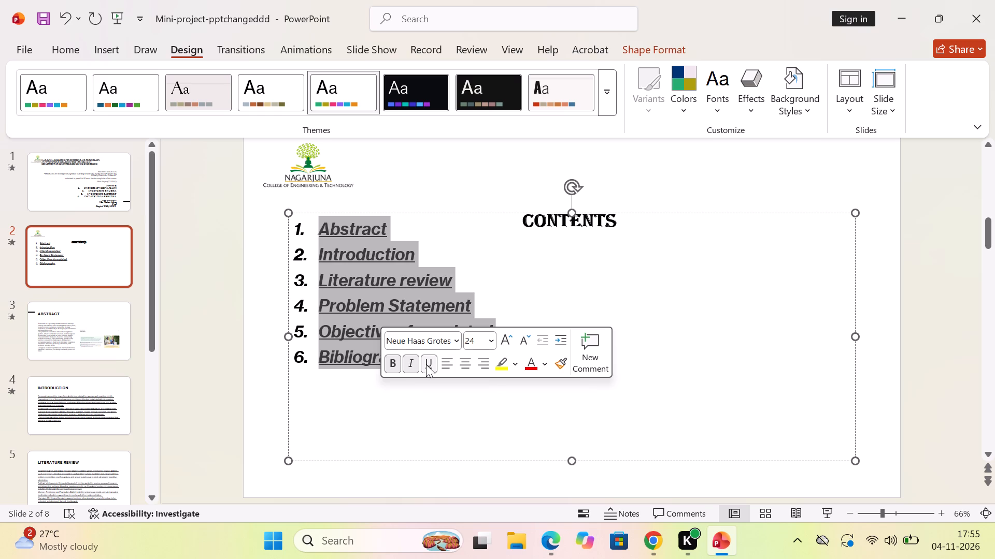
left_click(535, 296)
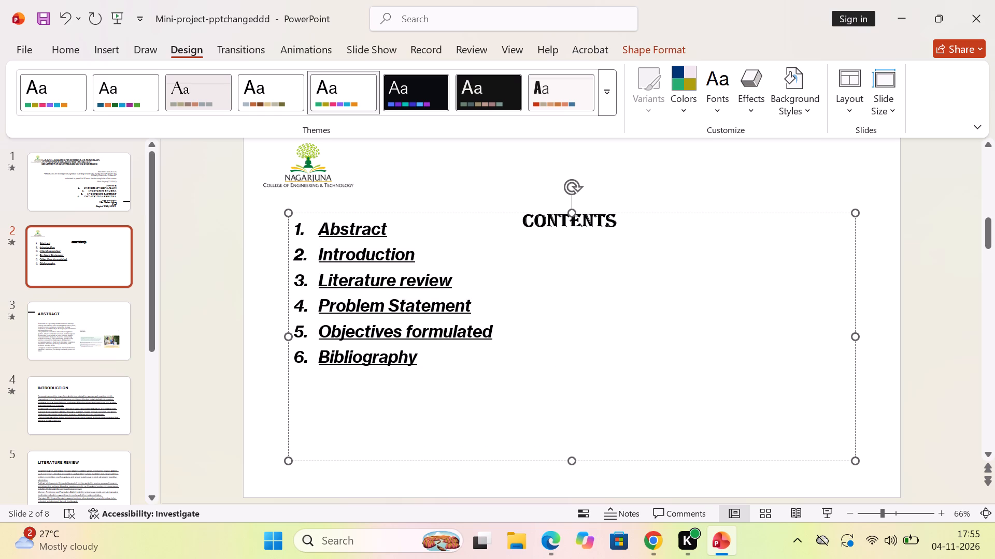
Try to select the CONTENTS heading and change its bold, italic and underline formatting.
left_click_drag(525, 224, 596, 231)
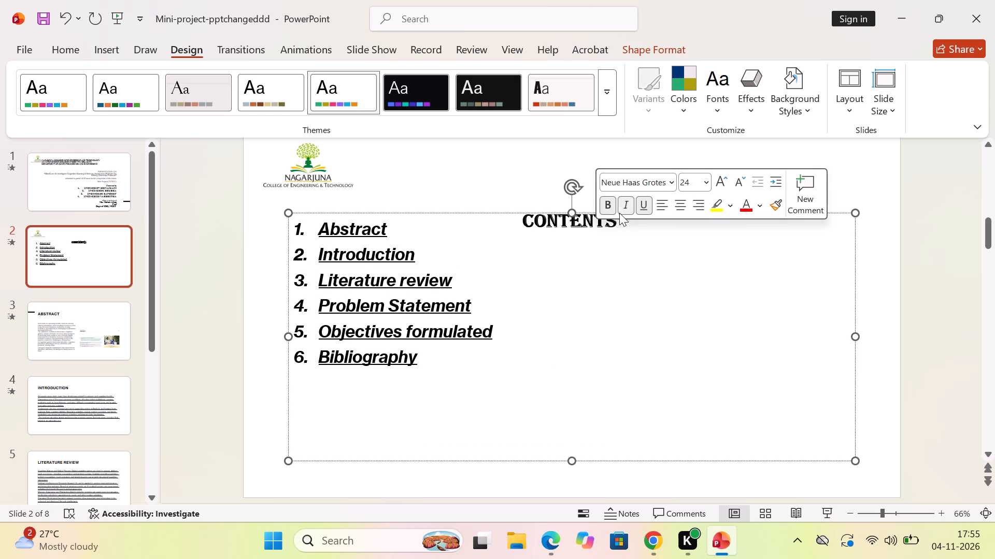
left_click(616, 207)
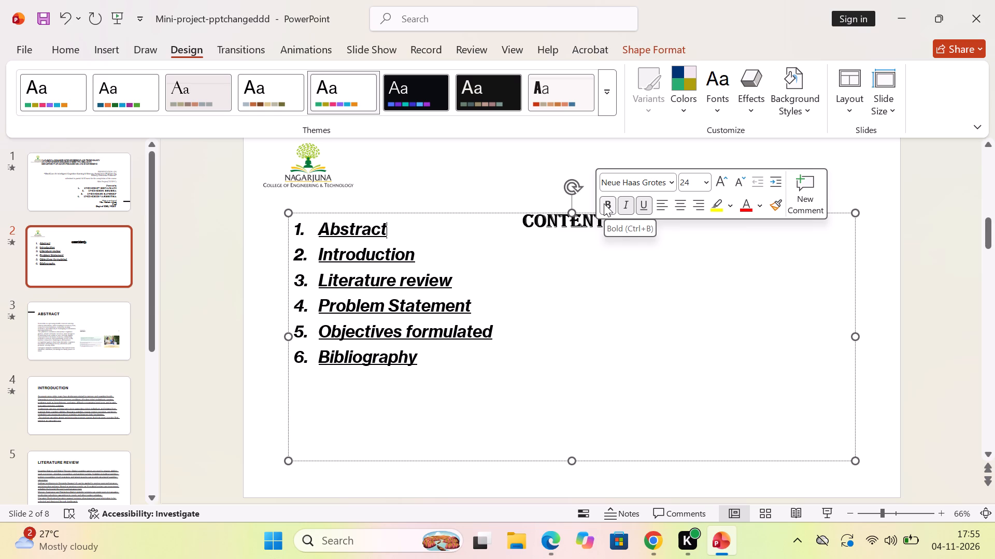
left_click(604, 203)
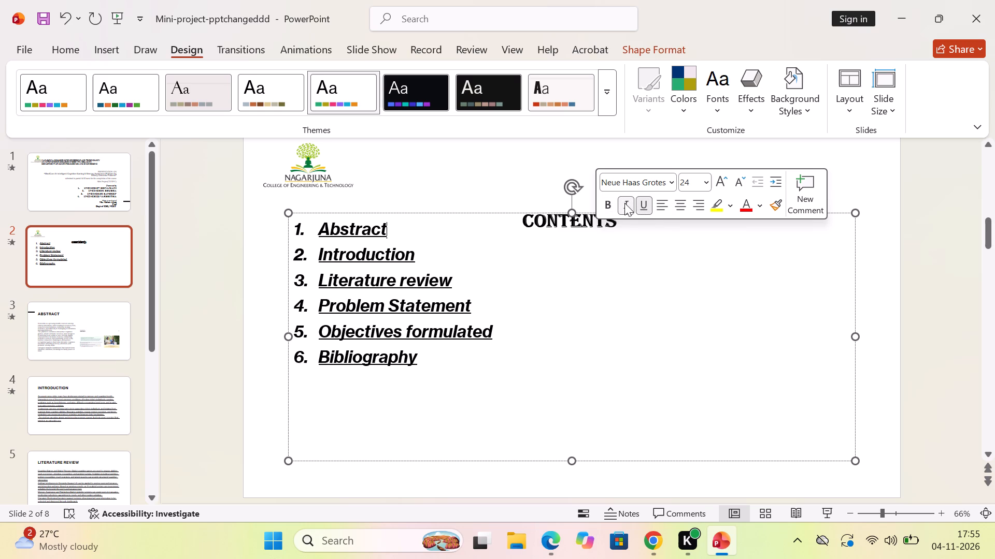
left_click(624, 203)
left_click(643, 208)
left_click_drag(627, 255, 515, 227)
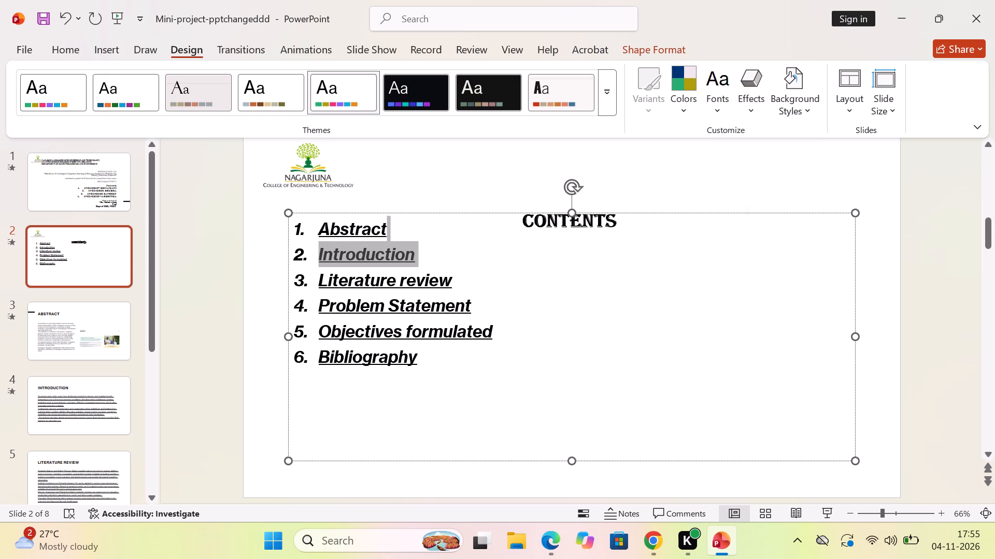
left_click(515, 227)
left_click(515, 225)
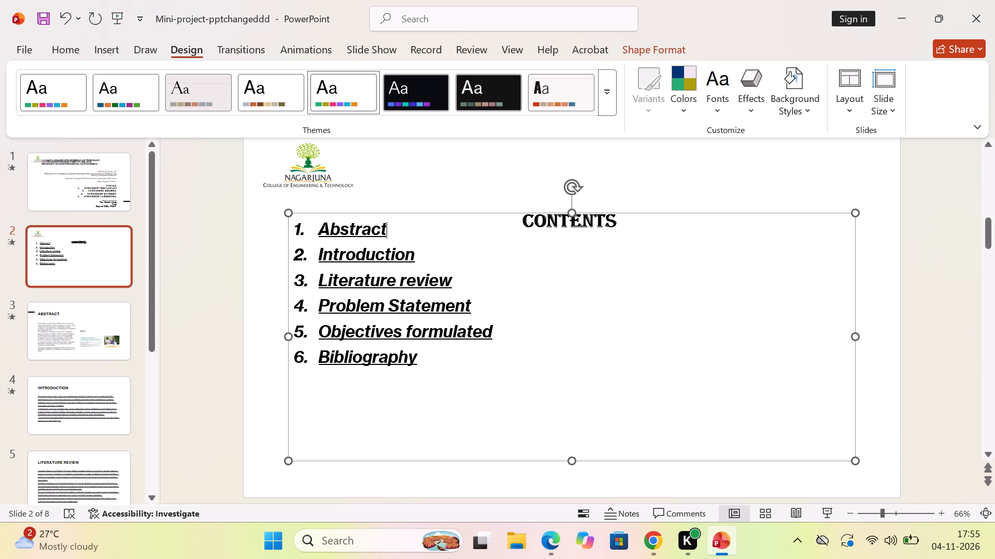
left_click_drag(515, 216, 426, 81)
Apply the dark theme with blue and purple accent colours to the whole presentation.
scroll(458, 134, "down", 1)
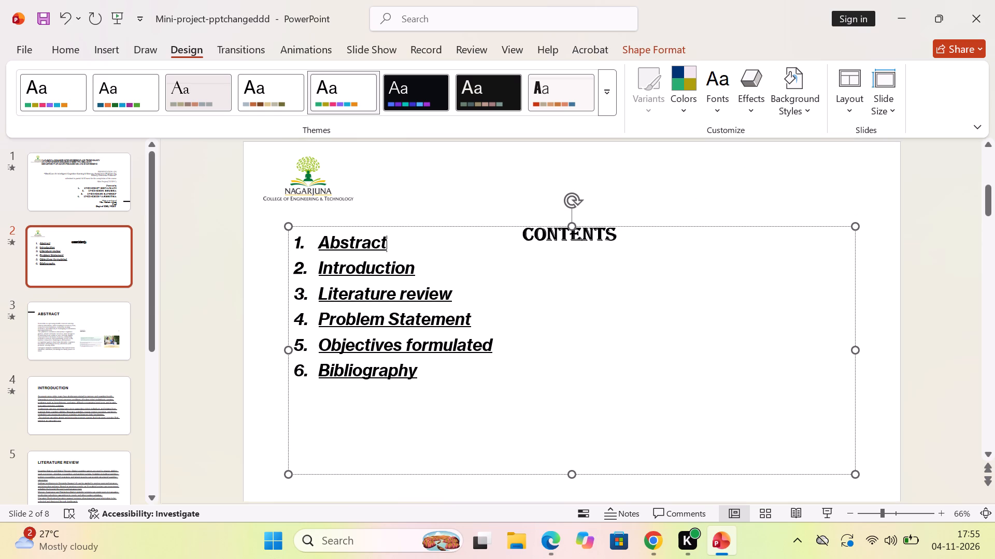
left_click_drag(426, 81, 427, 80)
left_click(427, 80)
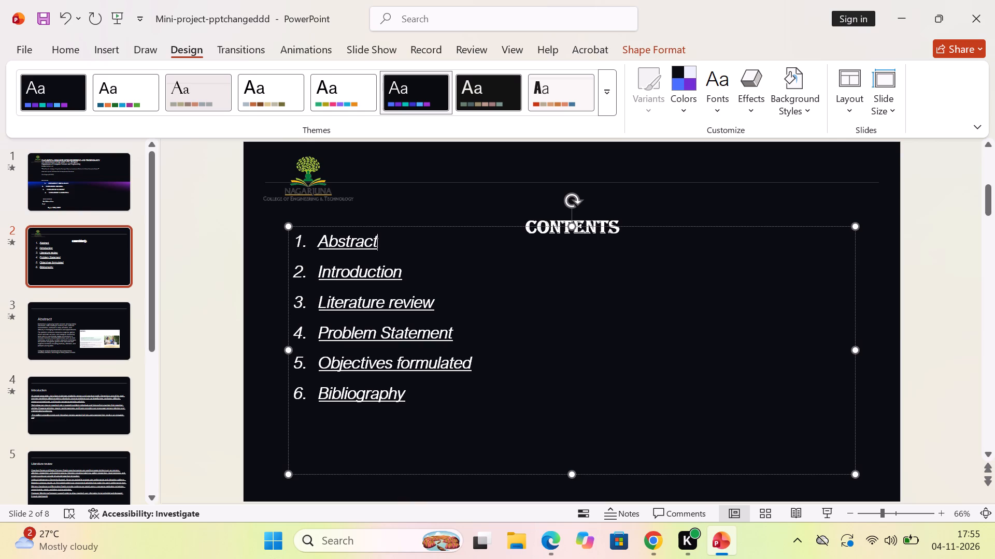
Try the light themes on the whole presentation and settle on the white one with blue-grey, orange and tan accent colours.
left_click(335, 84)
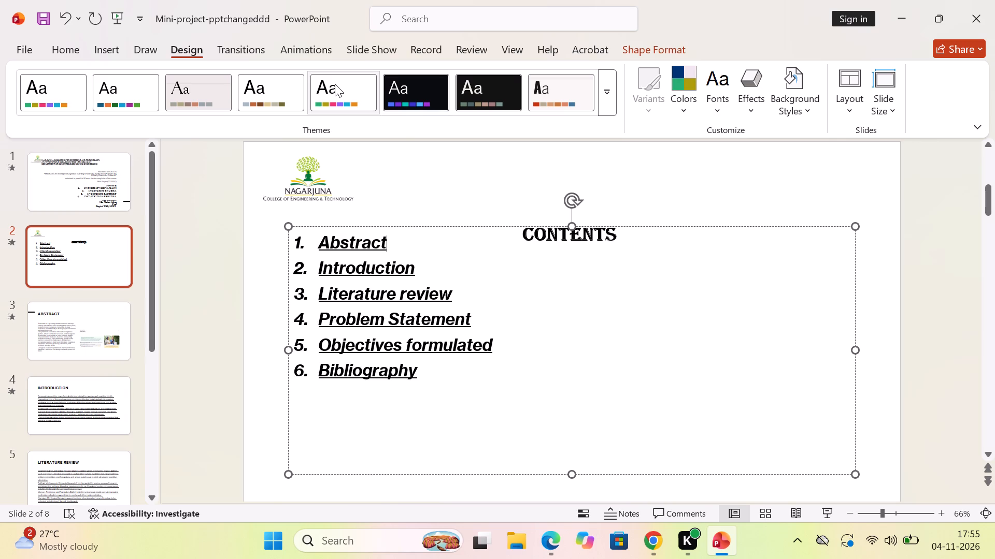
left_click(262, 95)
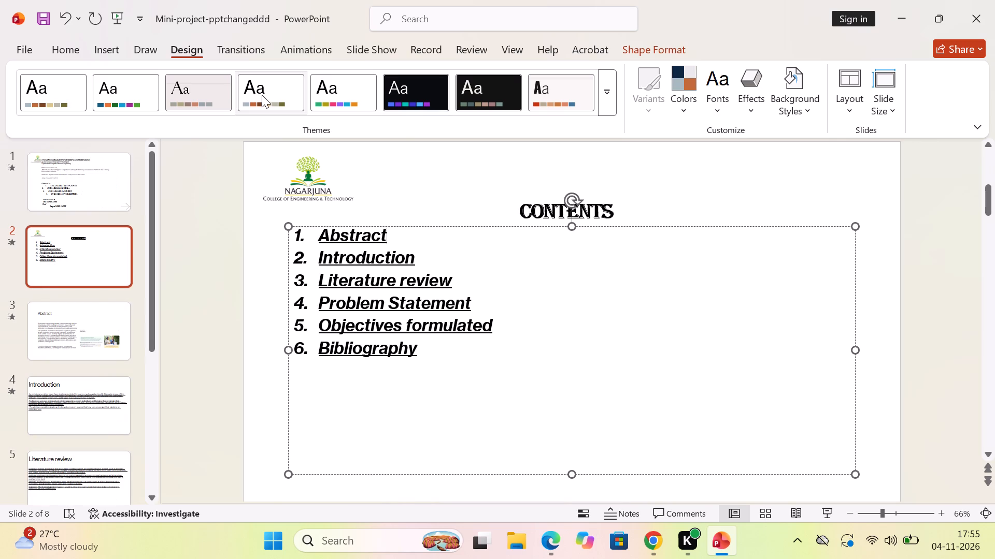
left_click(262, 95)
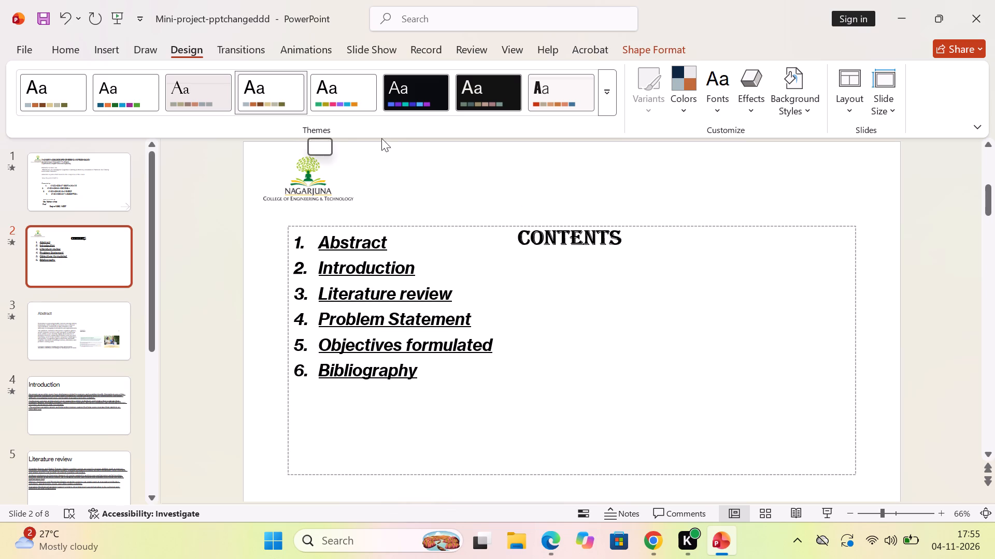
left_click(335, 97)
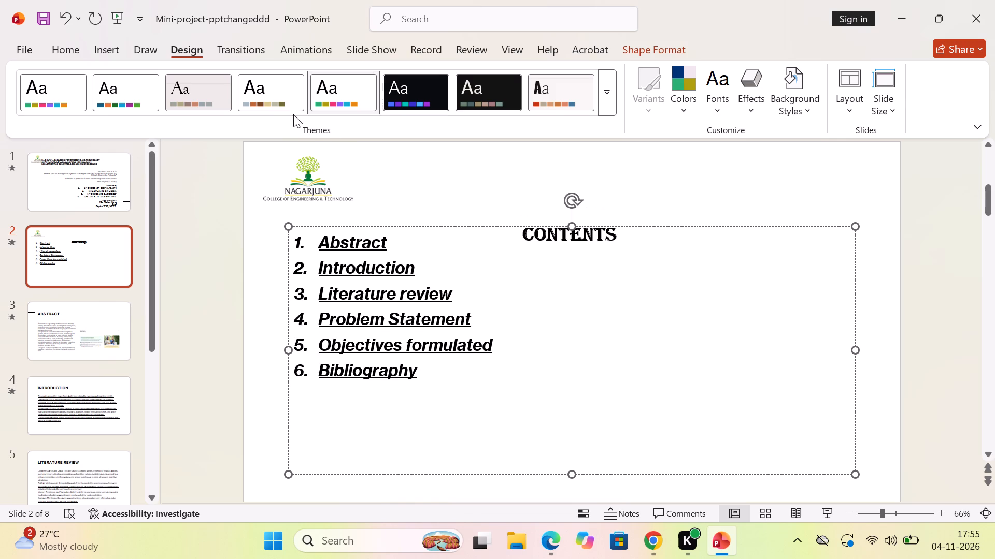
left_click(268, 104)
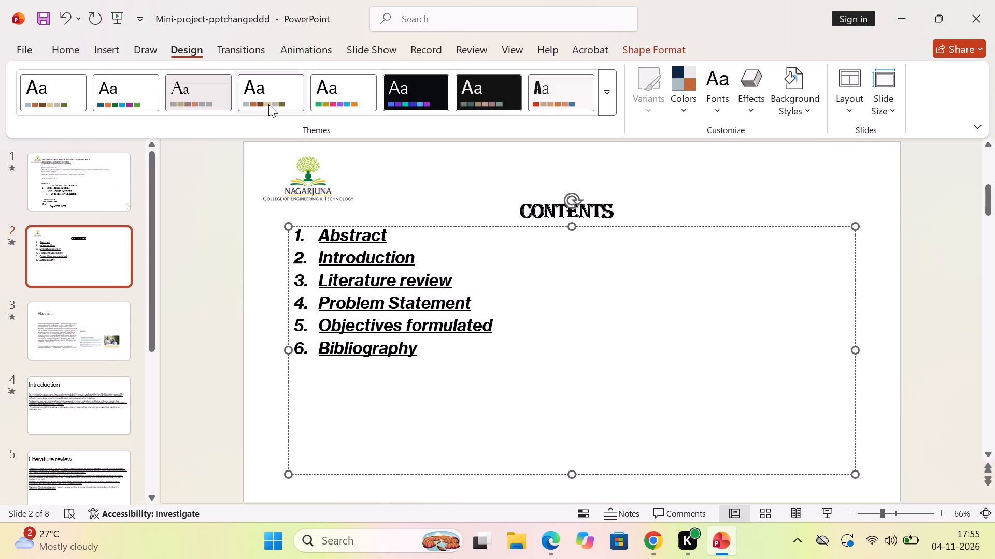
Underline the whole CONTENTS heading on the Contents slide.
left_click(460, 210)
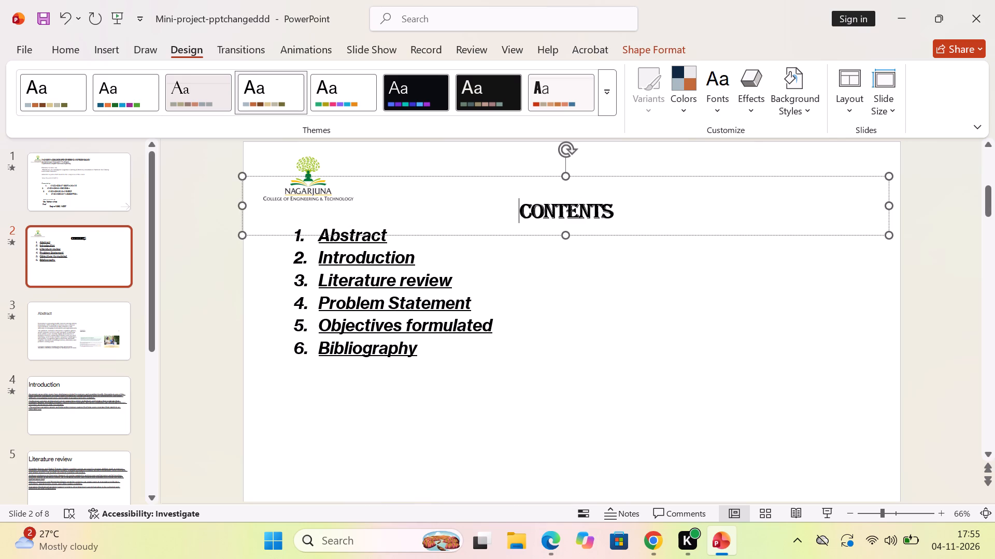
left_click_drag(520, 219, 595, 227)
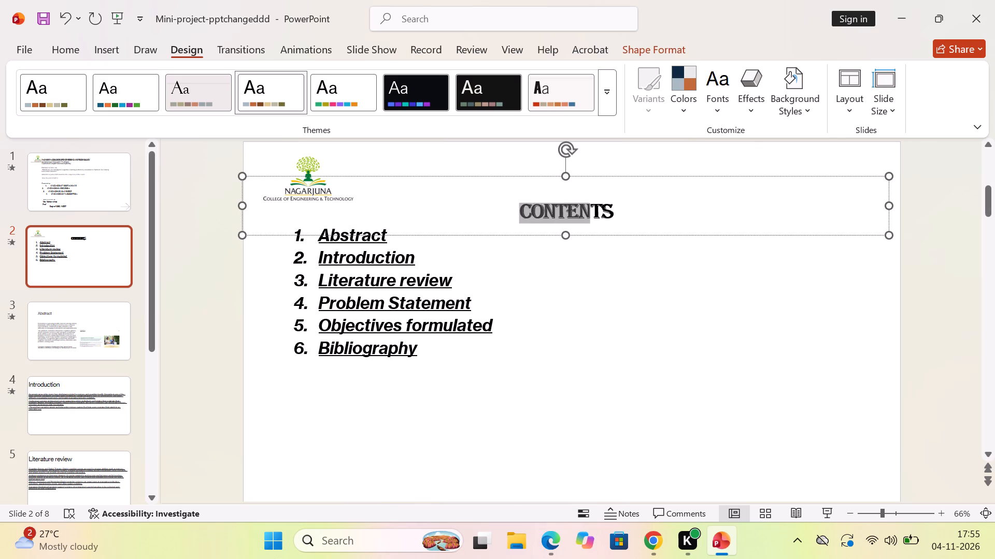
left_click(644, 230)
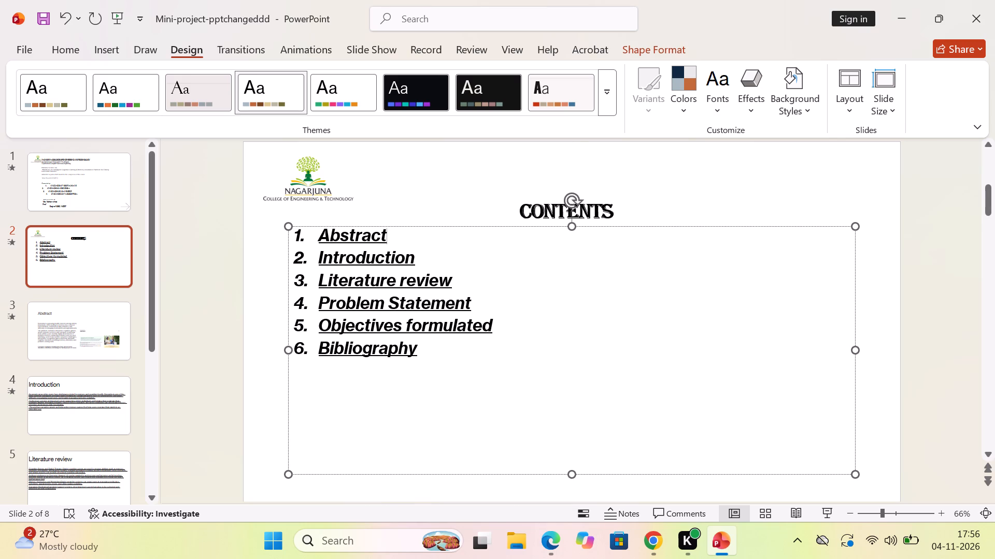
left_click_drag(521, 211, 565, 217)
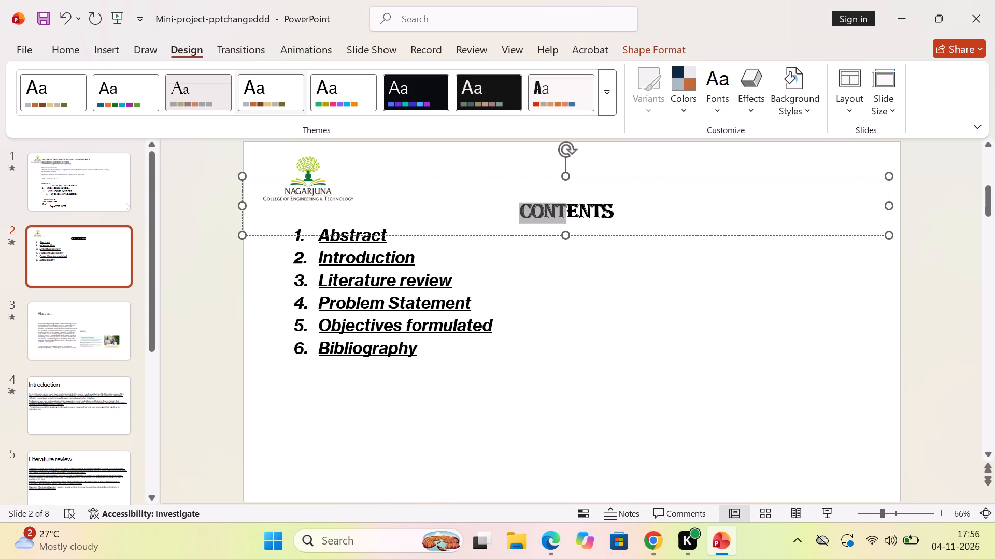
left_click_drag(565, 217, 629, 222)
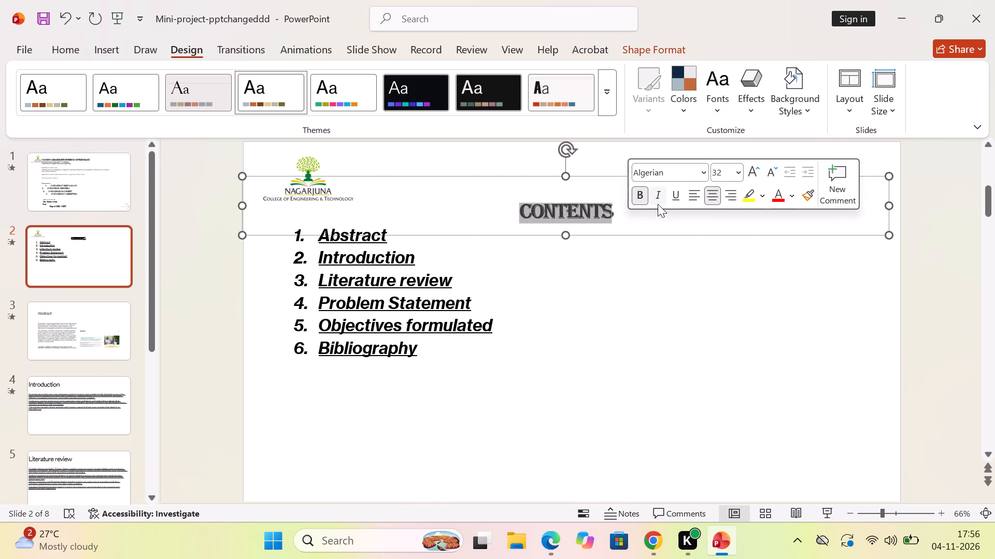
left_click(673, 201)
left_click(434, 190)
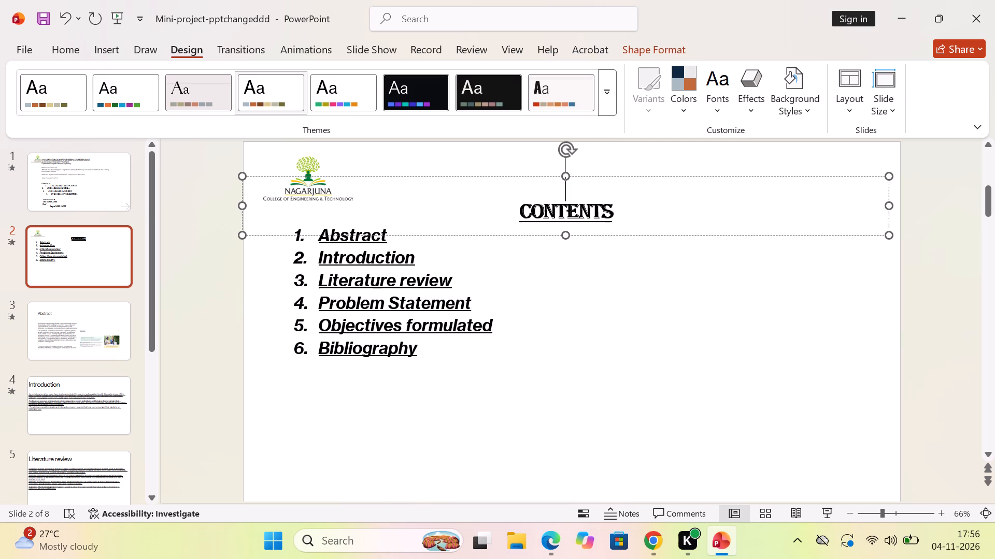
Remove the underline from the six list items on the Contents slide, keeping them bold and italic.
left_click_drag(316, 239, 394, 366)
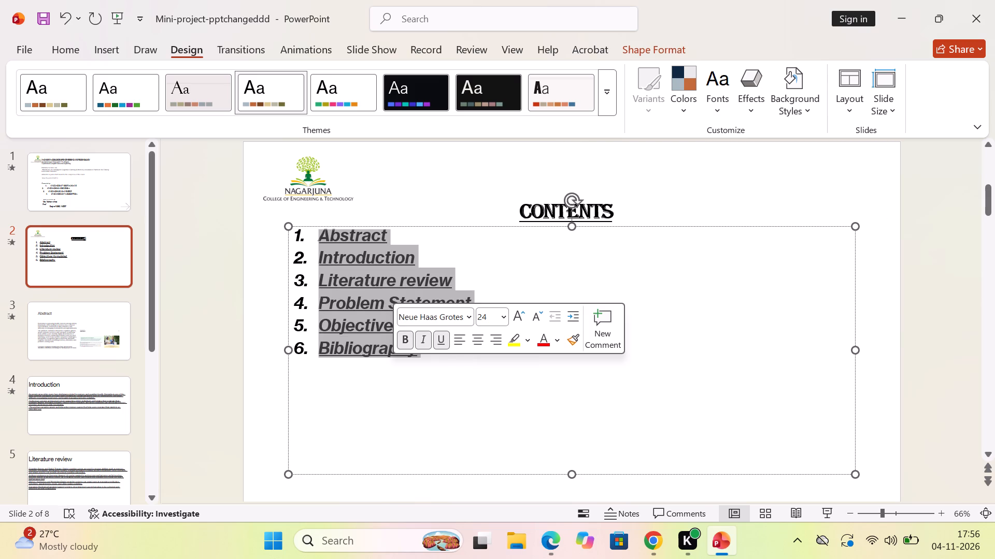
left_click(421, 340)
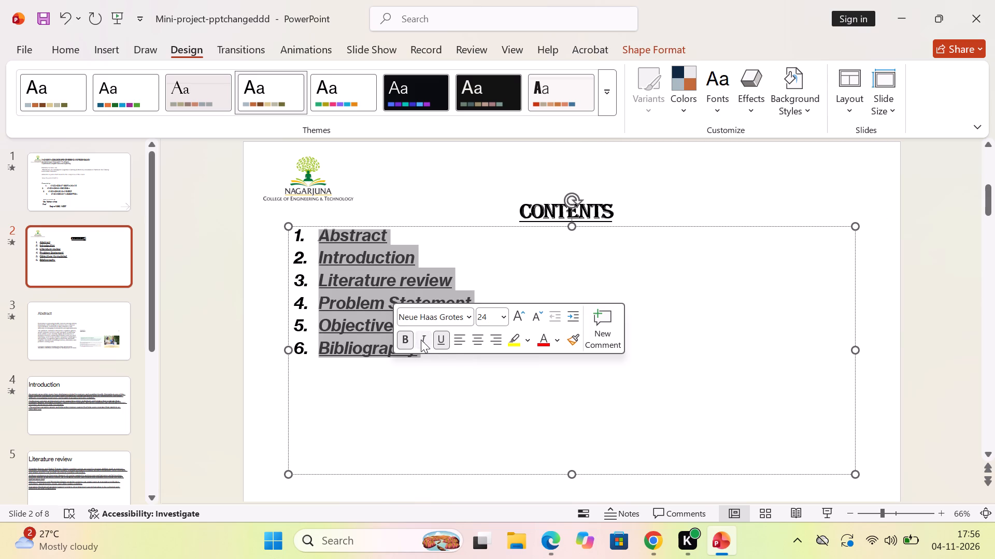
left_click(410, 339)
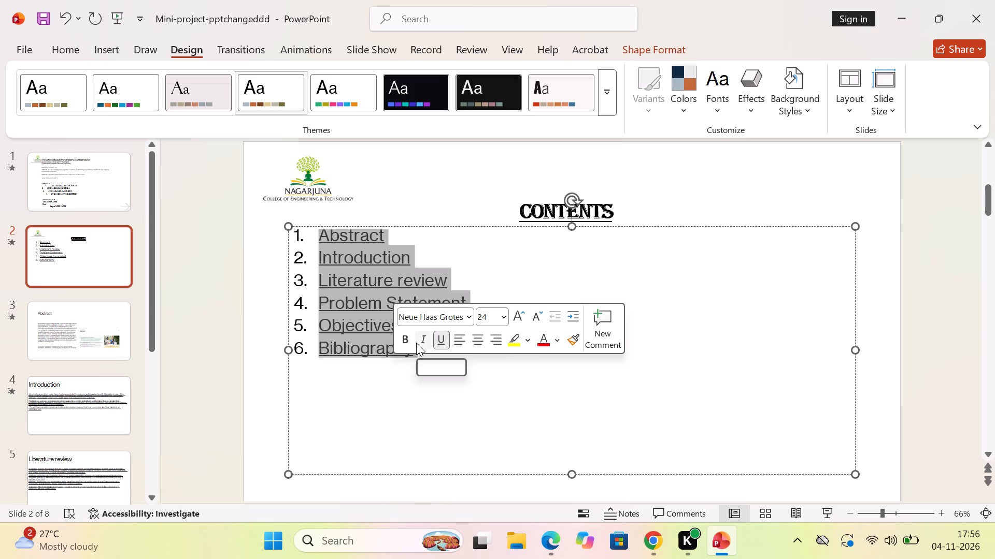
left_click(437, 337)
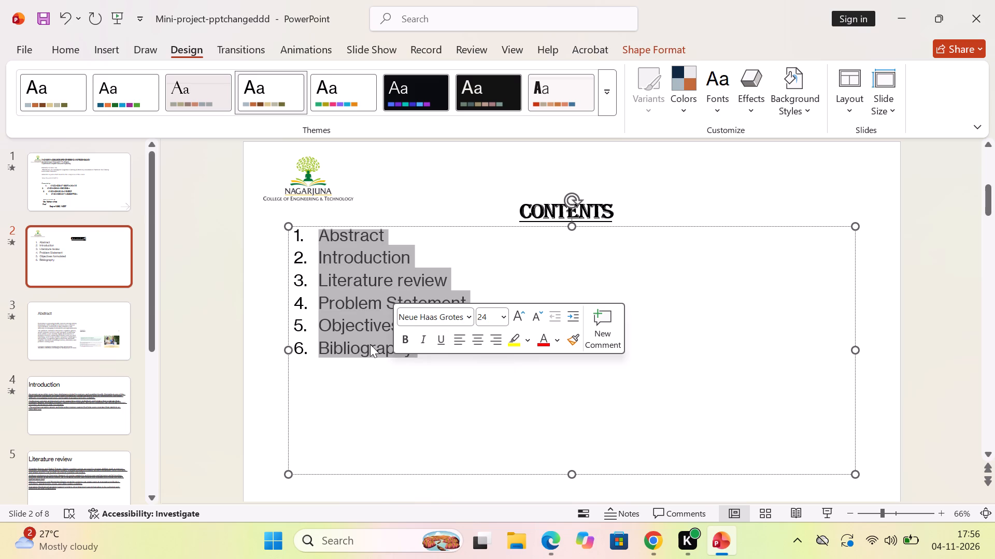
left_click(401, 341)
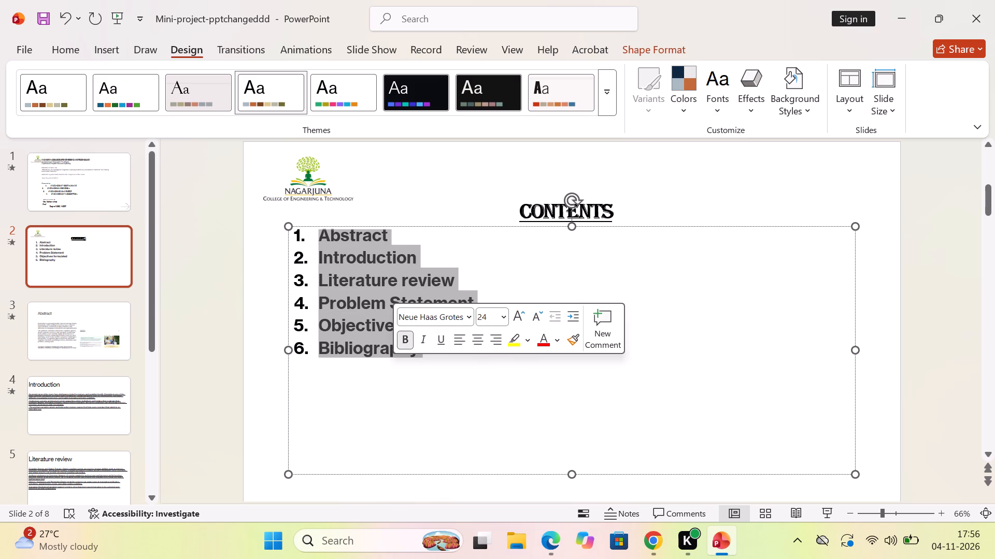
left_click(425, 339)
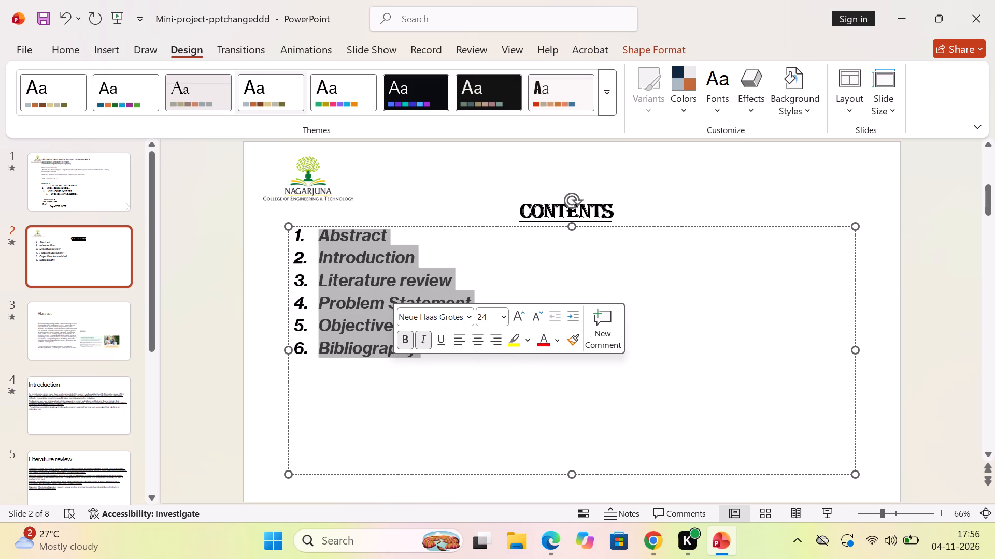
left_click(364, 396)
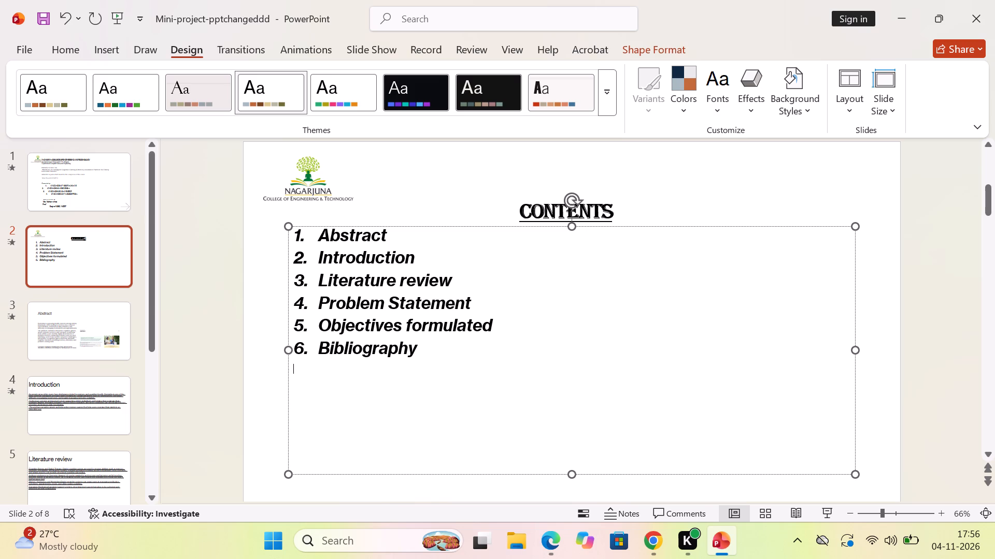
Place a slide zoom of the Abstract slide over the college heading on the title slide.
left_click(69, 192)
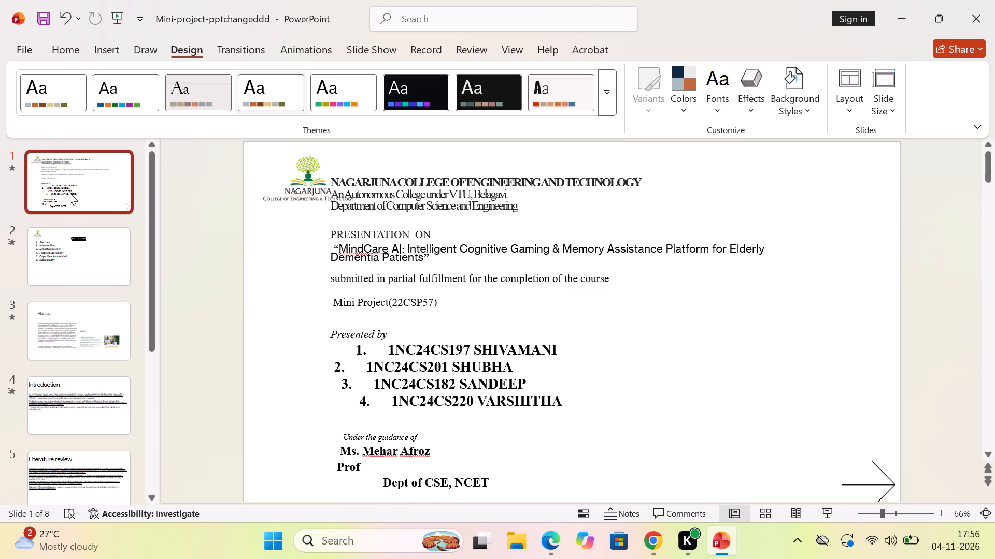
left_click_drag(111, 342, 471, 210)
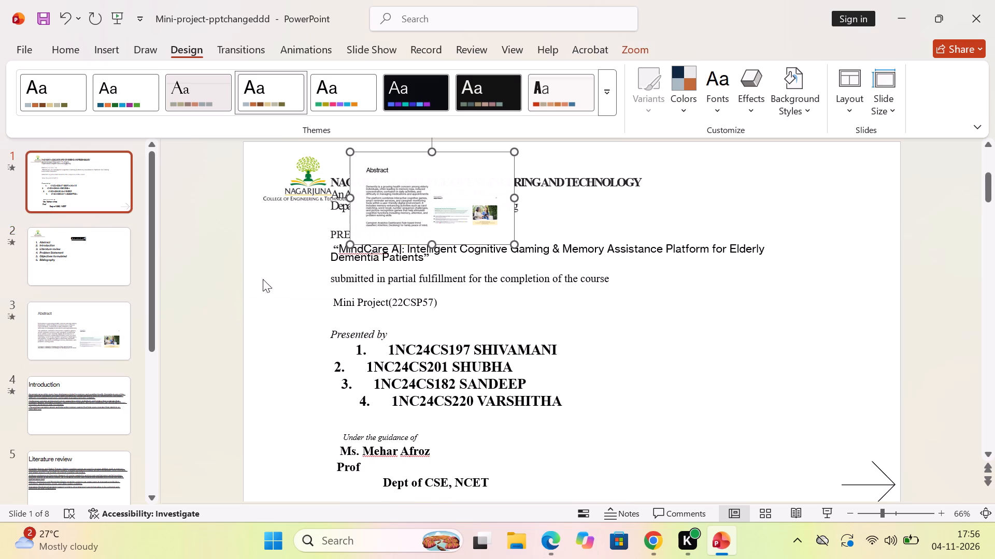
scroll(145, 328, "left", 1)
Underline the letters "Abstrac" in the heading of the Abstract slide.
left_click(97, 344)
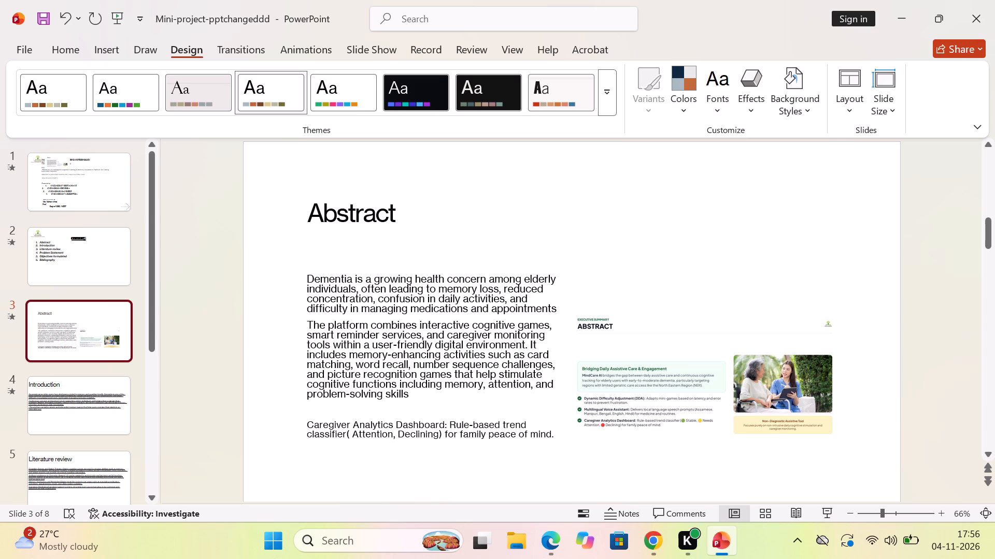
left_click_drag(307, 216, 389, 221)
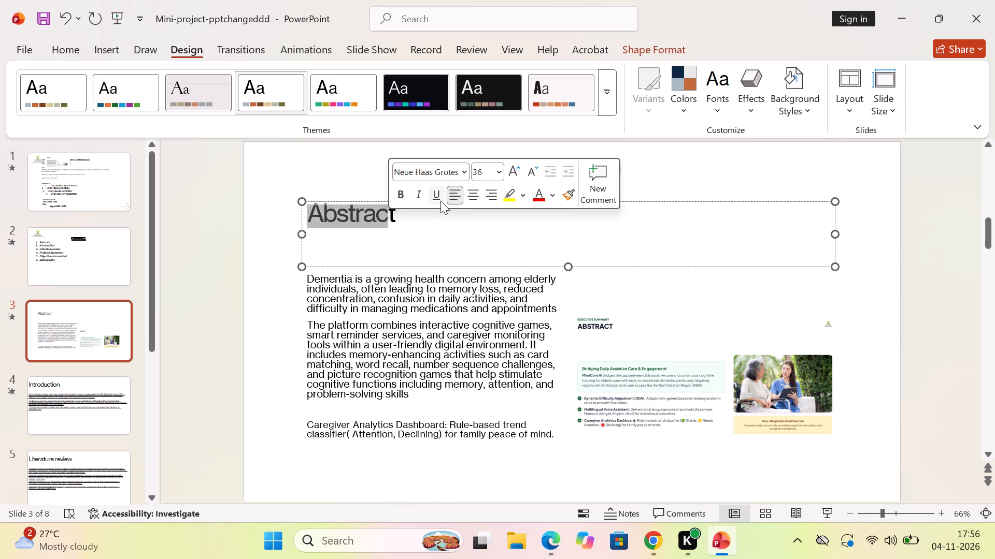
left_click(436, 197)
left_click(428, 253)
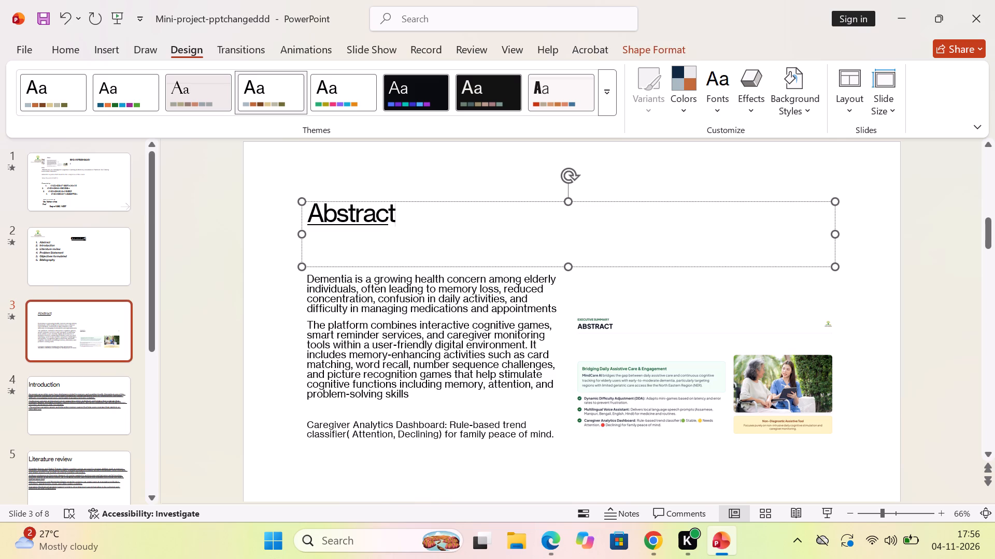
Merge the three abstract paragraphs into one, joining them with commas after "skills" and "appointments".
left_click_drag(313, 281, 514, 483)
left_click(514, 483)
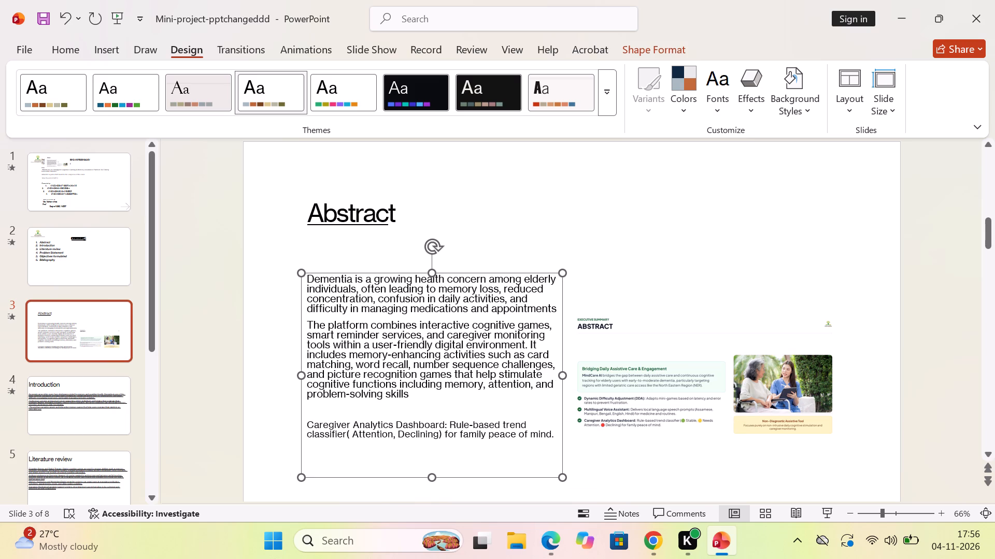
left_click(308, 426)
key("BackSpace")
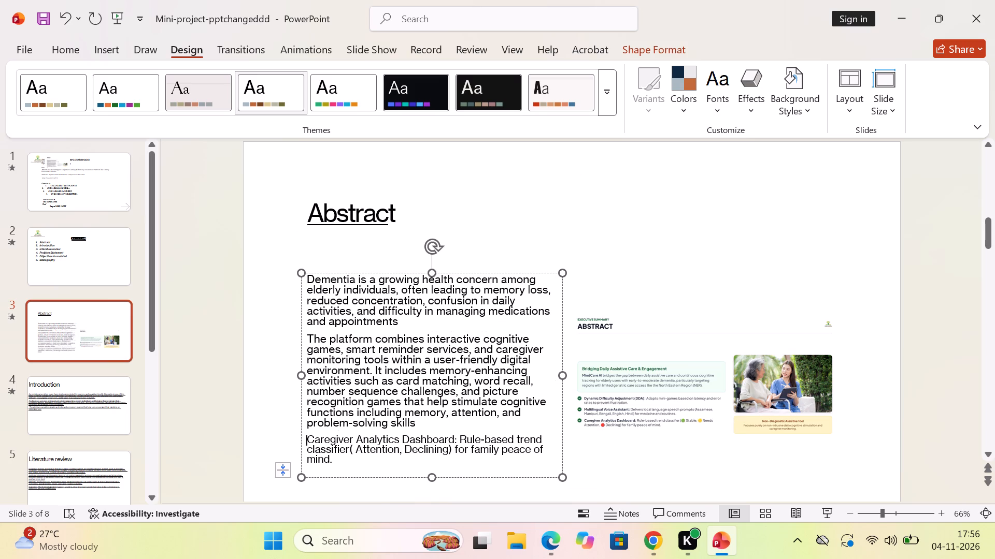
key("BackSpace")
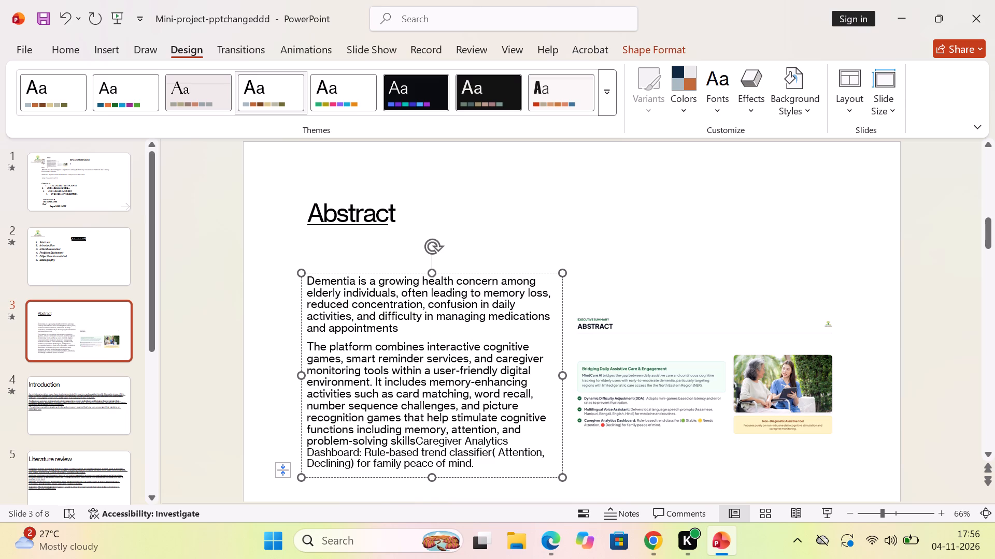
key("comma")
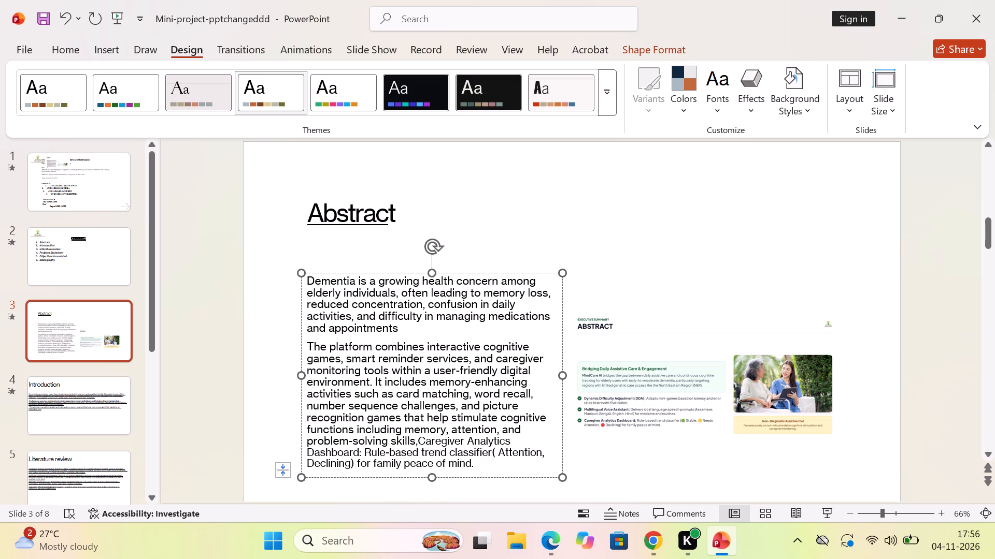
left_click_drag(312, 352, 305, 349)
left_click(305, 349)
key("BackSpace")
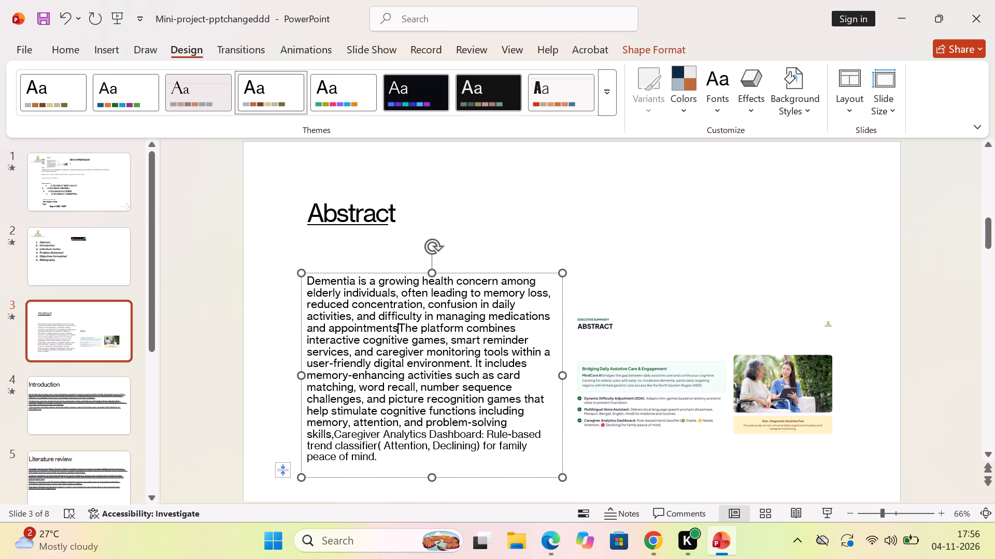
key("comma")
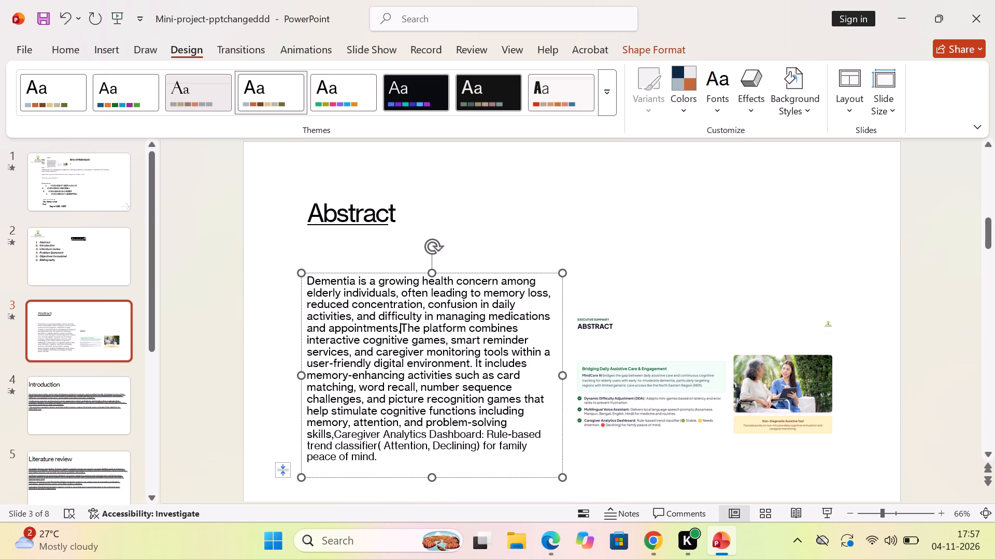
Make the entire merged abstract paragraph bold.
left_click_drag(309, 284, 571, 493)
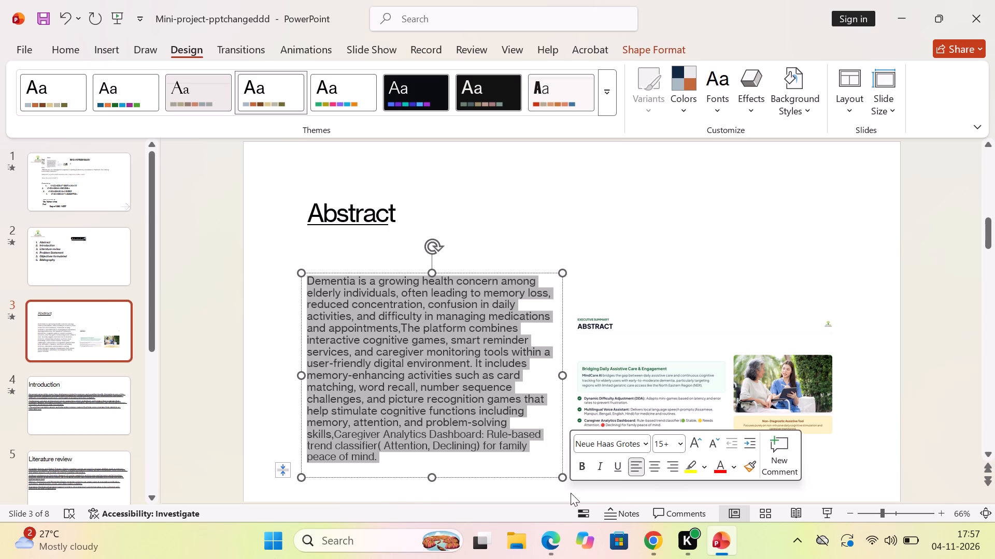
left_click(584, 467)
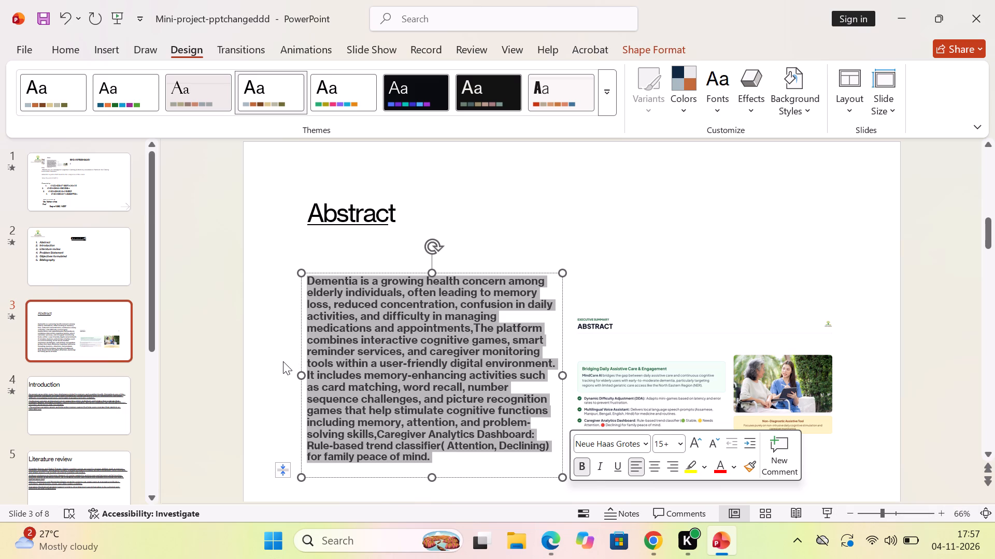
left_click(498, 219)
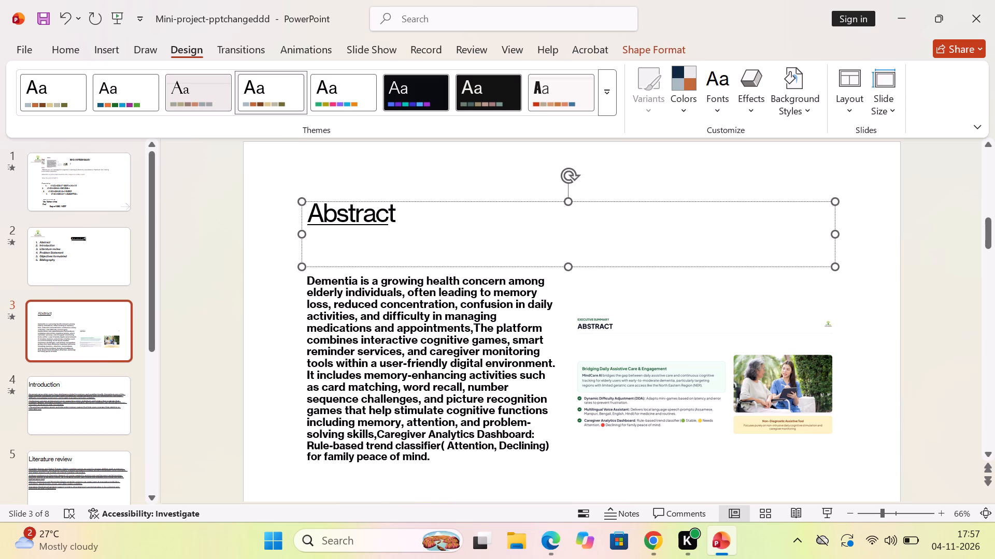
Move the abstract paragraph's text box slightly up, closer to the Abstract heading.
left_click_drag(312, 289, 538, 495)
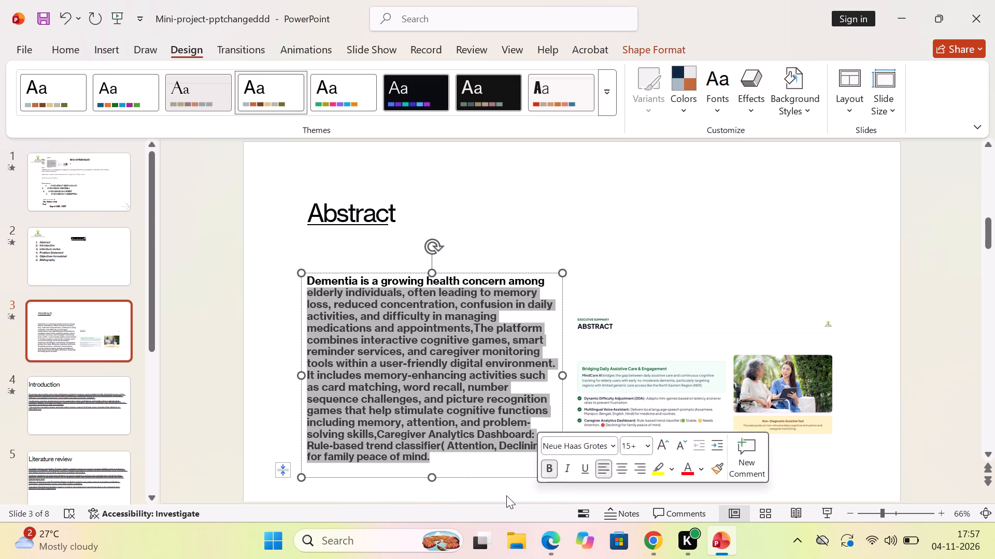
left_click(505, 495)
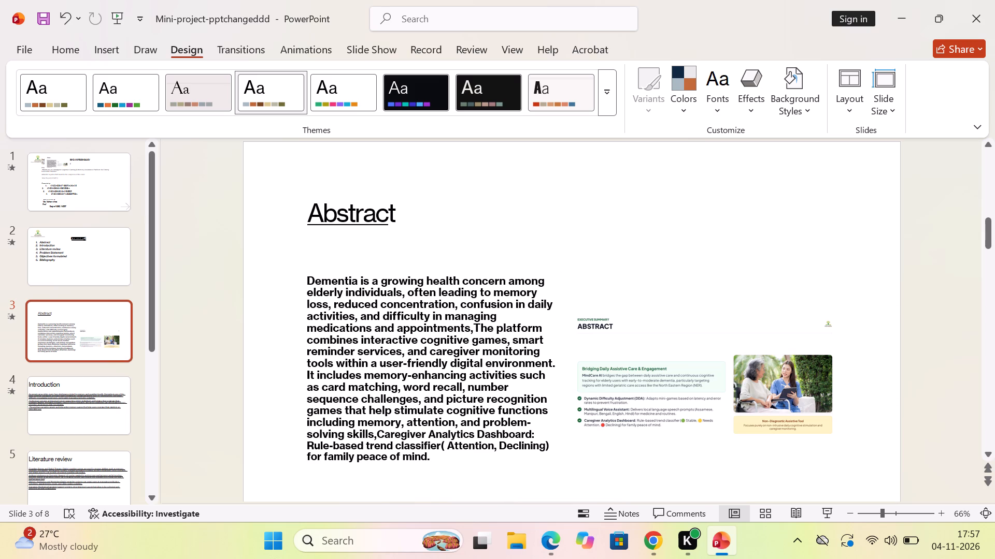
left_click_drag(306, 281, 407, 395)
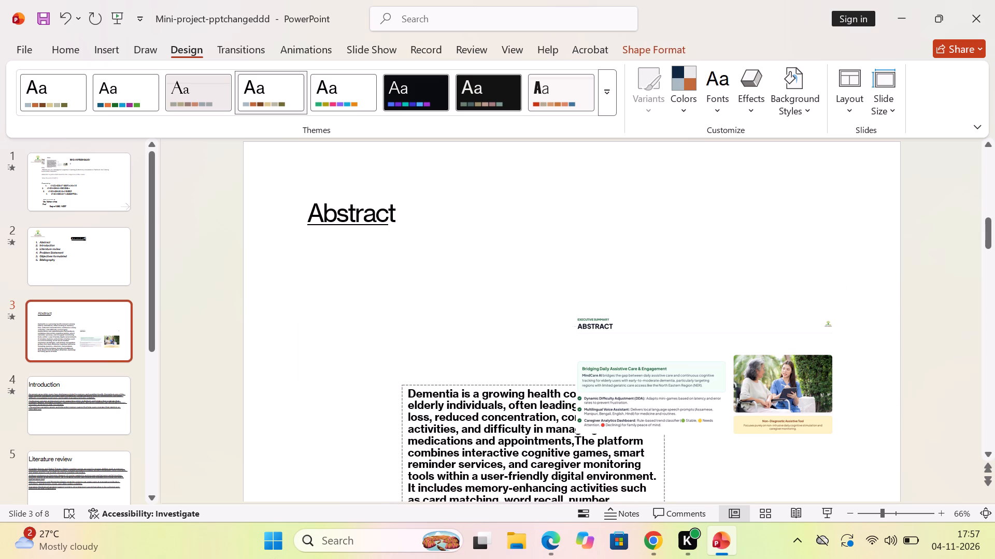
left_click_drag(407, 395, 308, 271)
Start a new comment on the word "Dementia" in the abstract paragraph.
double_click(320, 272)
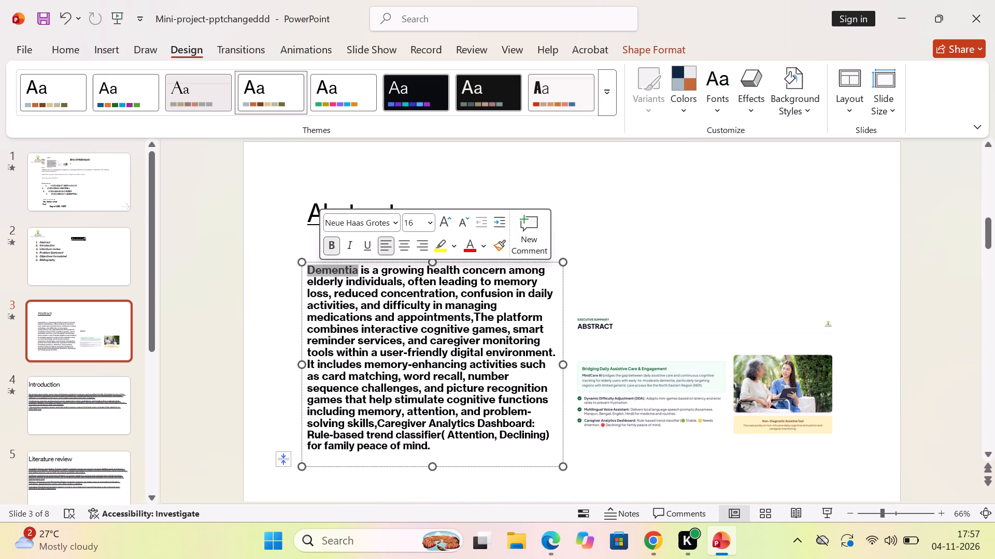
left_click(510, 239)
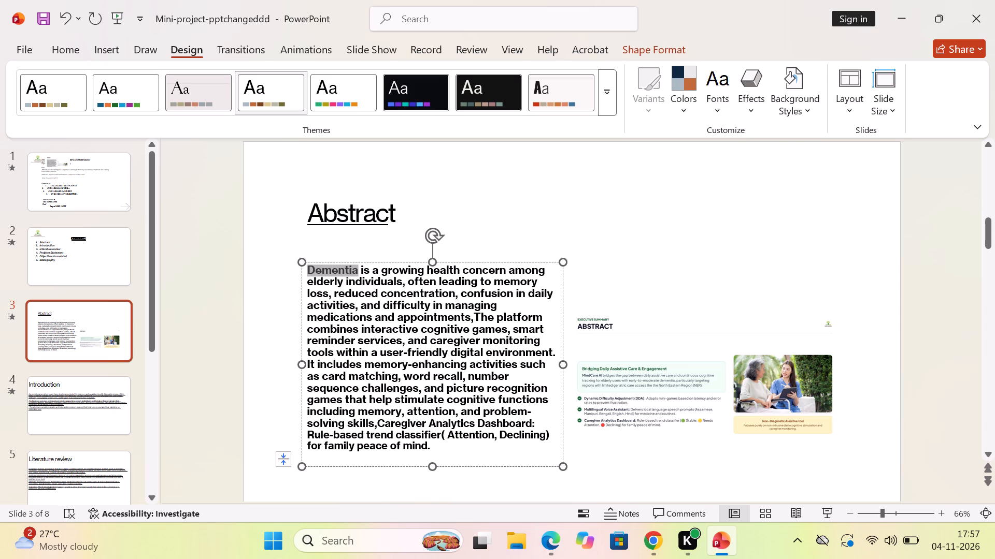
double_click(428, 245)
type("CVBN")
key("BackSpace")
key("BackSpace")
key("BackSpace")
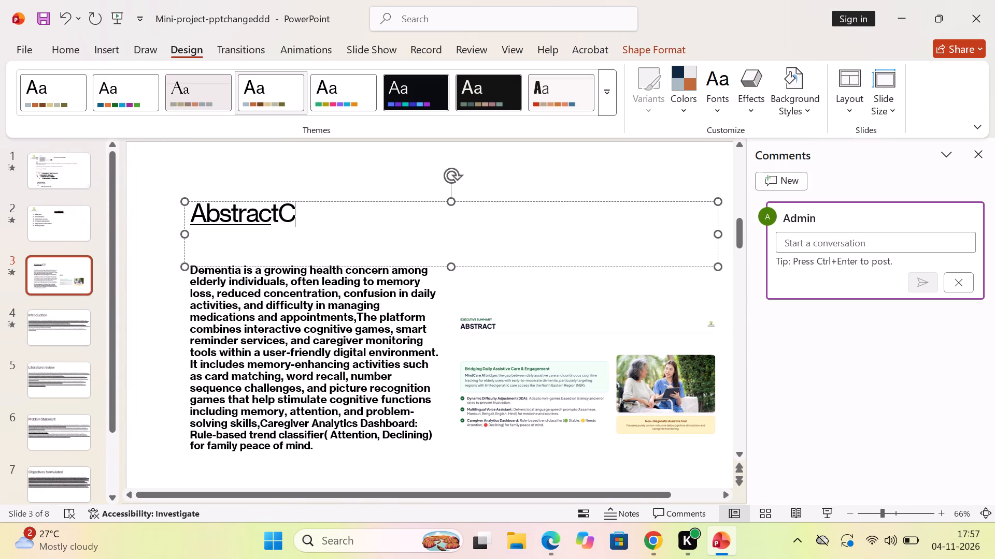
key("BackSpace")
Add a second line reading "INTRODUCTION" beneath "Abstract" in the heading, followed by a line break.
key("Return")
type("IKJNHYTRTYUI")
key("BackSpace")
key("BackSpace")
key("BackSpace")
key("BackSpace")
key("BackSpace")
key("BackSpace")
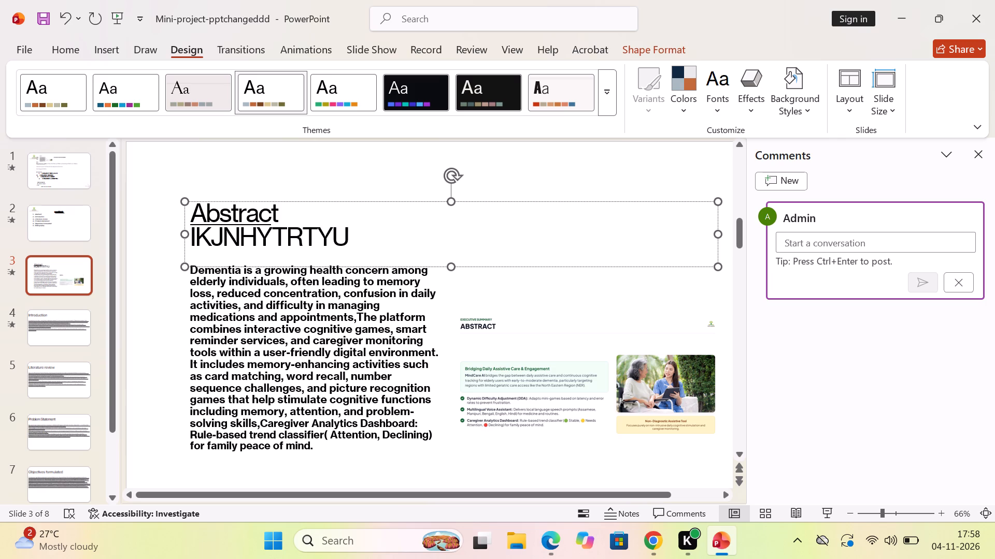
key("BackSpace")
key("BackSpace")
key("BackSpace")
key("BackSpace")
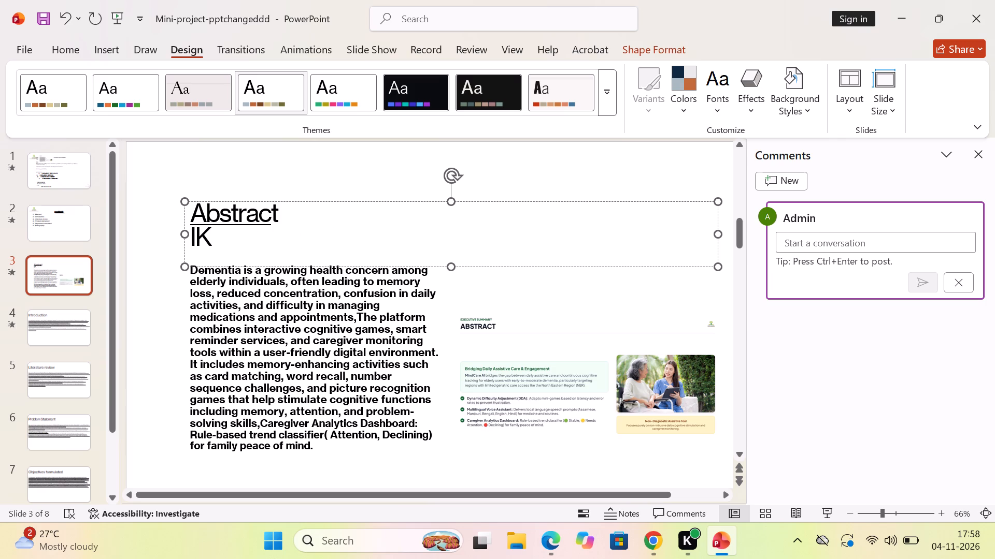
key("BackSpace")
type("NT")
key("r")
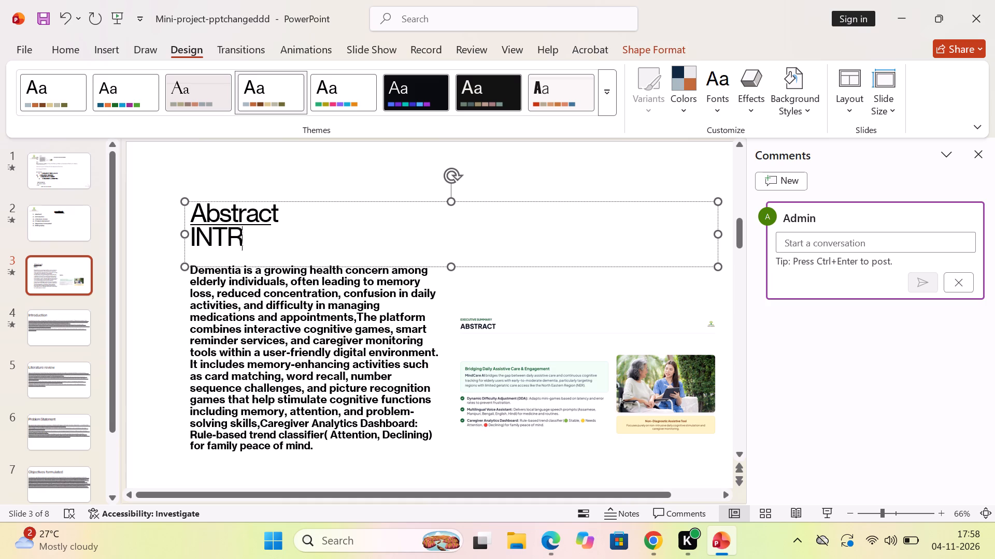
key("o")
type("DUCT")
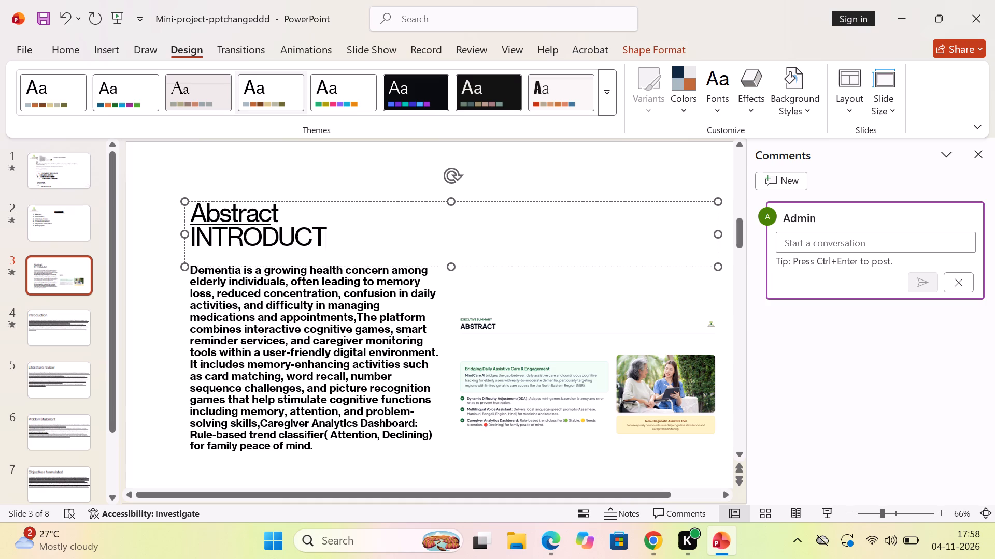
type("IO")
key("n")
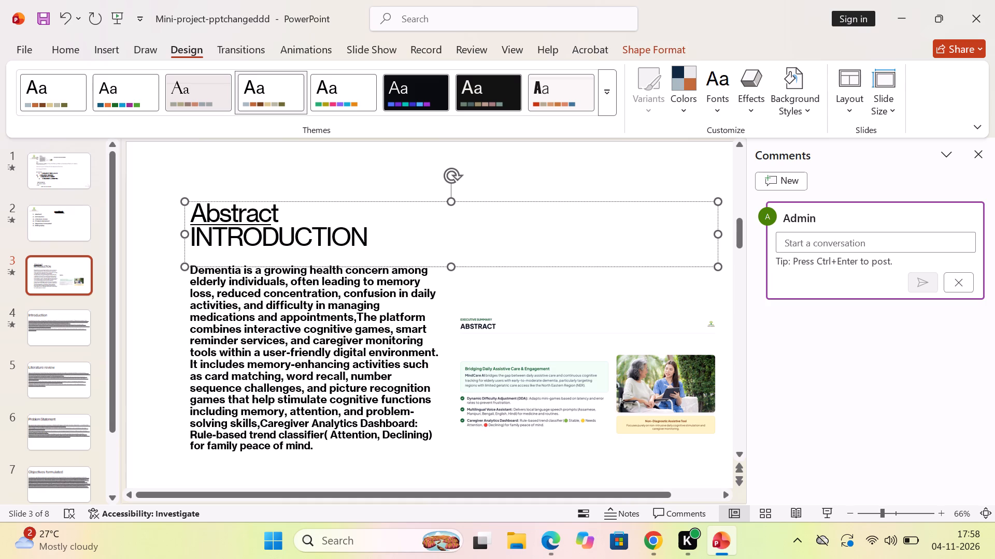
key("Return")
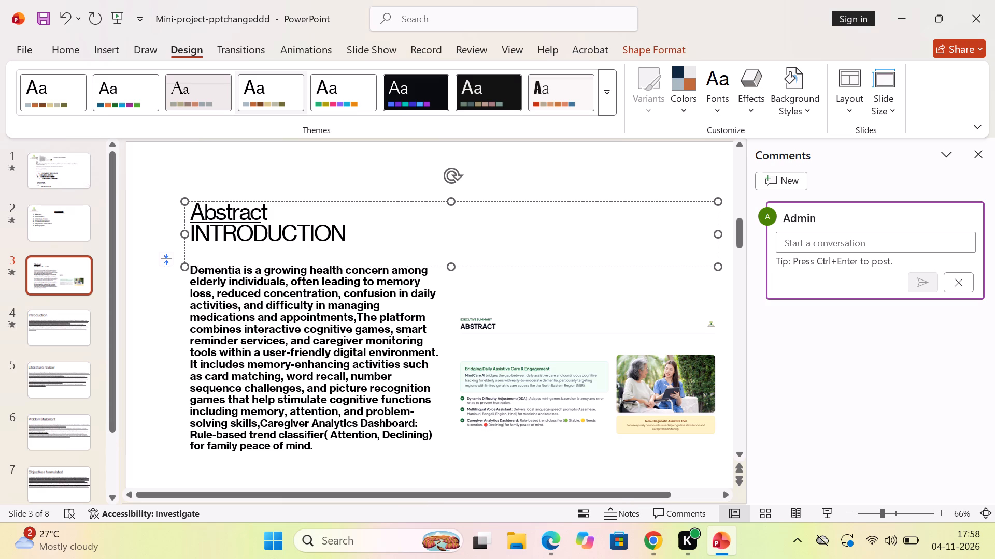
Italicise all three body paragraphs on the Introduction slide, keeping their underline.
left_click(56, 347)
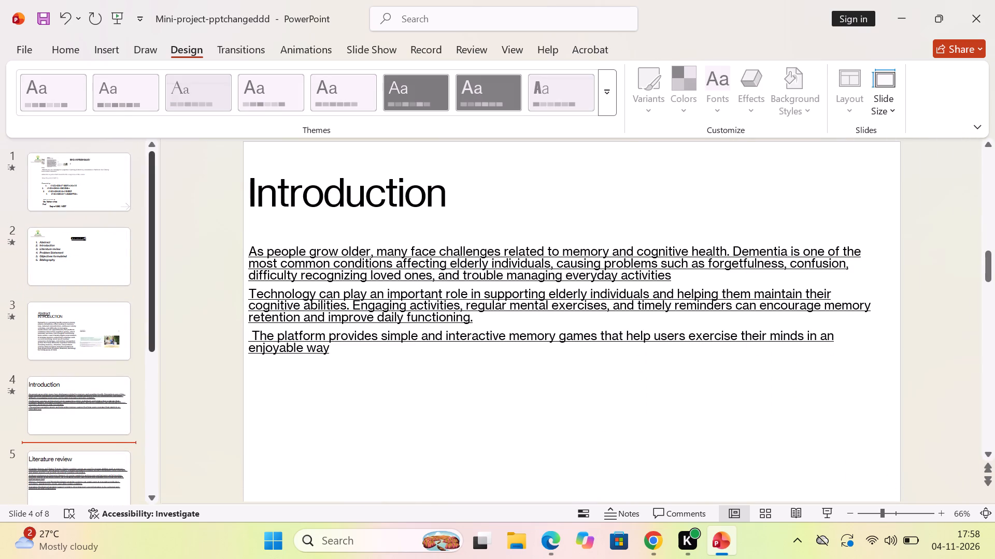
left_click_drag(250, 251, 357, 364)
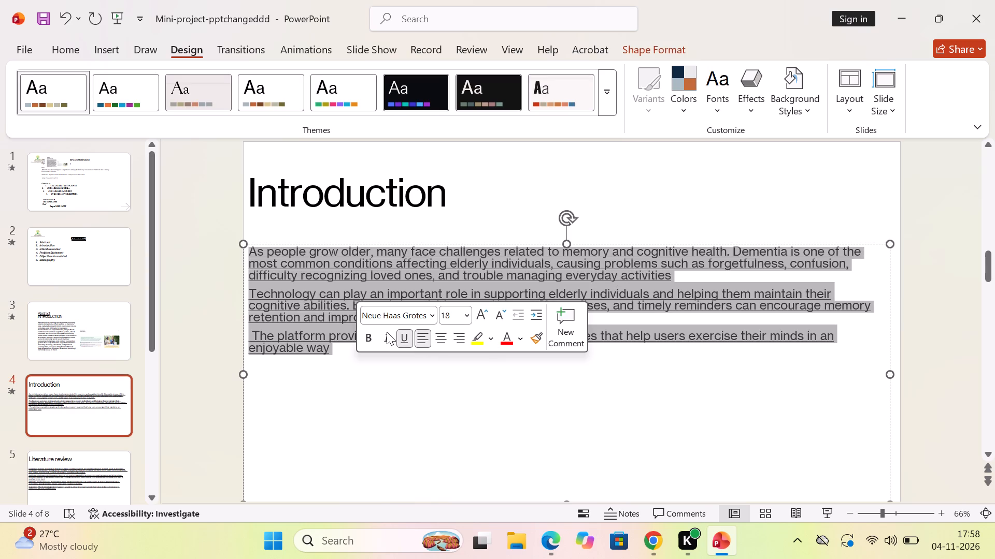
left_click(387, 332)
left_click(397, 334)
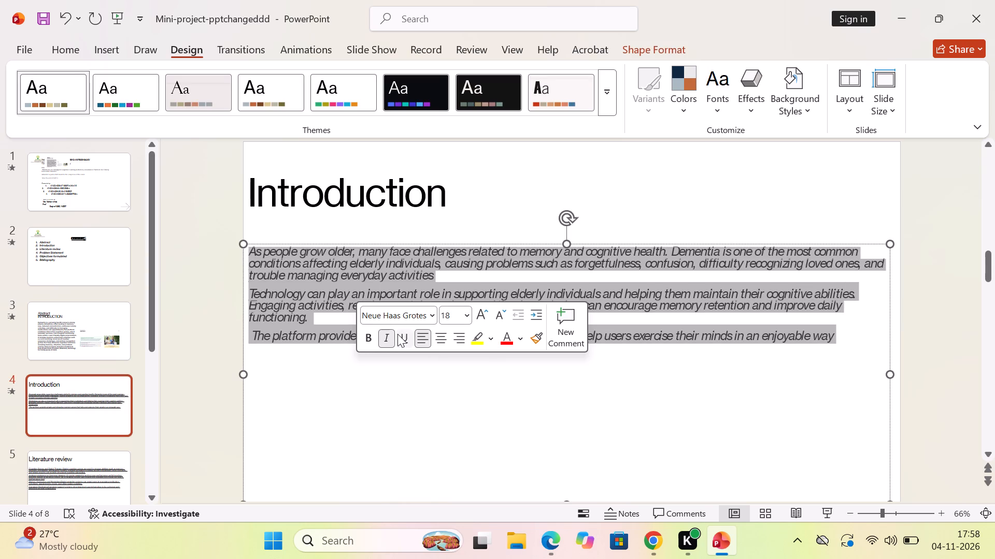
left_click(401, 339)
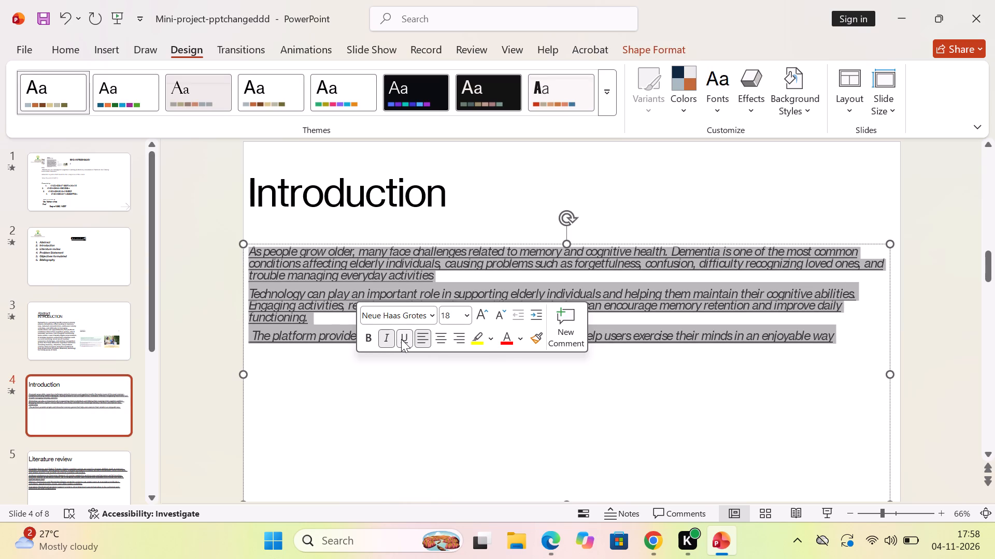
left_click_drag(304, 449, 282, 218)
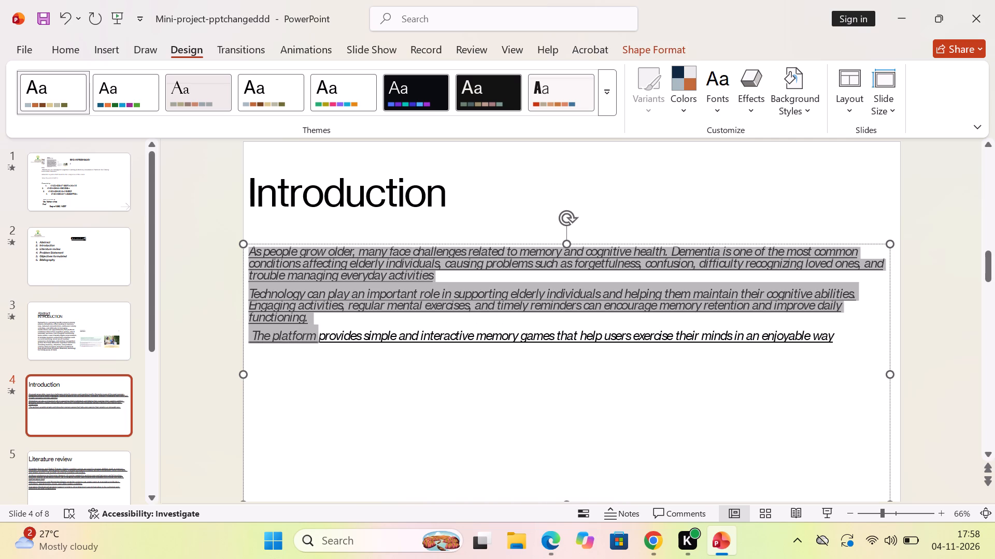
left_click_drag(282, 218, 369, 415)
left_click(369, 415)
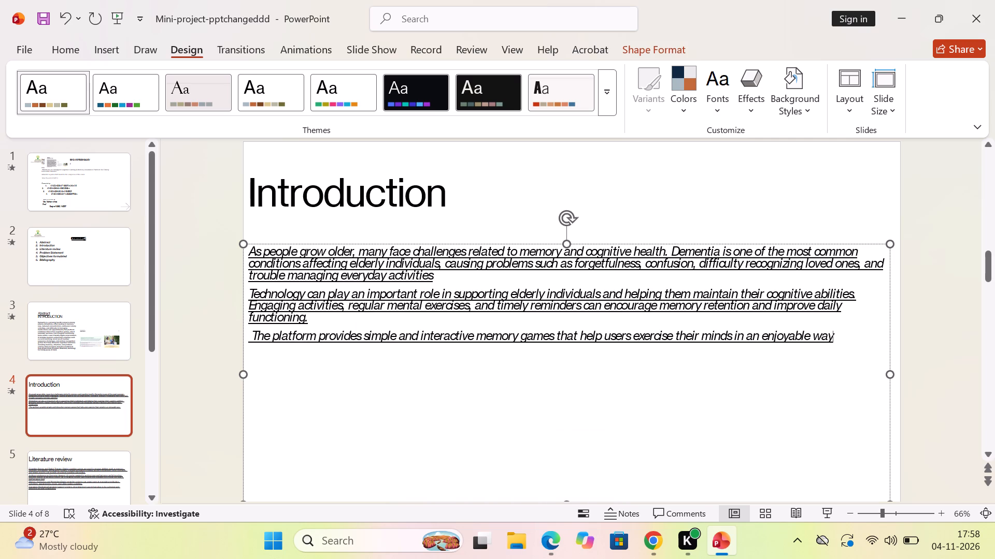
Set the Introduction slide's heading to font size 54 after trying sizes 40 and 96.
left_click_drag(248, 195, 257, 195)
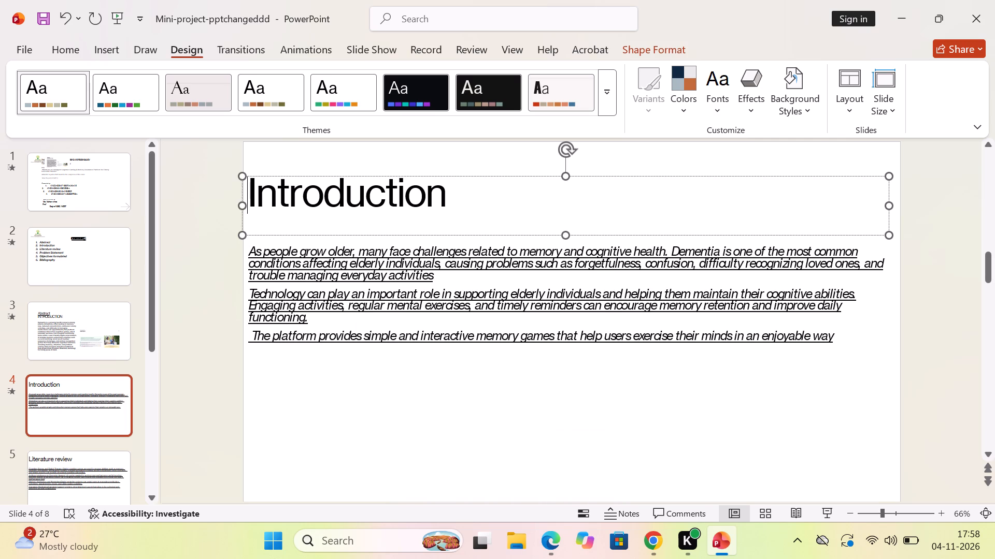
left_click_drag(257, 195, 473, 207)
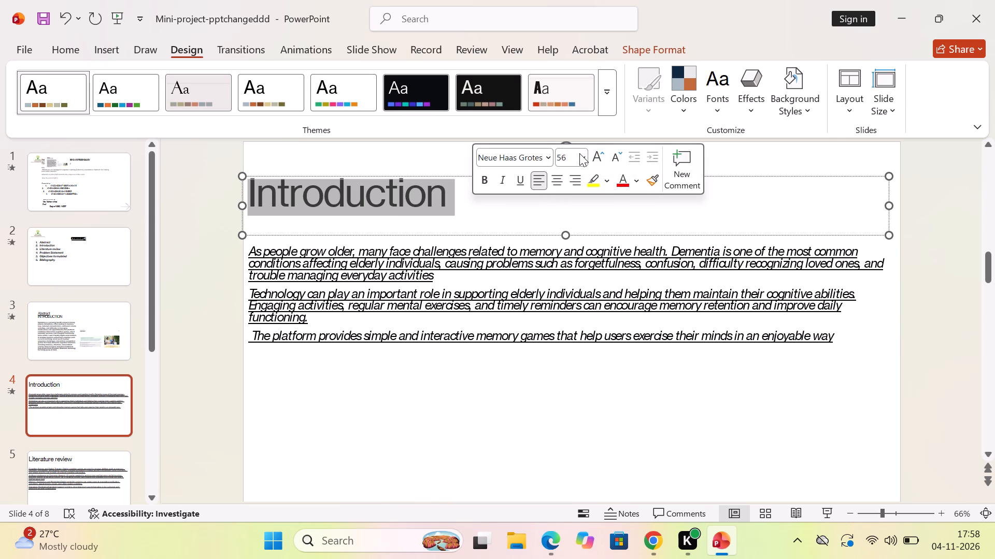
left_click(582, 155)
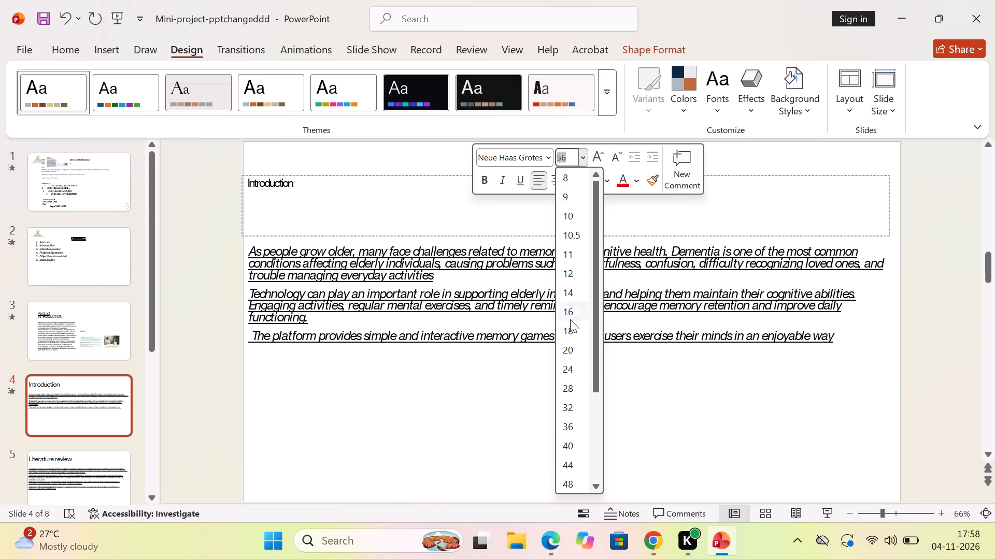
left_click(576, 454)
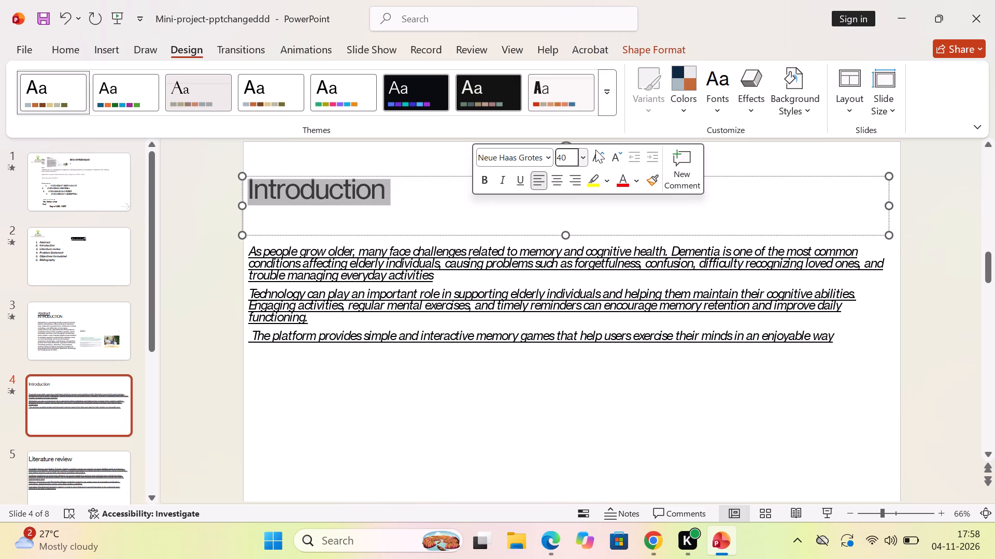
left_click(582, 153)
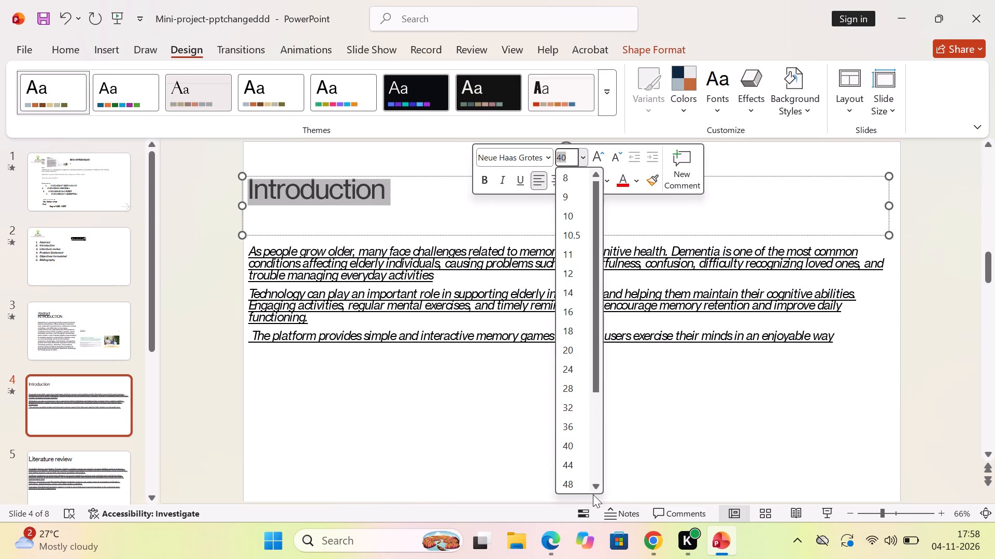
triple_click(593, 489)
triple_click(593, 489)
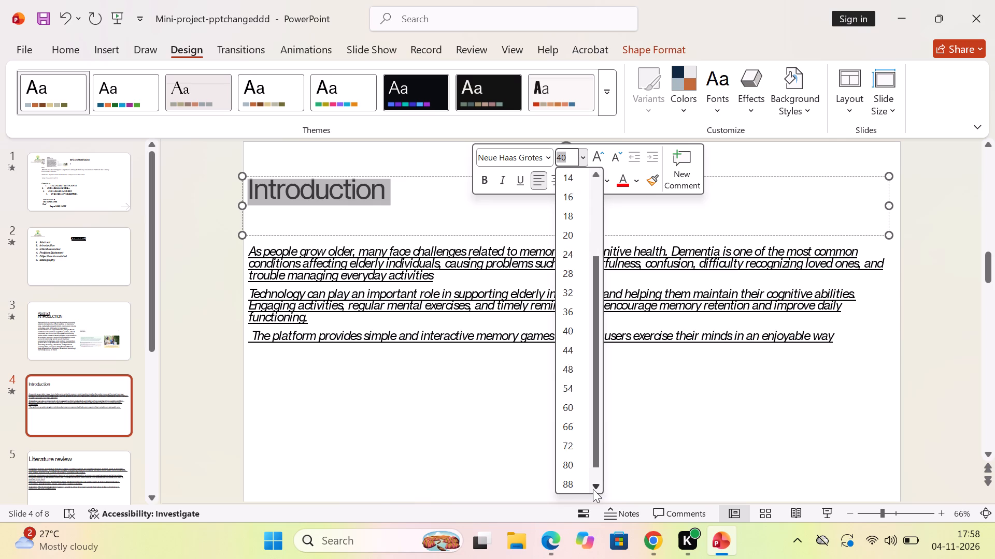
left_click(593, 489)
left_click(575, 484)
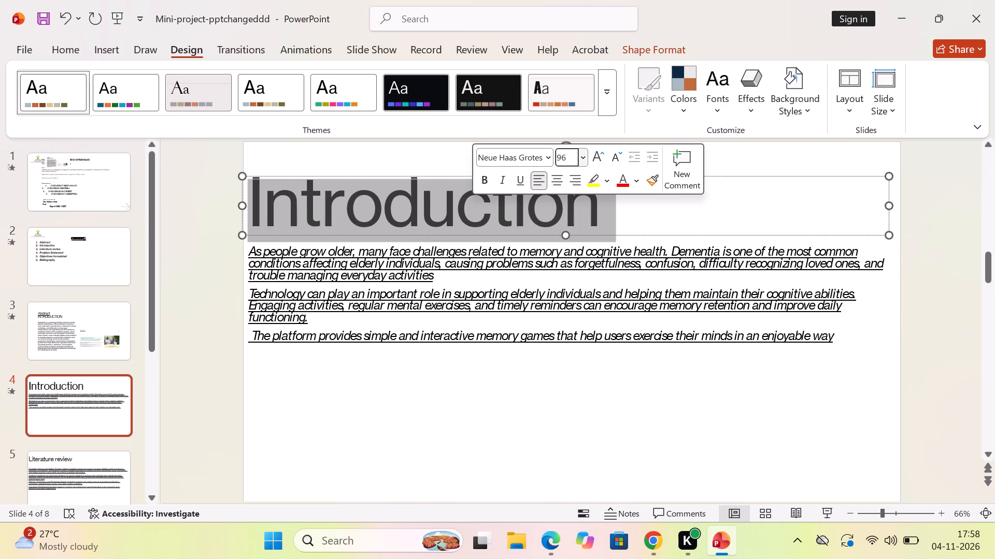
left_click(576, 156)
left_click(580, 157)
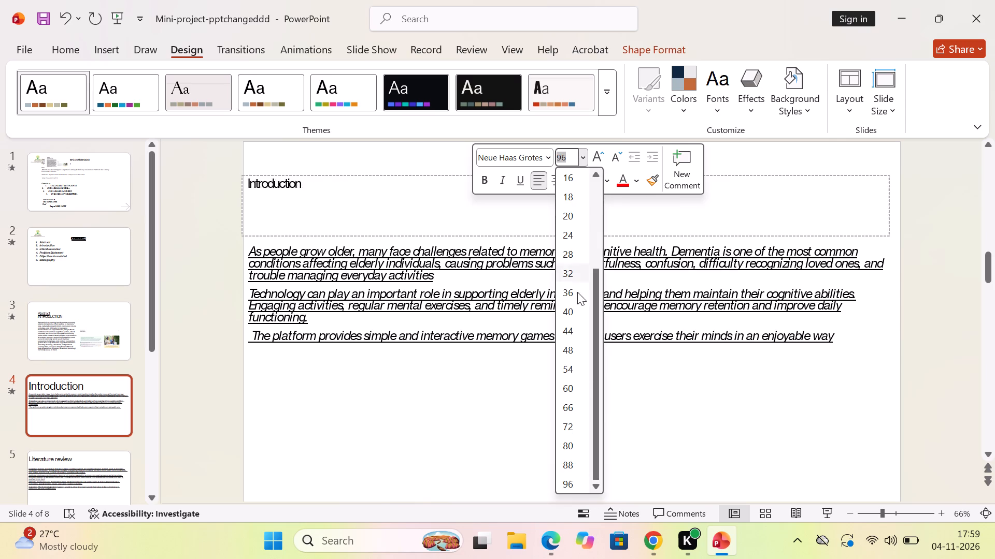
left_click(579, 365)
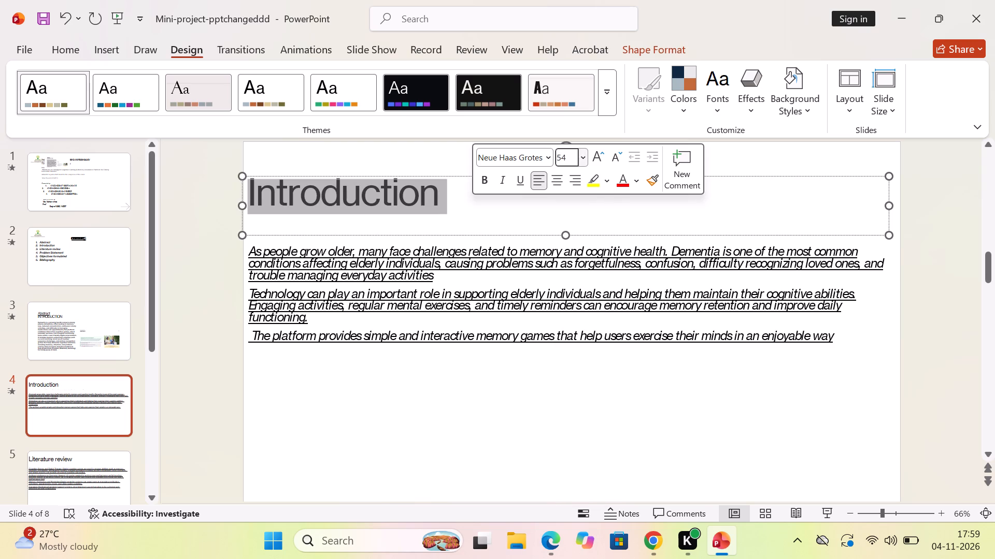
Delete the word "Abstract" from the heading on slide 3, leaving only the line "INTRODUCTION".
left_click(115, 307)
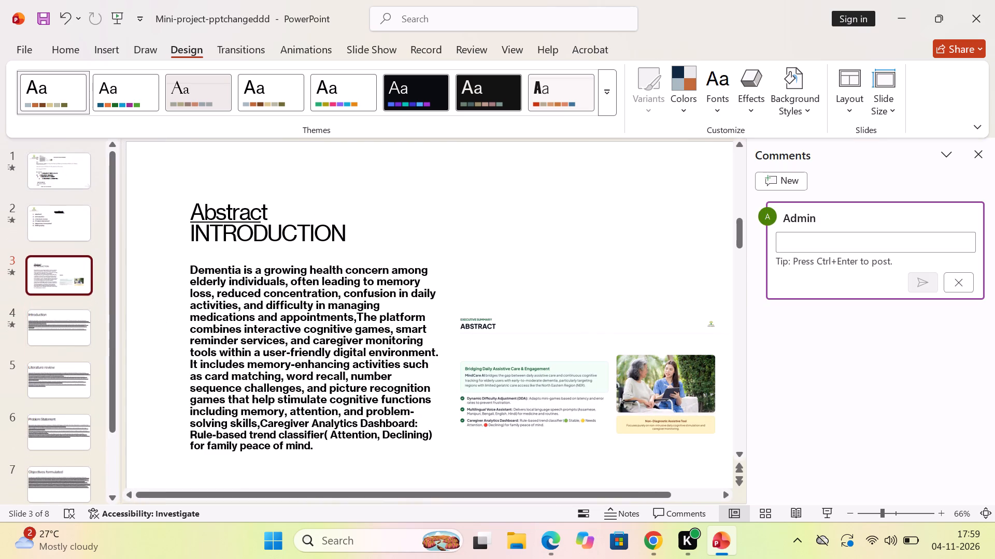
left_click_drag(349, 238, 354, 230)
left_click(354, 230)
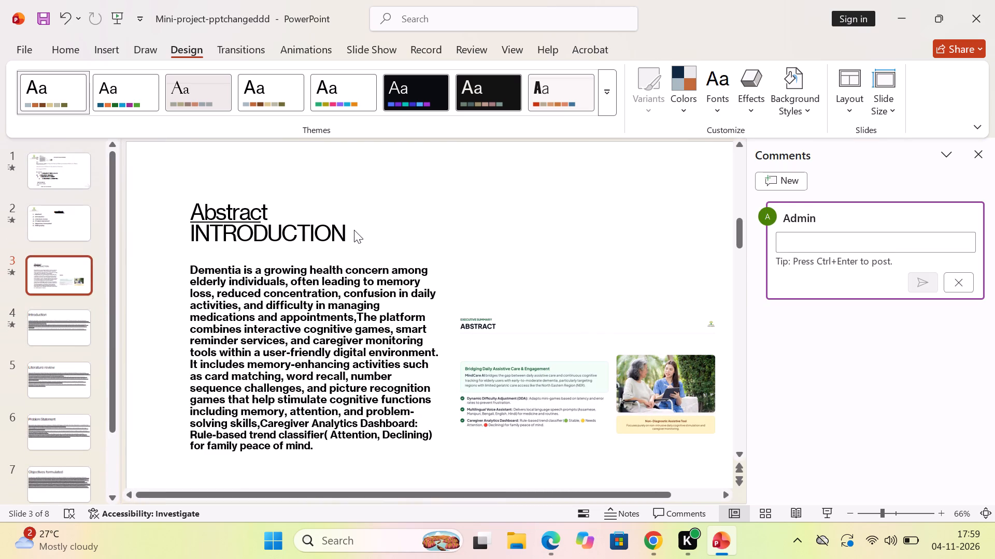
left_click_drag(354, 230, 209, 245)
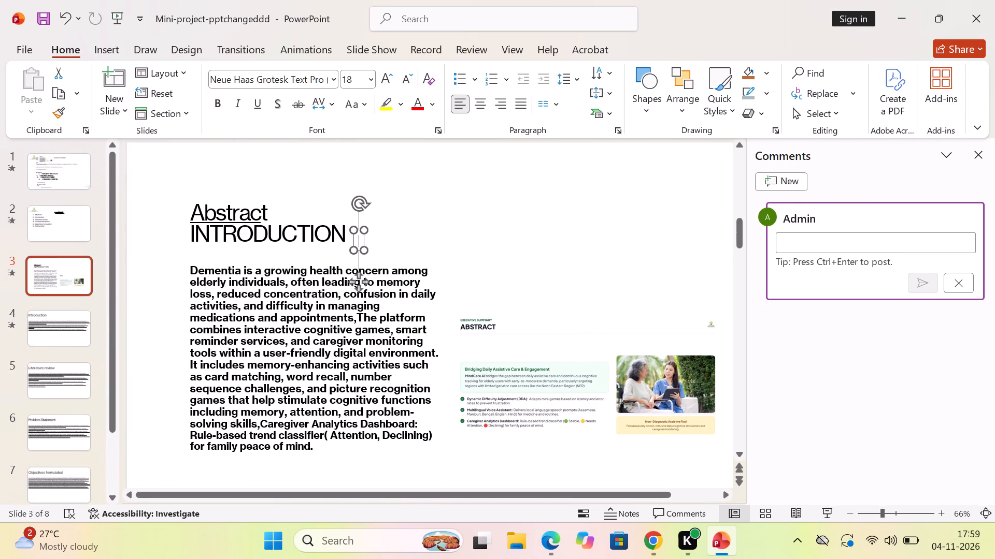
left_click_drag(209, 245, 261, 231)
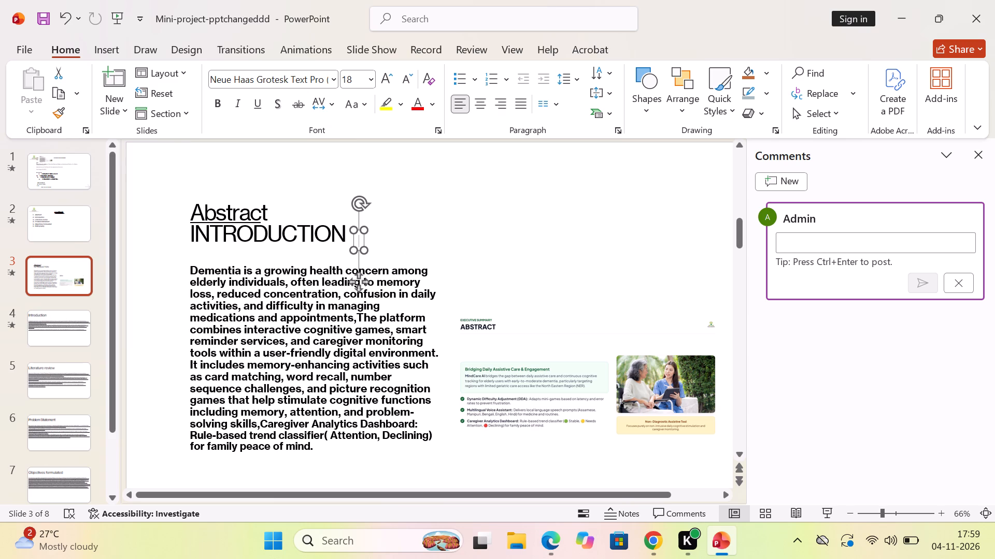
left_click(365, 226)
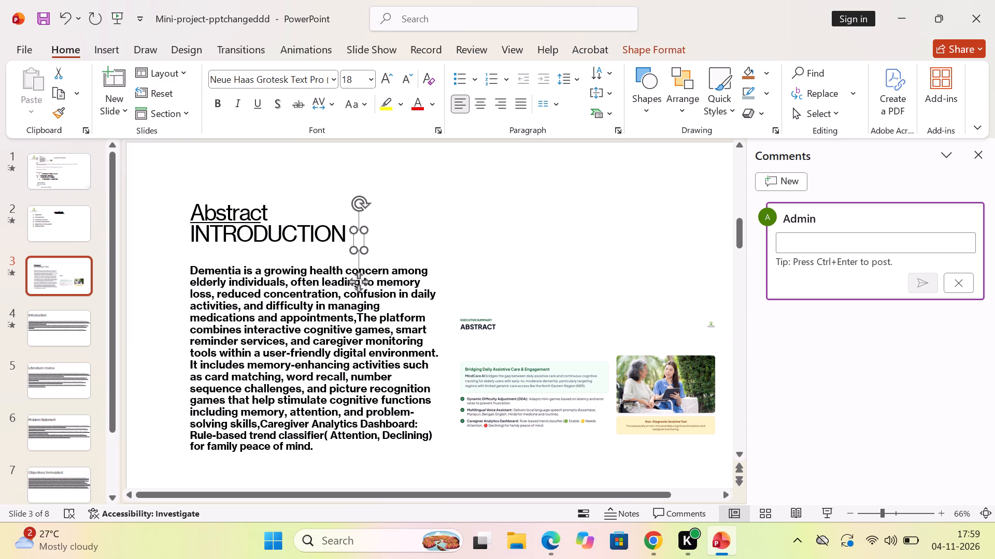
left_click(279, 220)
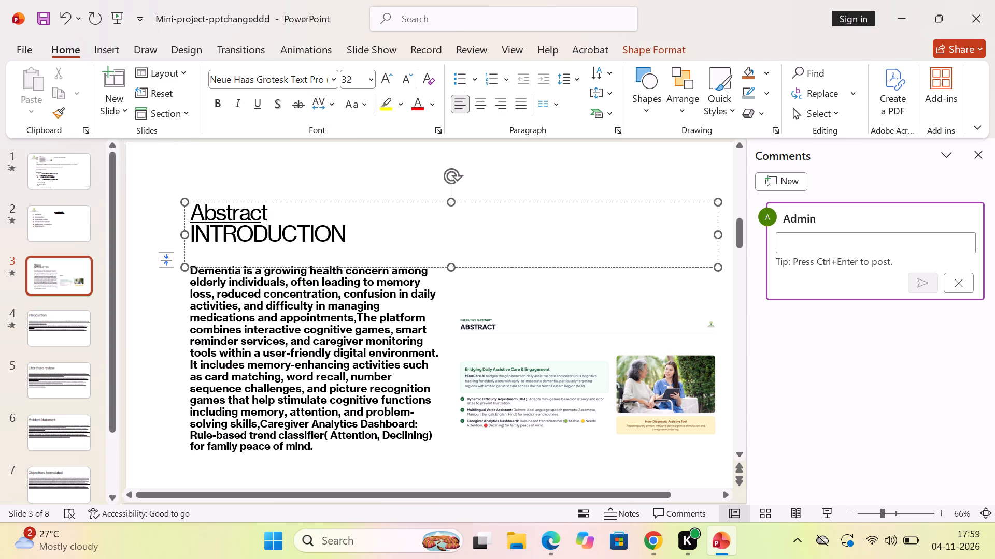
key("BackSpace")
key("BackSpace")
key("BackSpace")
key("BackSpace")
key("BackSpace")
key("BackSpace")
key("BackSpace")
key("BackSpace")
key("BackSpace")
key("BackSpace")
key("BackSpace")
key("BackSpace")
key("BackSpace")
key("BackSpace")
key("BackSpace")
key("BackSpace")
key("BackSpace")
key("BackSpace")
key("BackSpace")
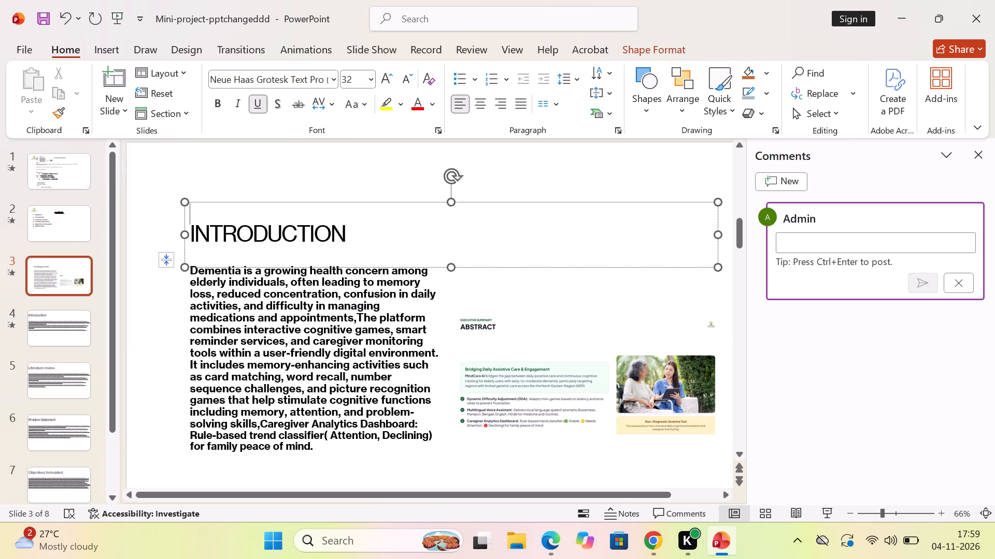
Delete the heading "INTRODUCTION" from slide 3 and close the comments pane.
left_click(358, 236)
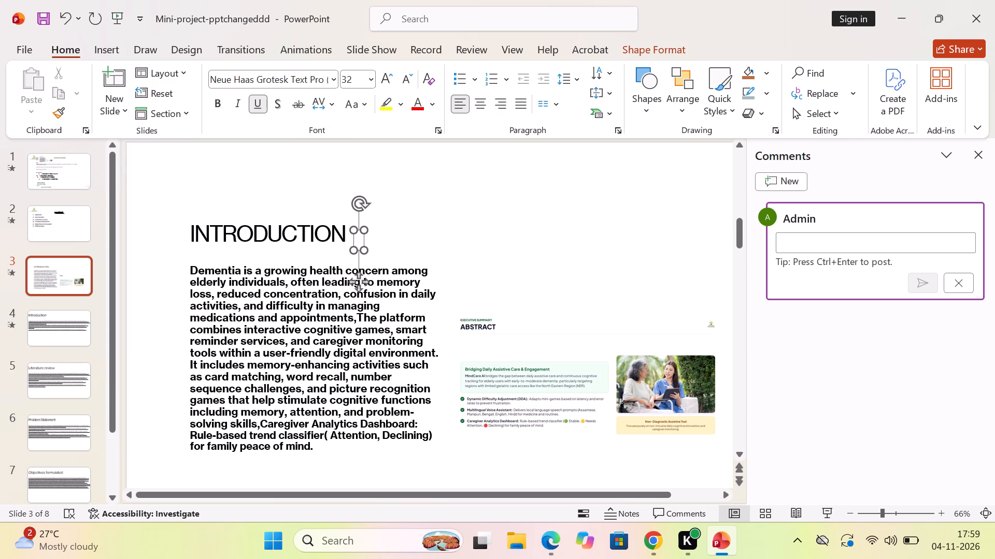
key("BackSpace")
key("BackSpace")
key("BackSpace")
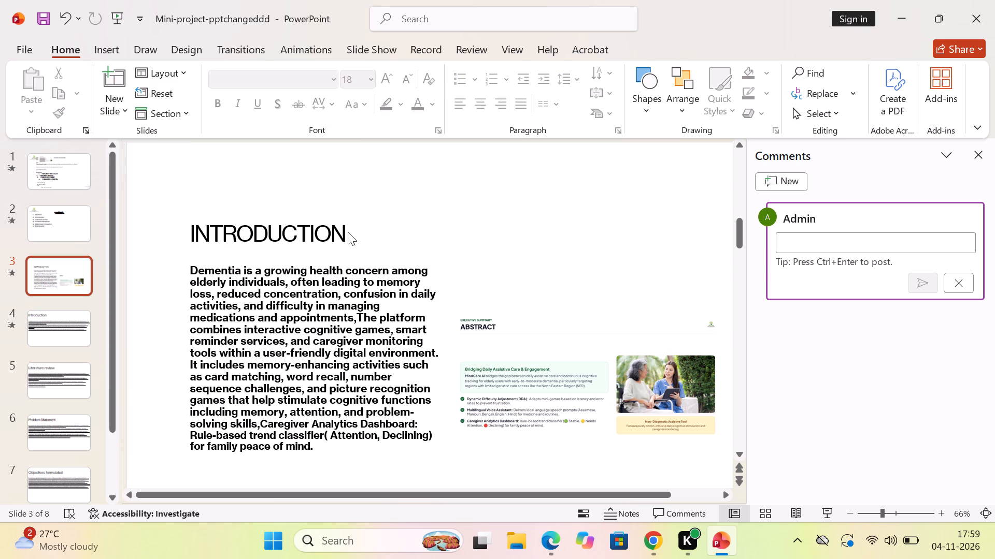
left_click(348, 232)
left_click(340, 232)
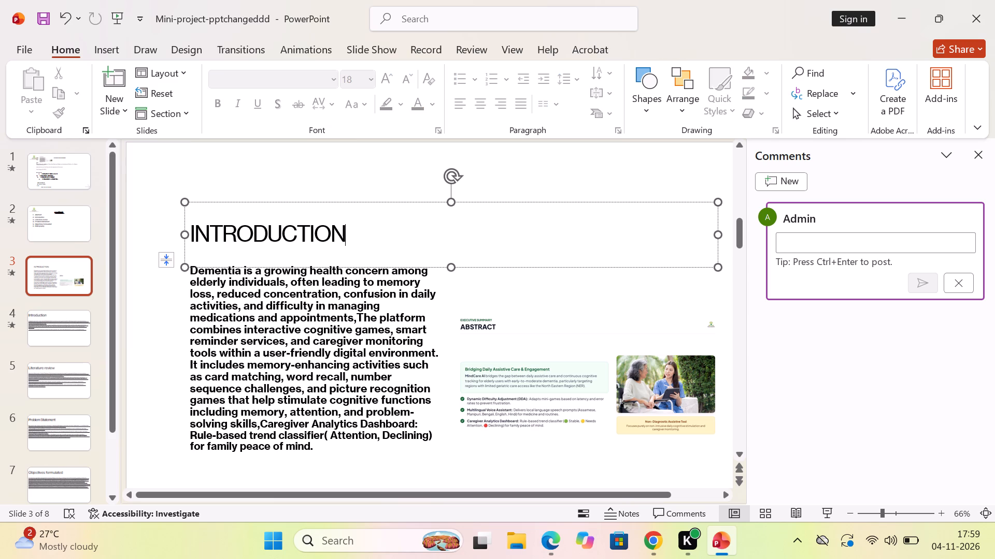
key("BackSpace")
key("BackSpace")
key("BackSpace")
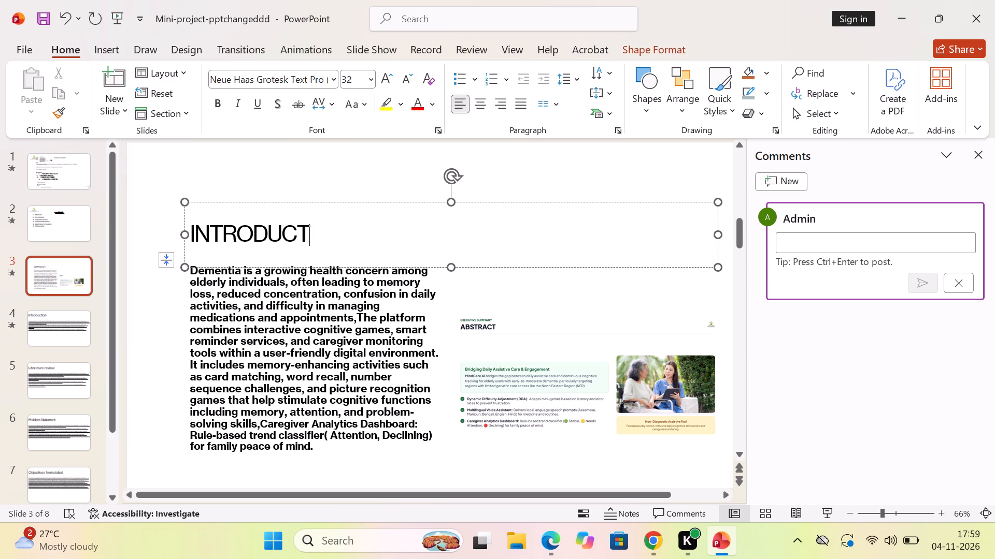
key("BackSpace")
key("BackSpace")
key("BackSpace")
key("BackSpace")
key("BackSpace")
key("BackSpace")
key("BackSpace")
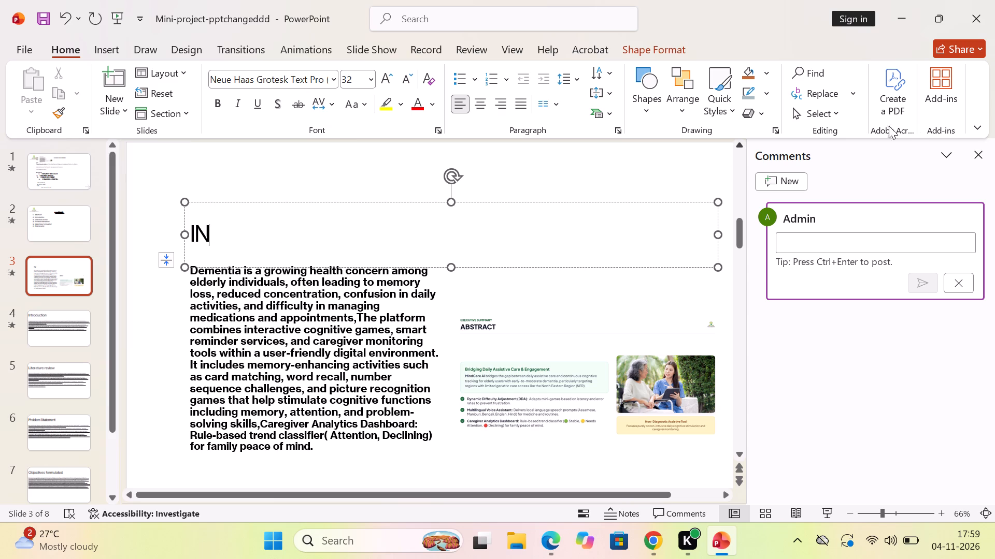
left_click(980, 149)
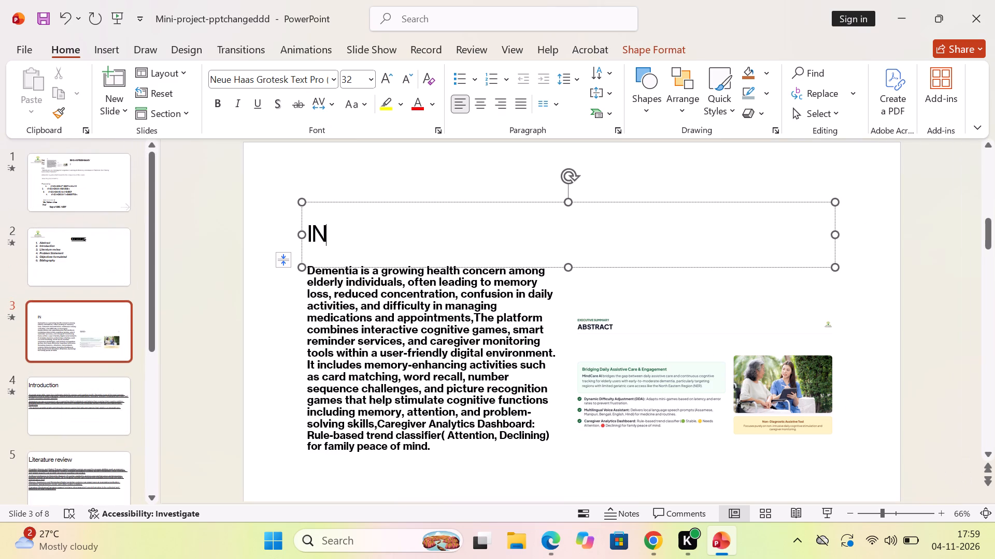
key("BackSpace")
key("BackSpace")
key("BackSpace")
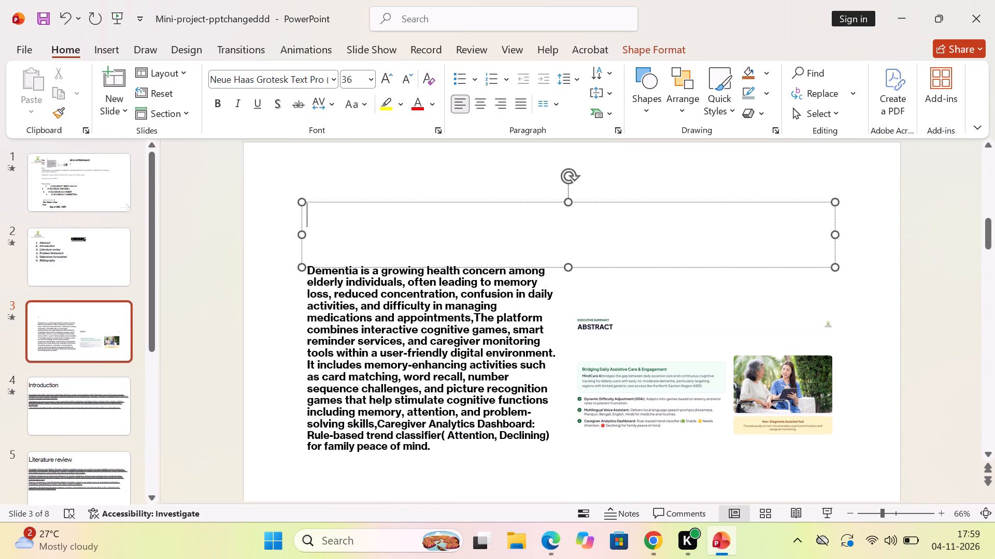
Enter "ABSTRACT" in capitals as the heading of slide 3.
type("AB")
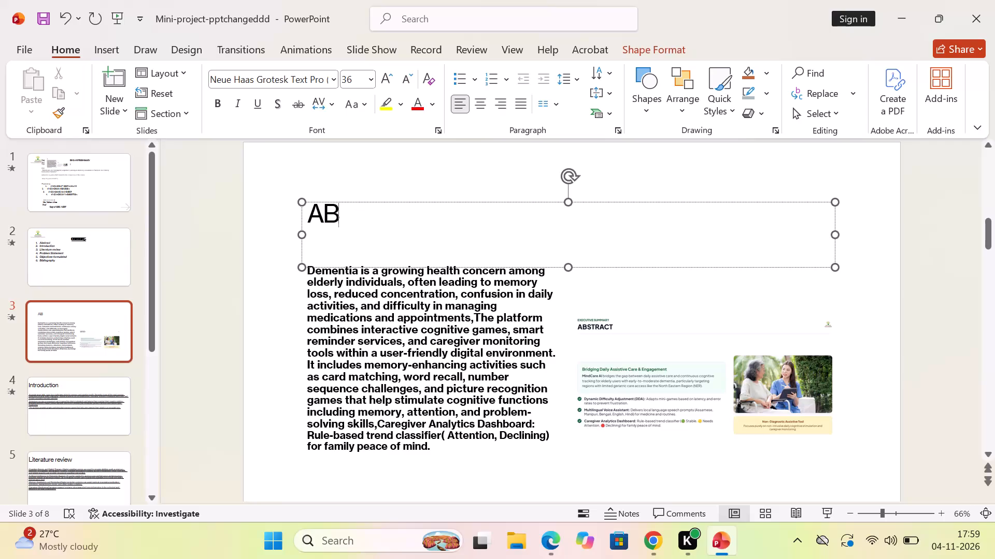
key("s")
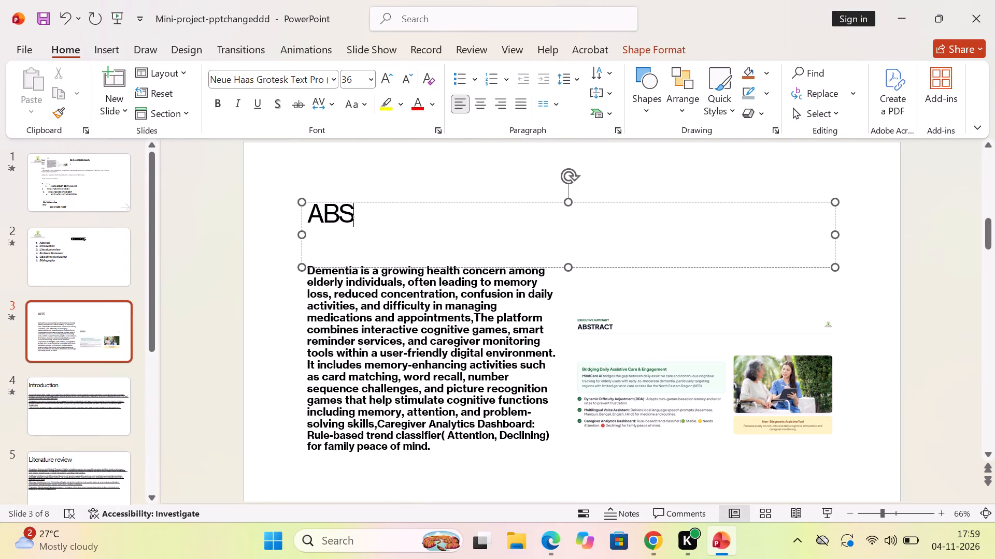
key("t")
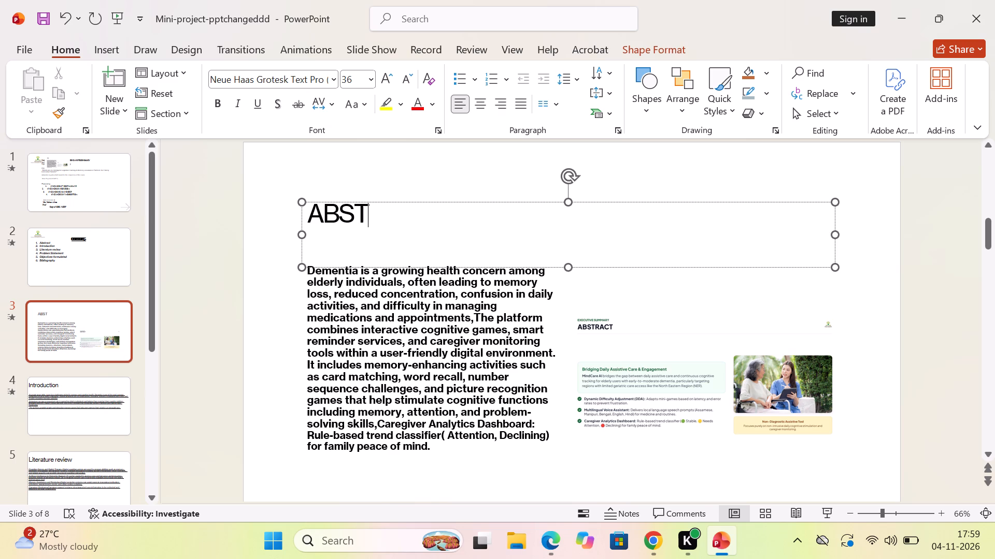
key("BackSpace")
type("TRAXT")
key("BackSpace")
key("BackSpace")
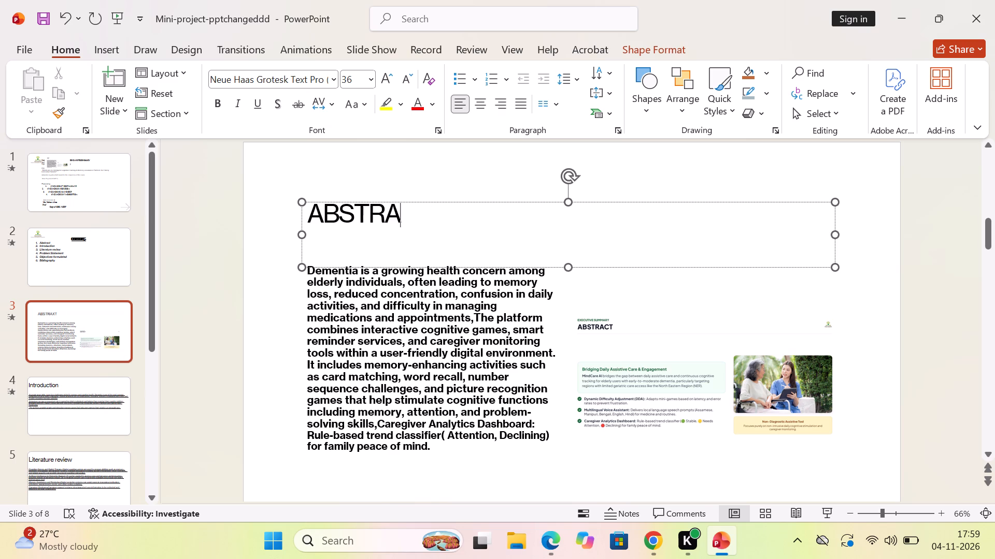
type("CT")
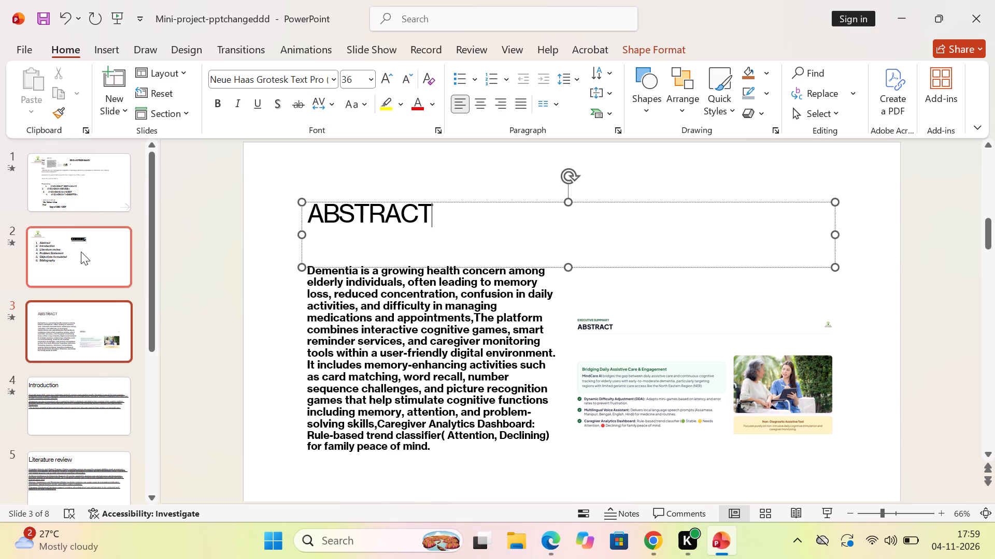
Compare with the contents slide and rewrite the slide 3 heading as "Abstract", with only the first letter capitalised.
left_click(68, 229)
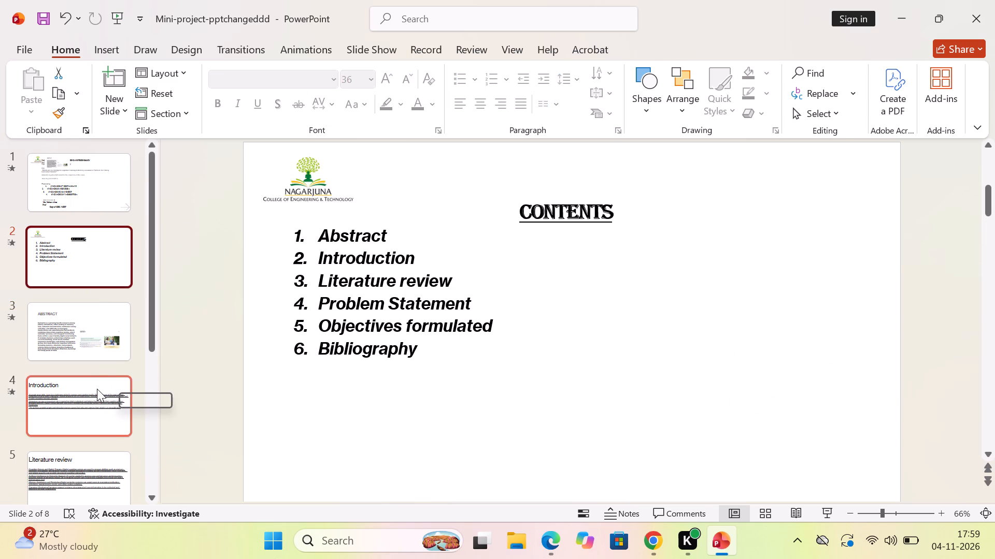
left_click(79, 318)
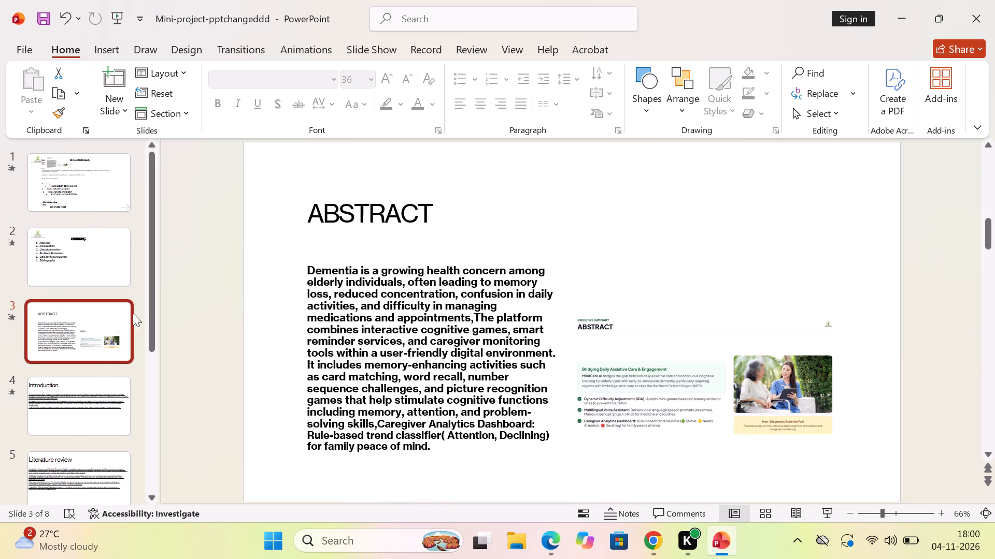
left_click(417, 218)
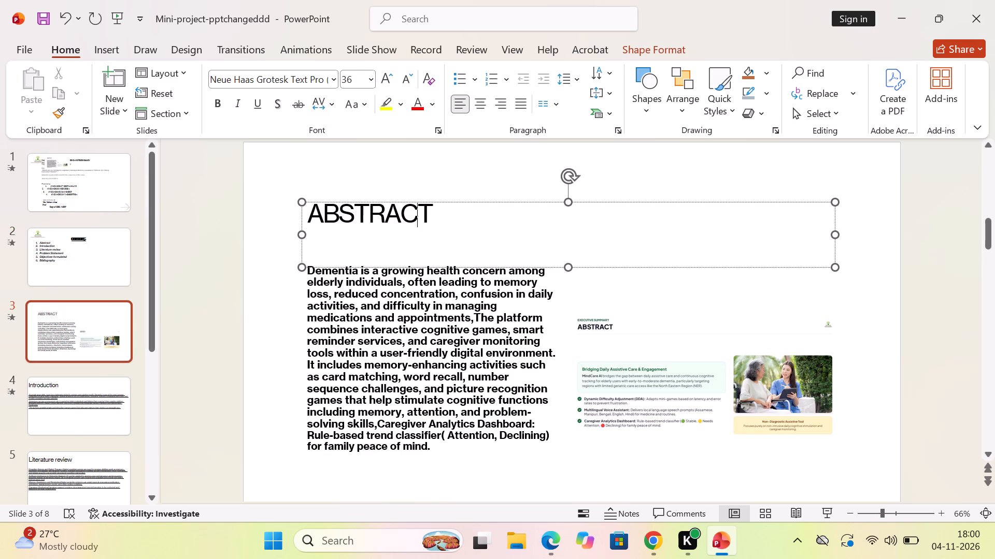
key("BackSpace")
key("BackSpace")
key("BackSpace")
key("BackSpace")
key("BackSpace")
key("BackSpace")
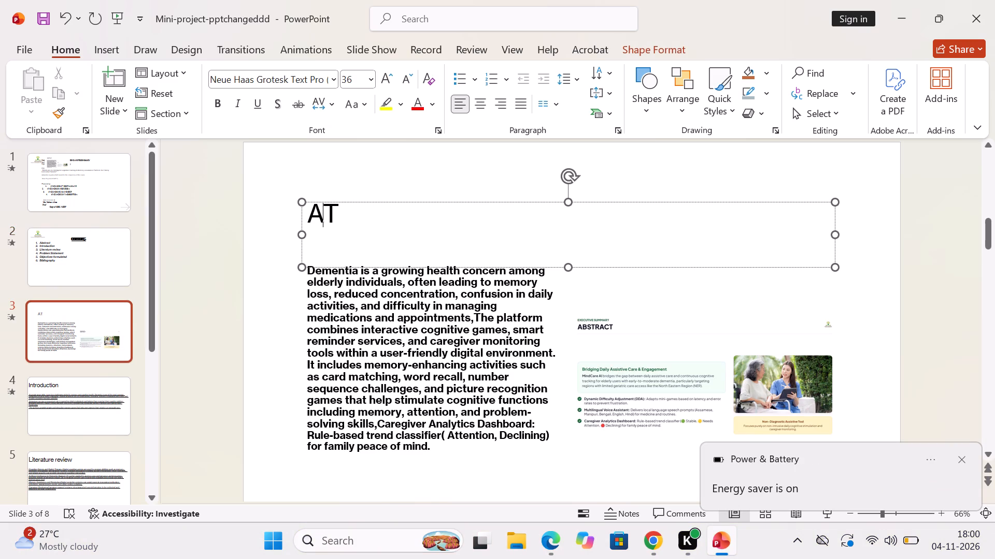
type("bs")
type("tyra")
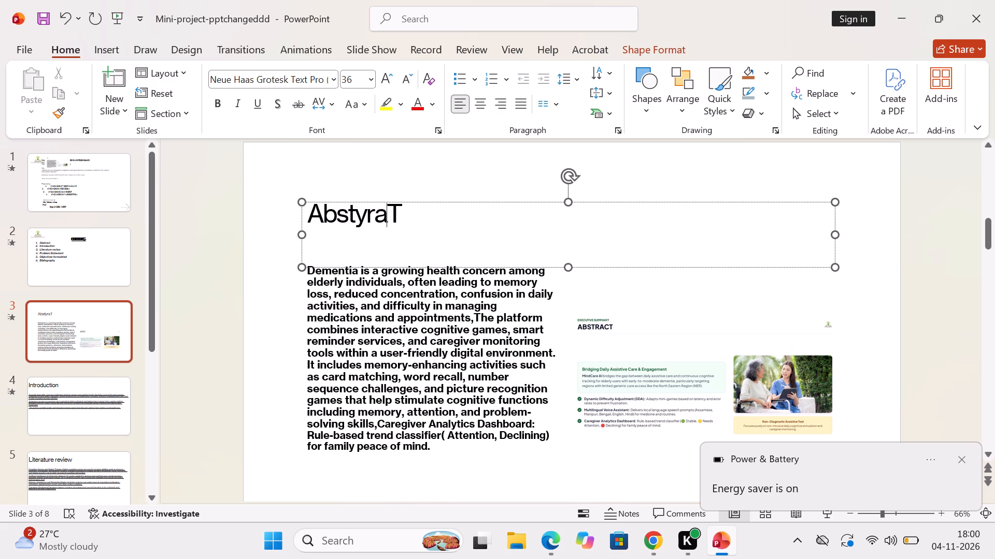
key("BackSpace")
key("BackSpace")
key("BackSpace")
type("ract")
left_click(414, 216)
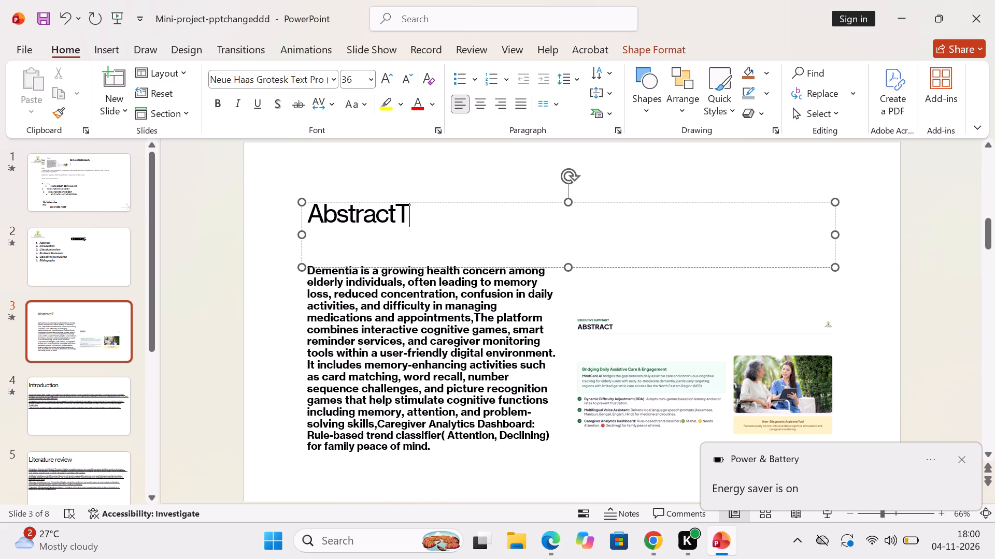
key("BackSpace")
left_click(960, 458)
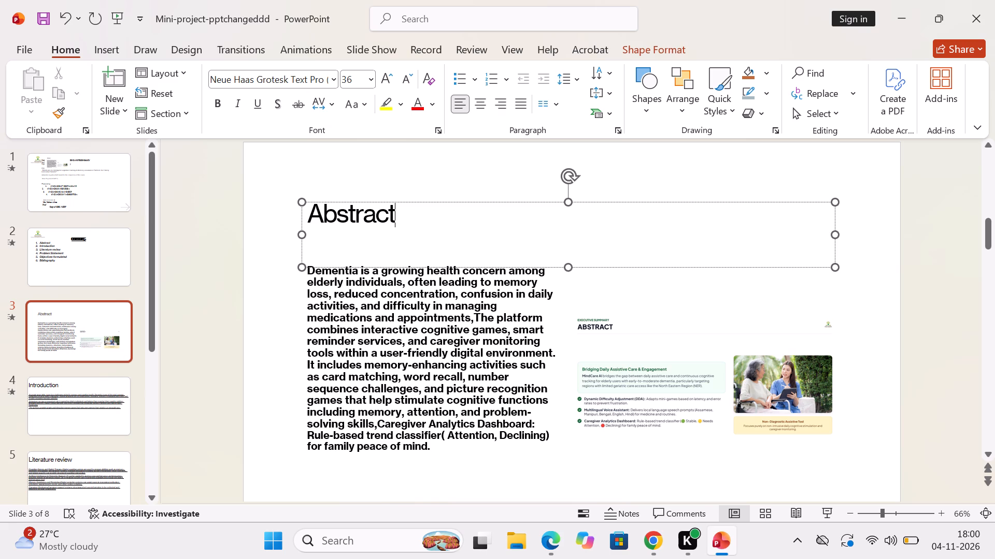
left_click(413, 253)
key("BackSpace")
key("BackSpace")
key("t")
Go through the remaining slides to the Bibliography slide, slide 8.
left_click(111, 379)
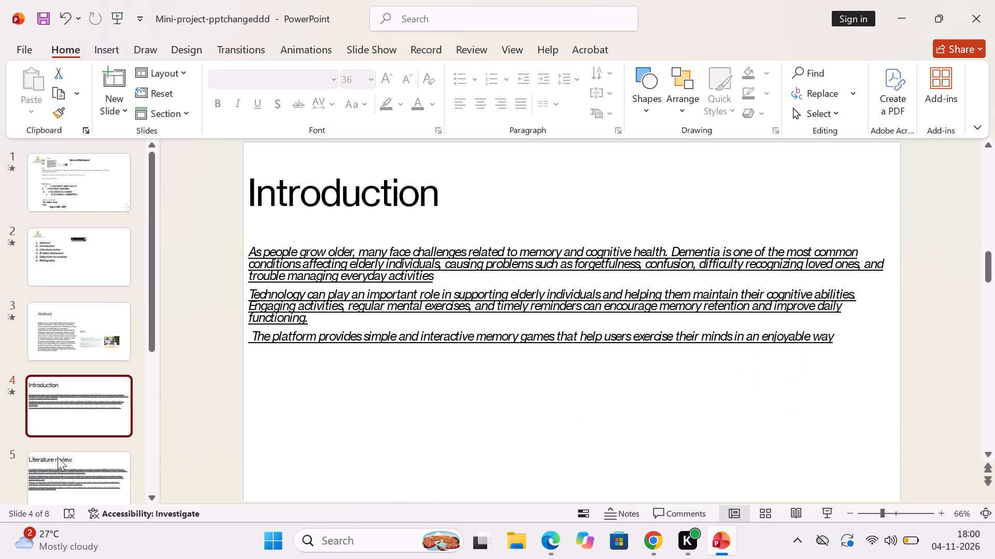
left_click(51, 484)
triple_click(56, 491)
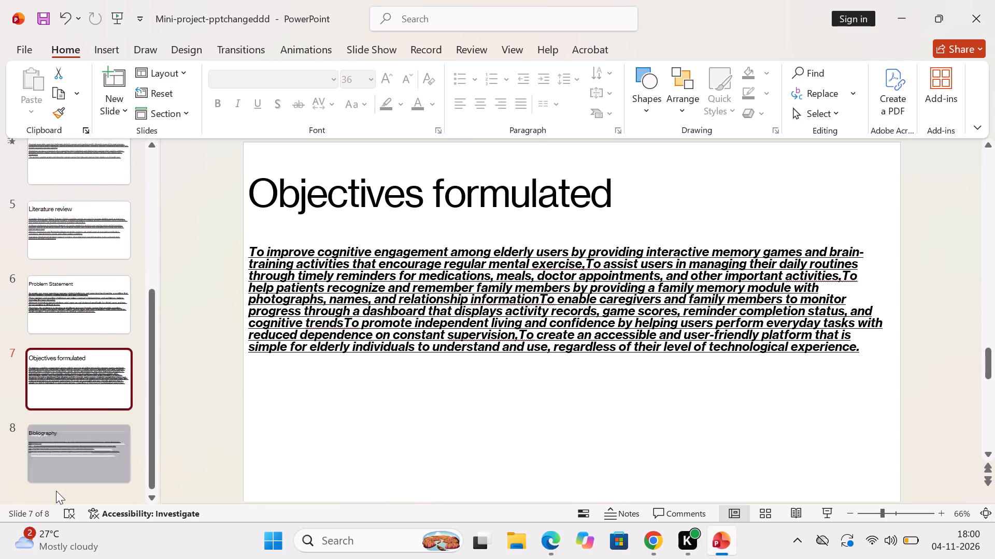
triple_click(56, 491)
double_click(56, 491)
left_click_drag(56, 491, 89, 434)
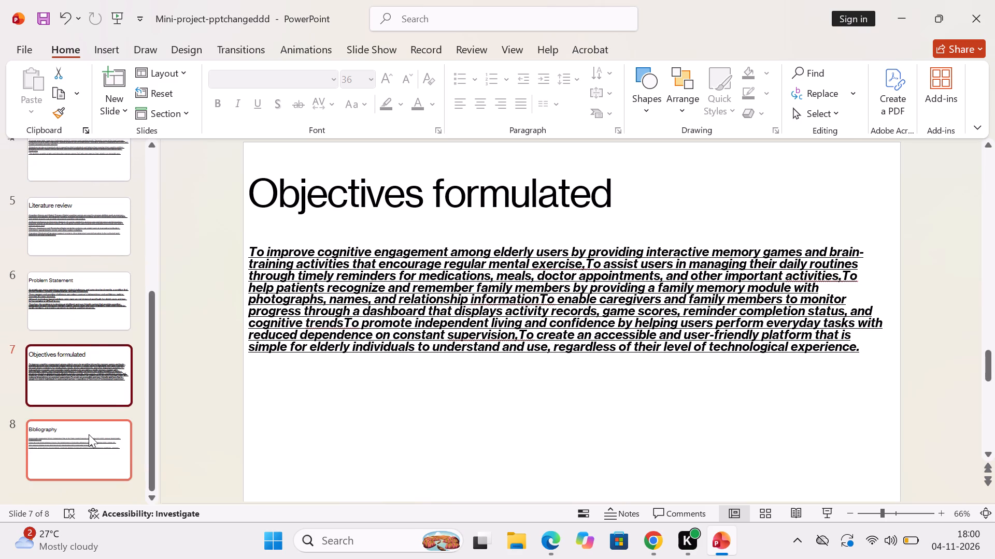
left_click(89, 434)
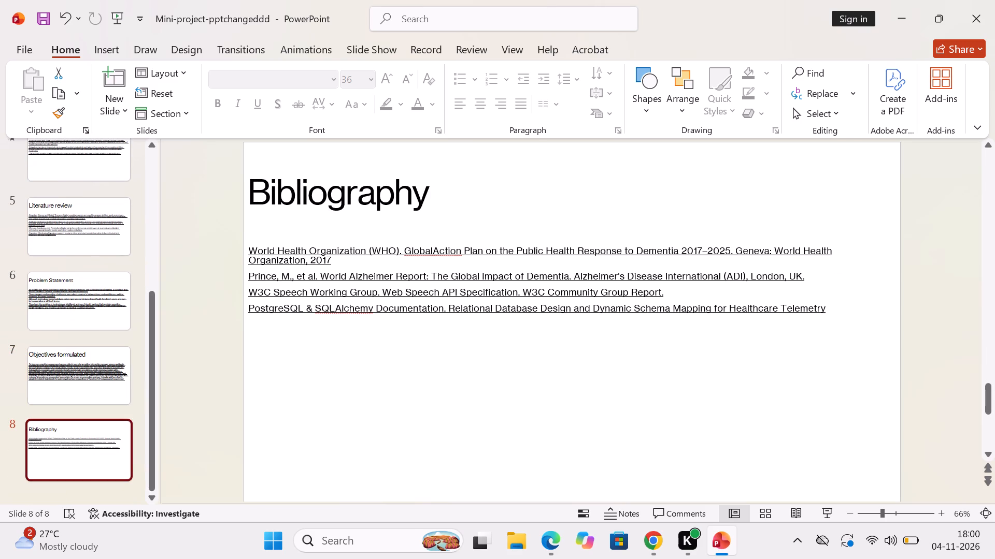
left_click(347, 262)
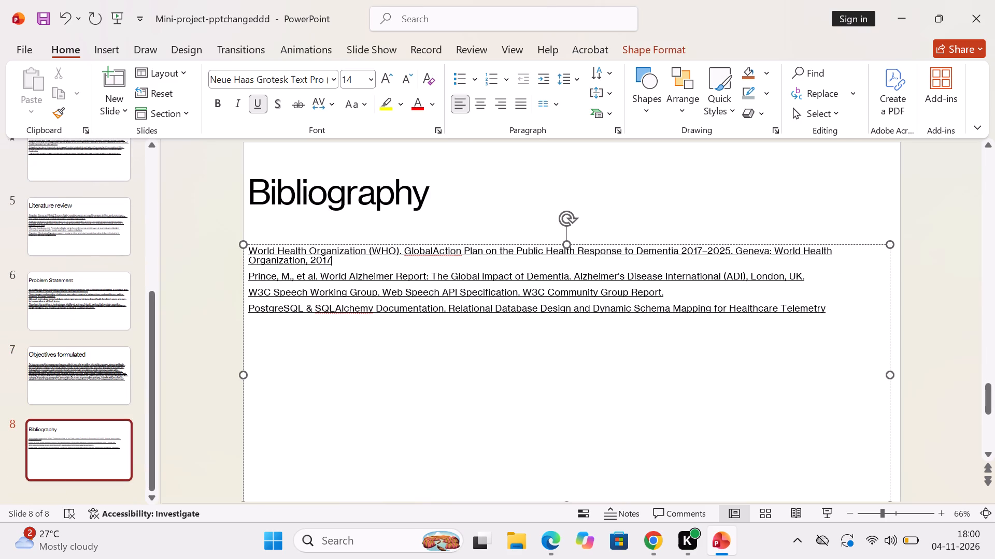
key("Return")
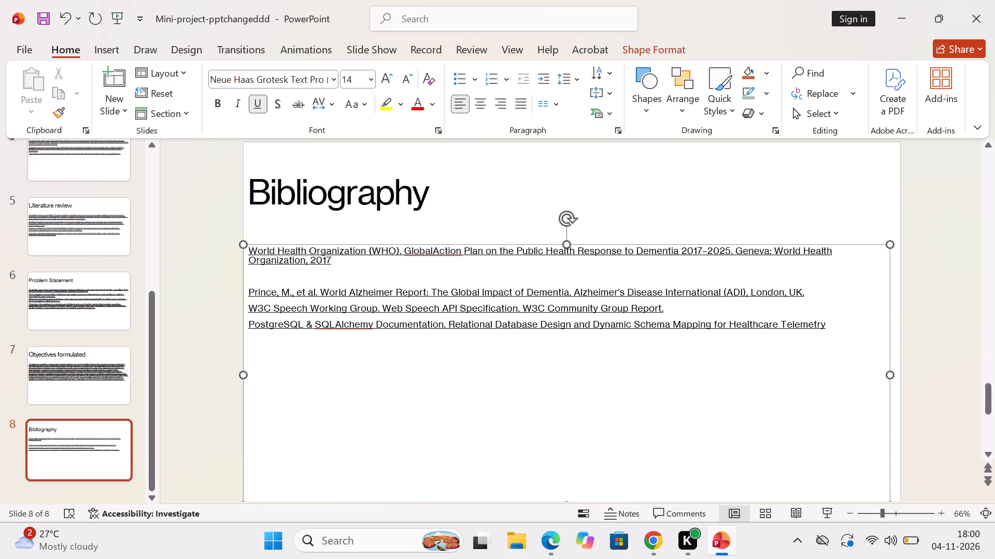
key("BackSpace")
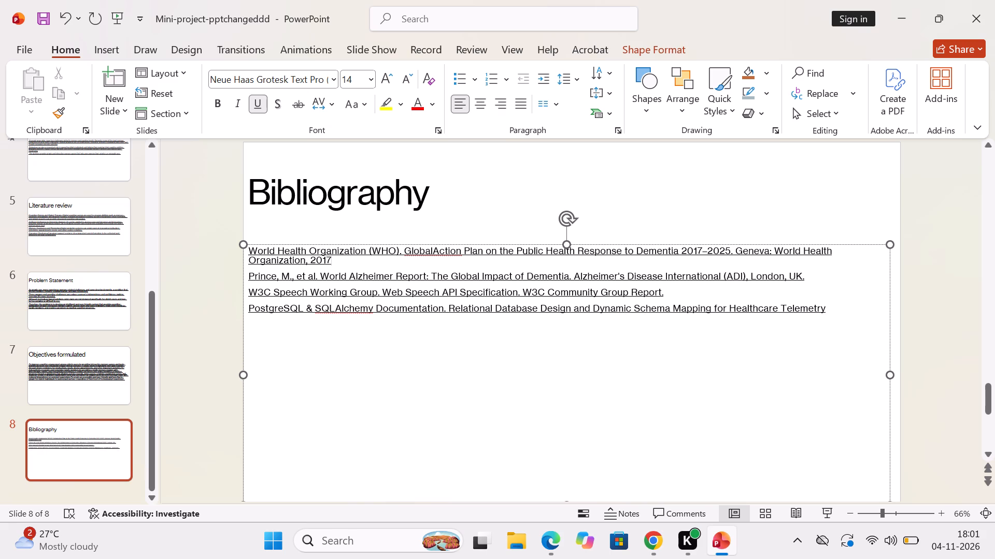
Resize the references text box on the Bibliography slide by shifting its top-left corner slightly inward and up.
left_click(246, 244)
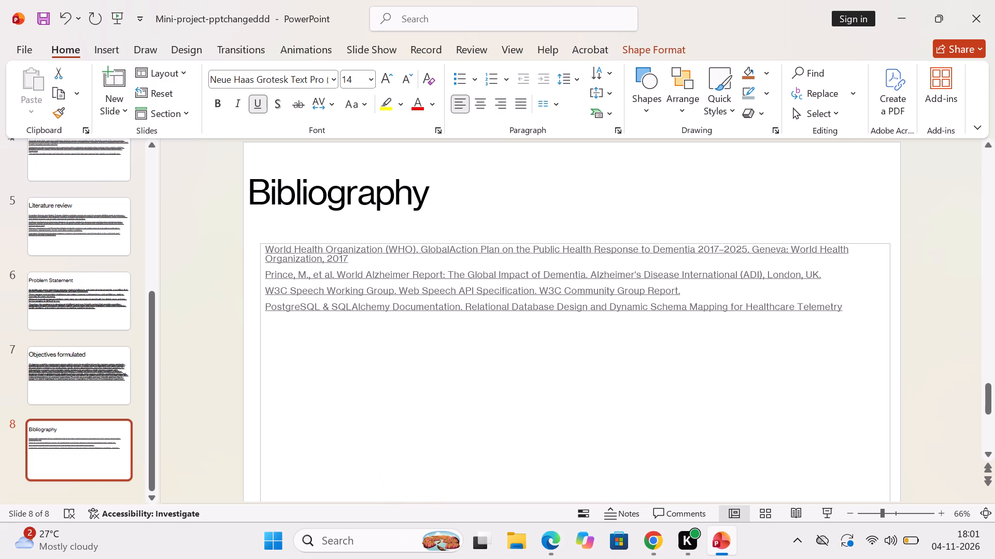
left_click(319, 361)
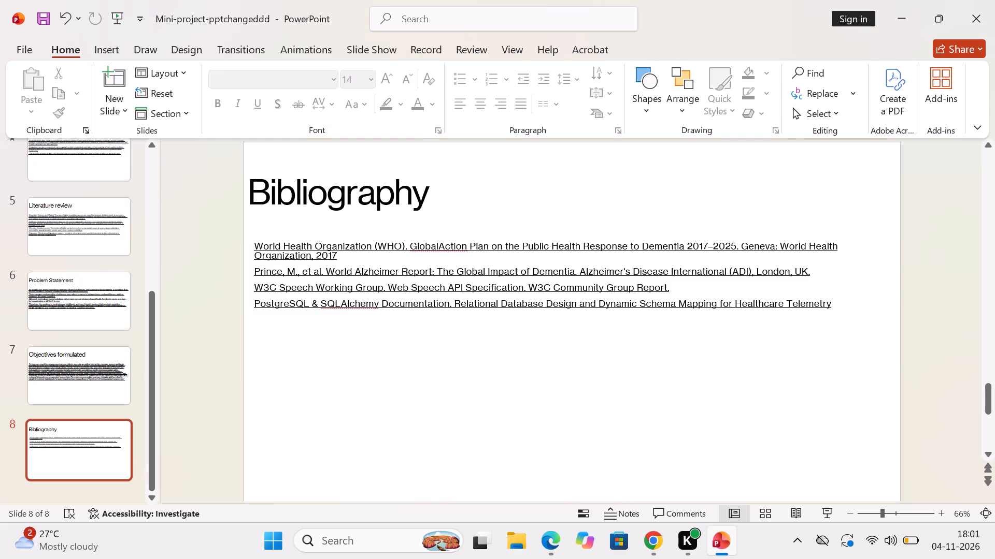
Set the font size of all the reference entries on the Bibliography slide to 18.
left_click_drag(259, 245, 656, 315)
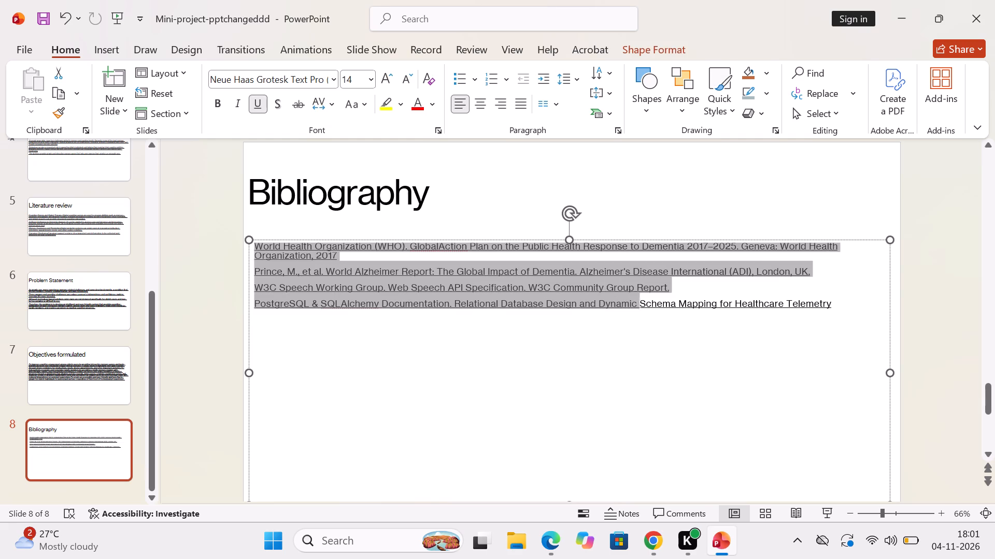
left_click_drag(656, 315, 825, 312)
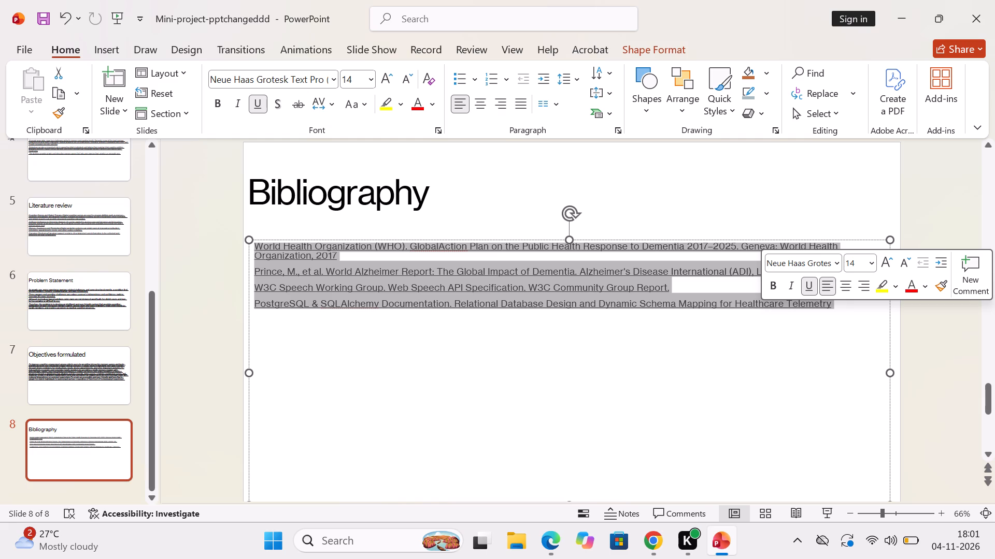
left_click(871, 268)
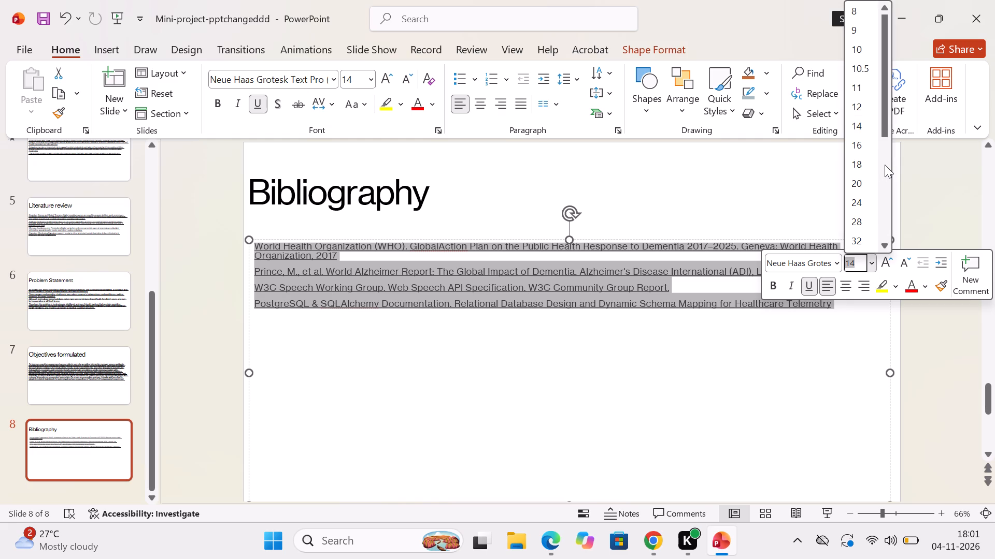
left_click(885, 165)
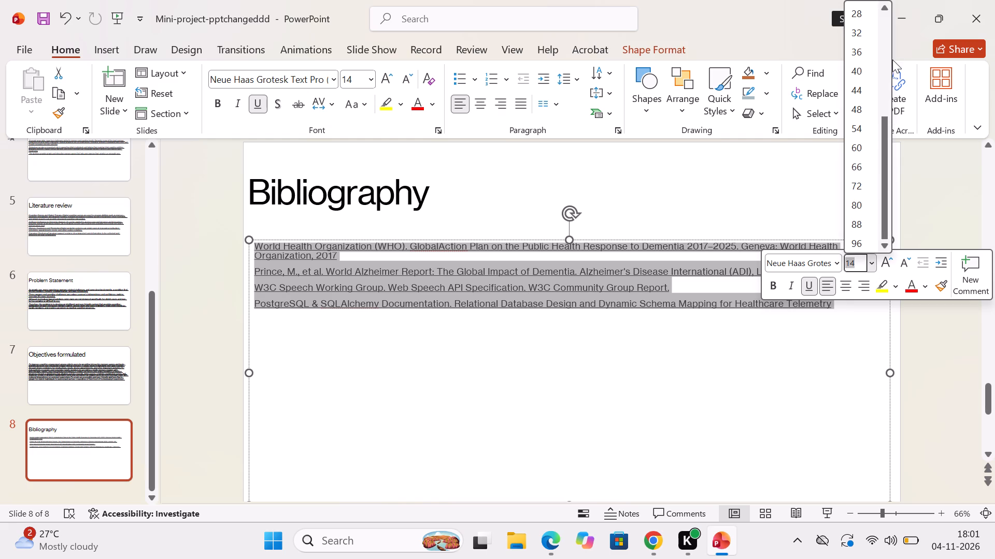
left_click(887, 54)
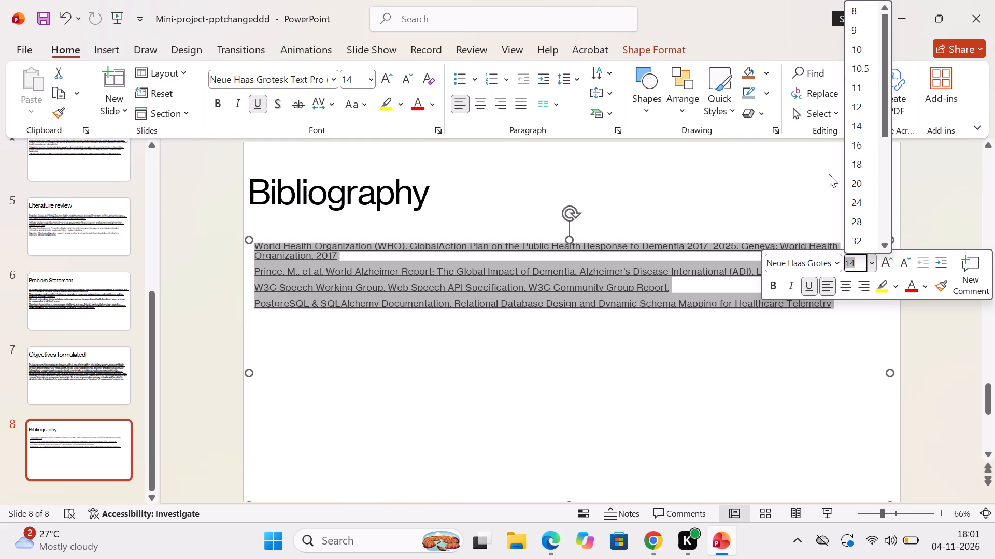
left_click(855, 165)
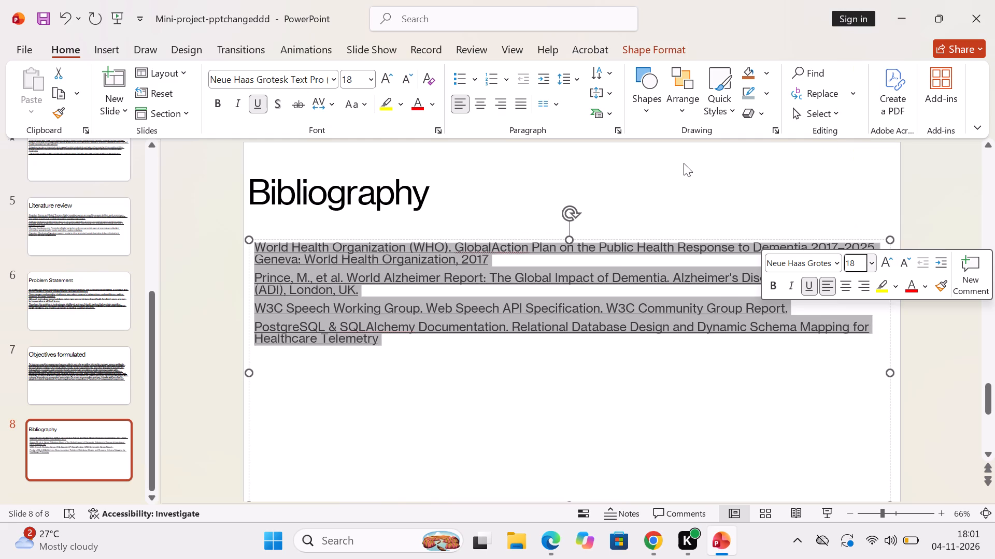
left_click(684, 163)
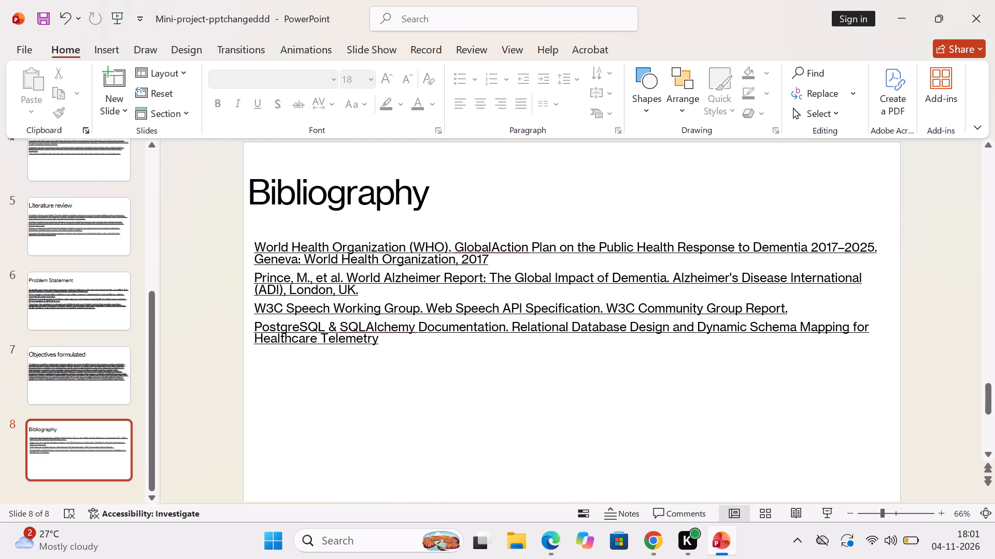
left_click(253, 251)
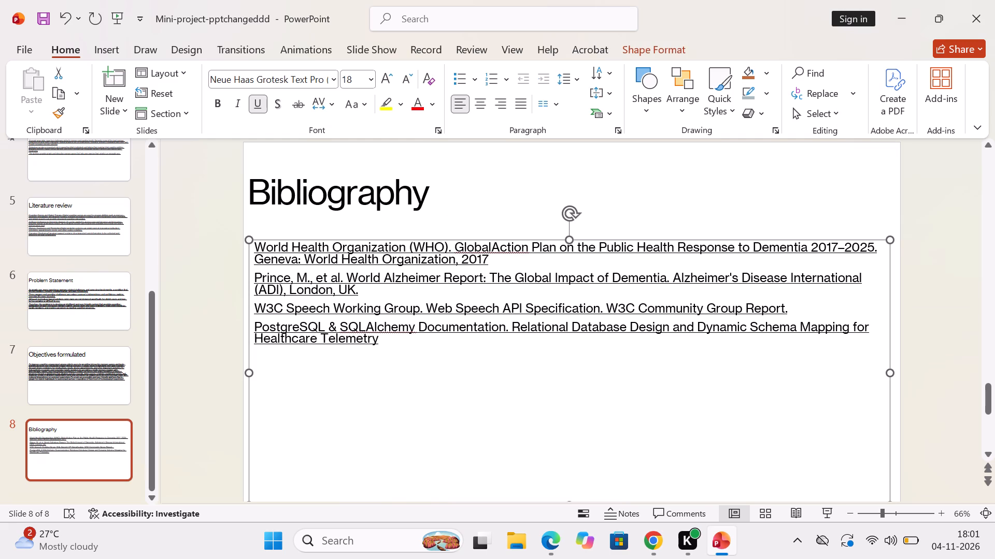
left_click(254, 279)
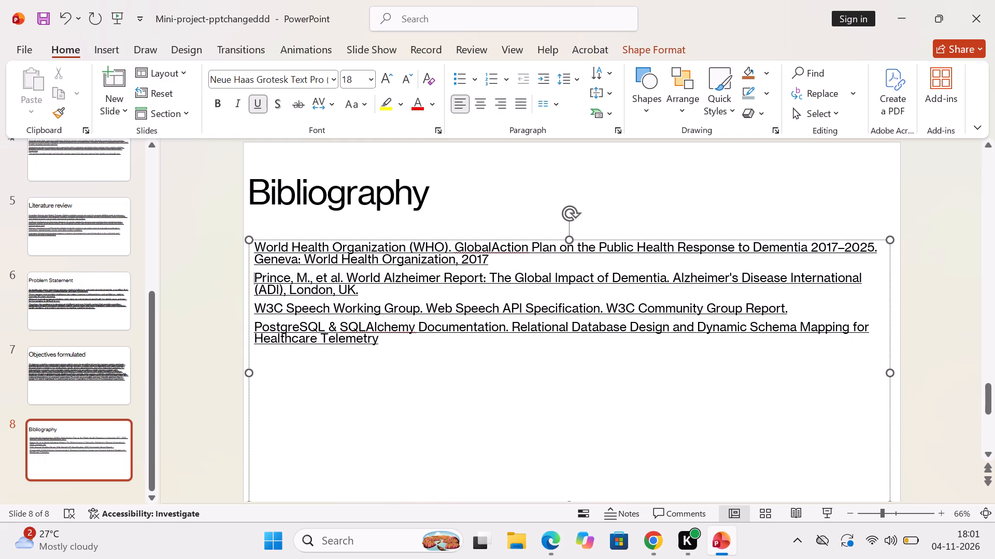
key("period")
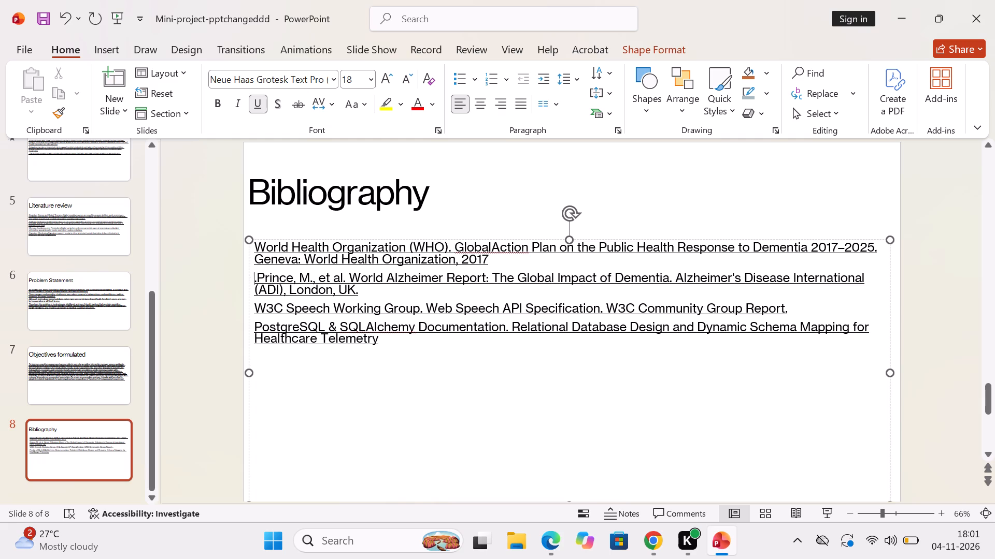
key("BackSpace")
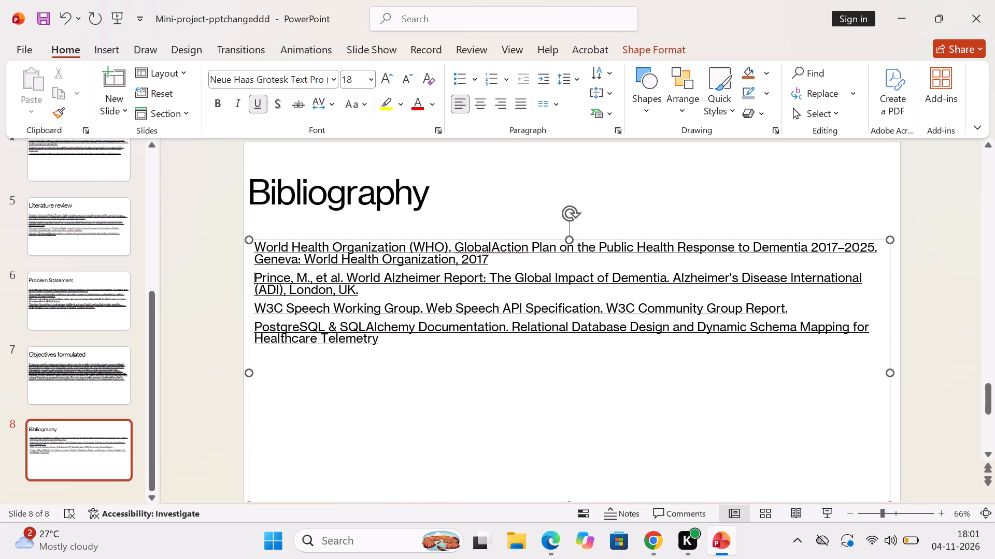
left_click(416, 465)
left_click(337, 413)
Remove the italic and underline formatting from the body paragraph on slide 7, Objectives formulated.
left_click(40, 352)
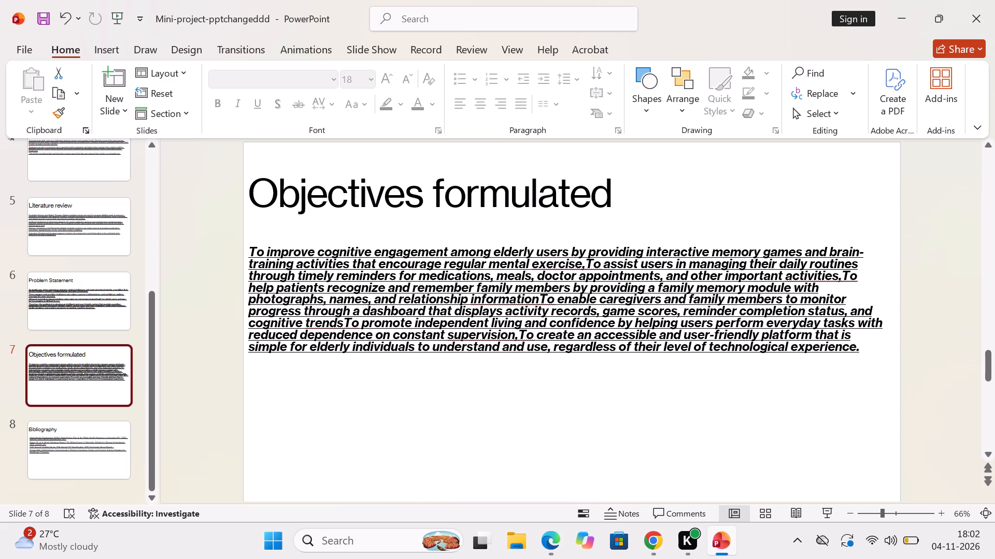
left_click_drag(249, 252, 825, 508)
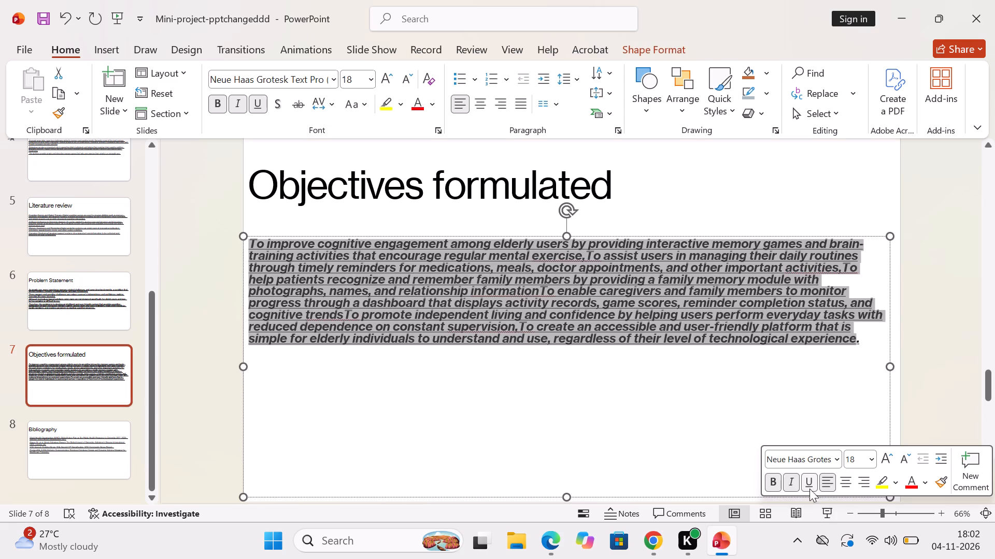
left_click(795, 486)
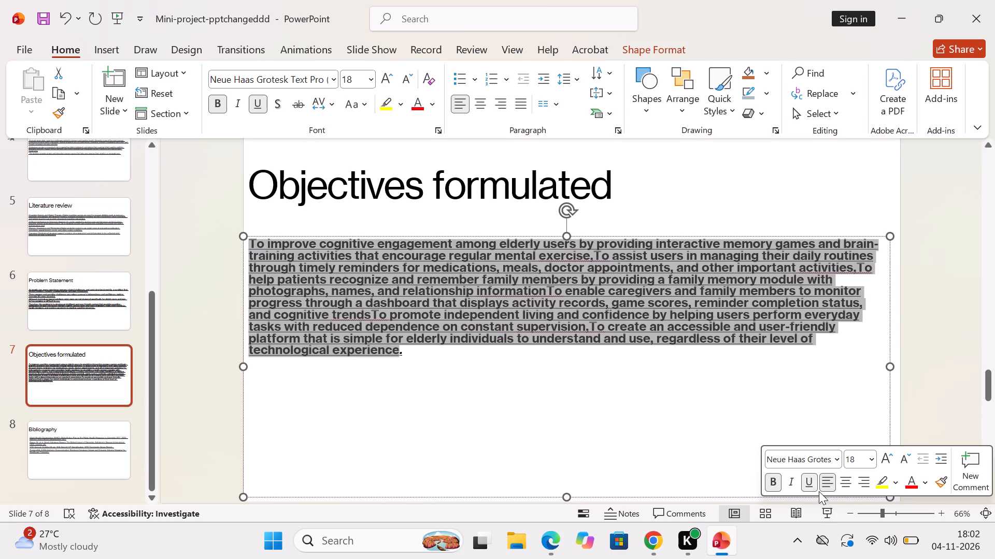
left_click(804, 473)
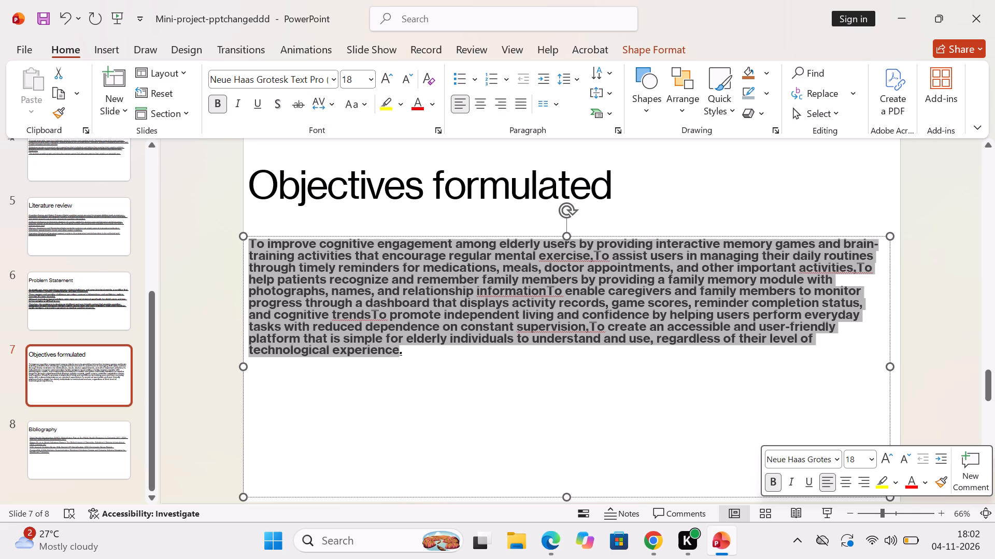
left_click(530, 403)
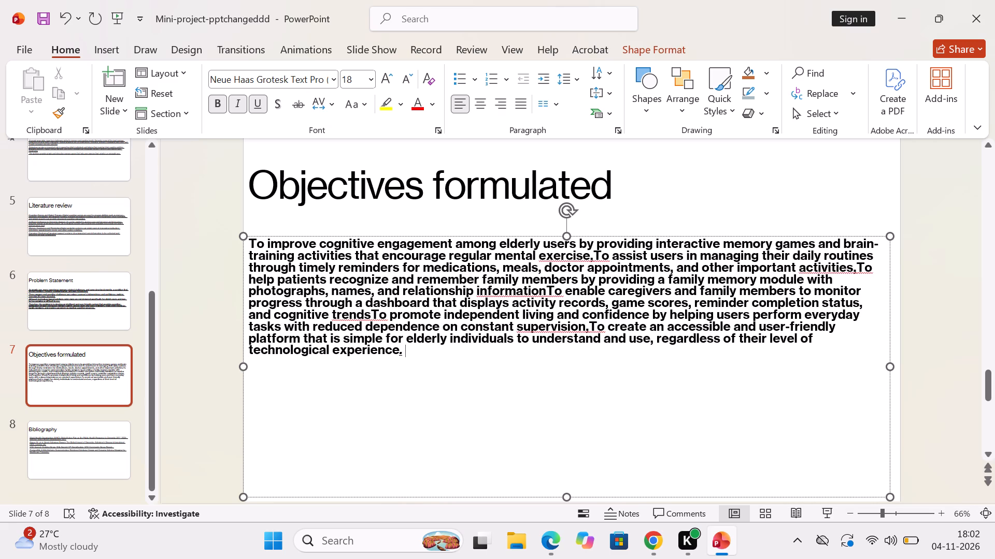
Apply italic formatting to the whole objectives paragraph on slide 7.
left_click_drag(251, 247, 280, 287)
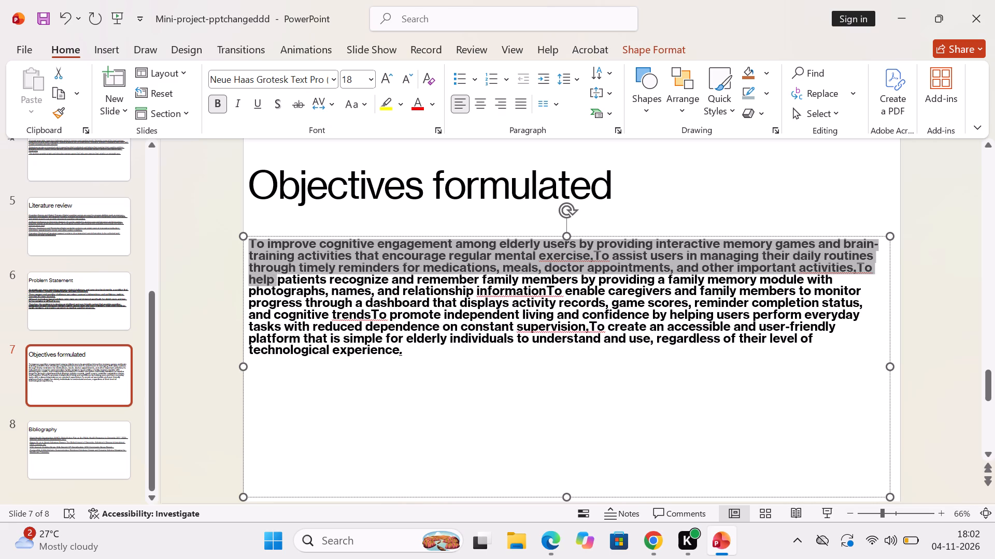
left_click_drag(280, 287, 403, 366)
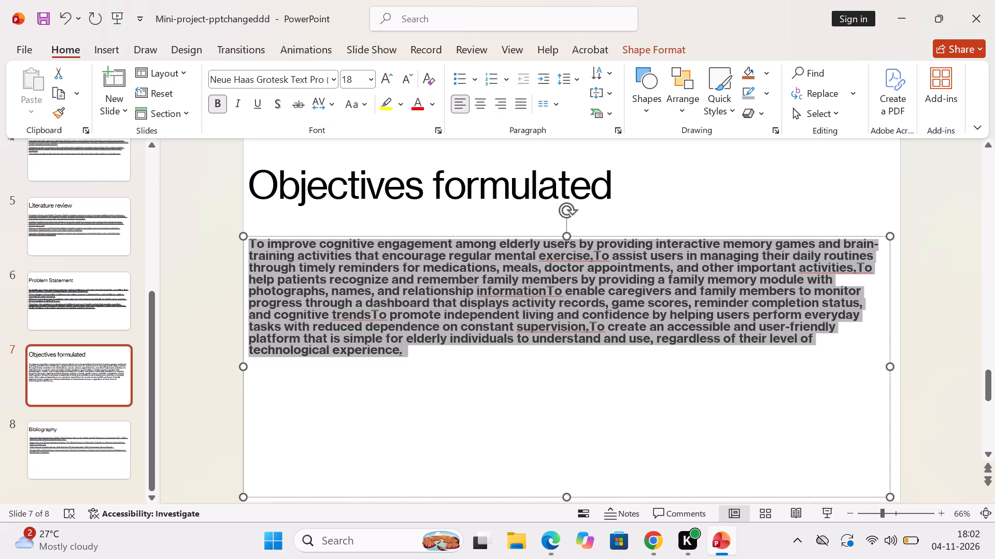
left_click_drag(327, 401, 260, 254)
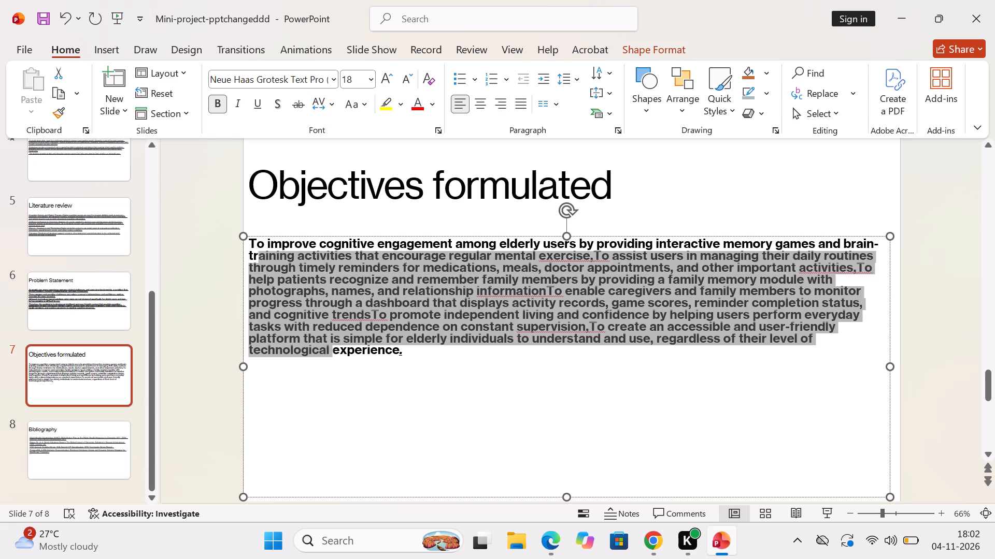
left_click_drag(260, 254, 385, 439)
left_click(385, 439)
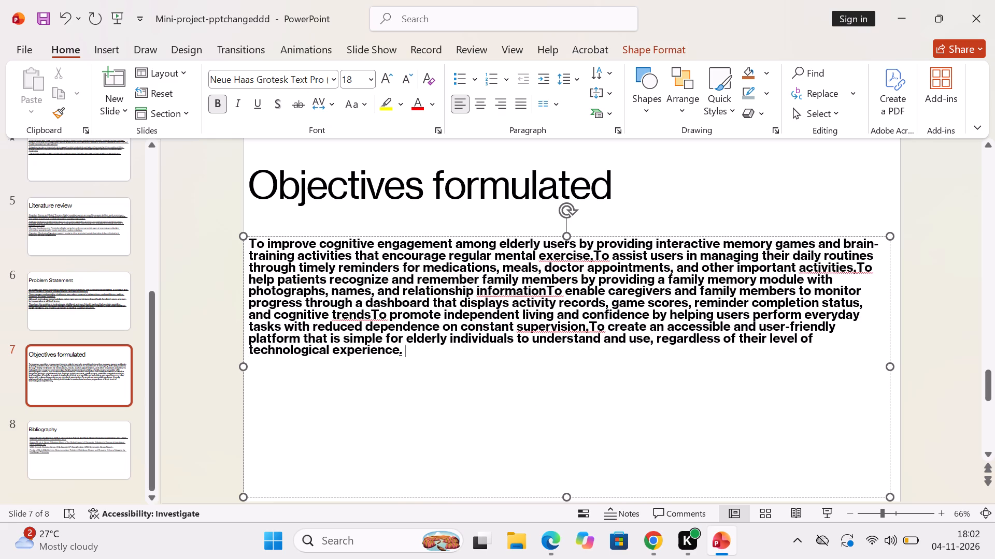
left_click_drag(247, 239, 435, 357)
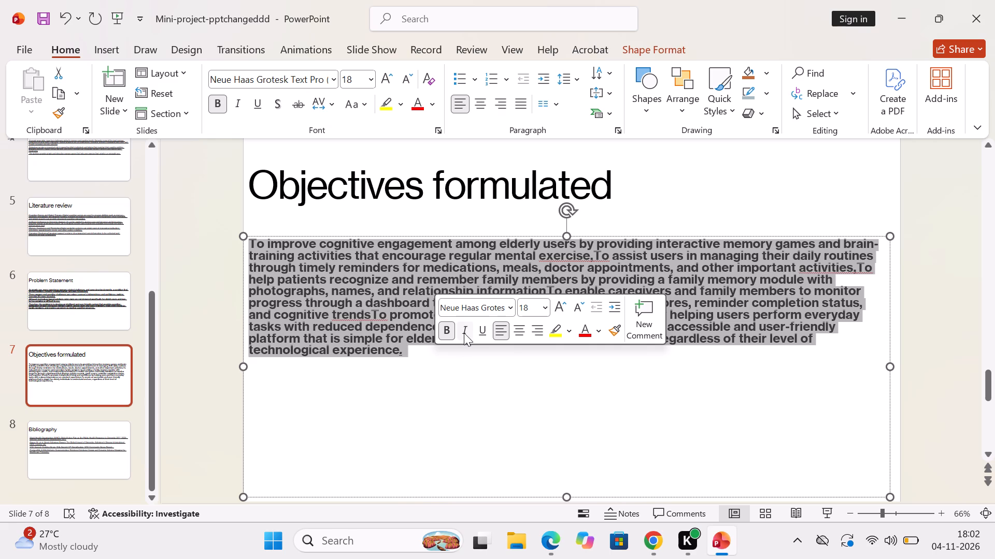
left_click(464, 336)
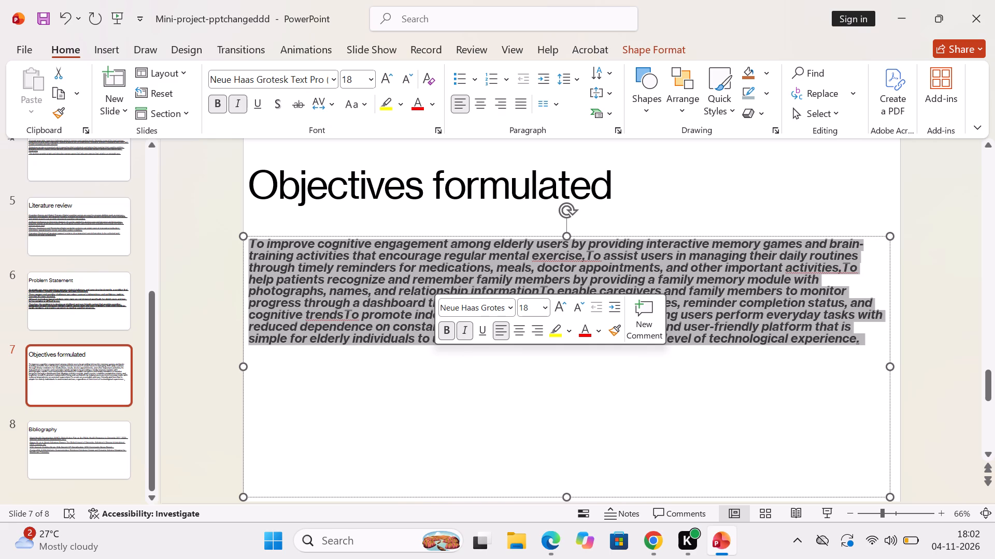
left_click(450, 393)
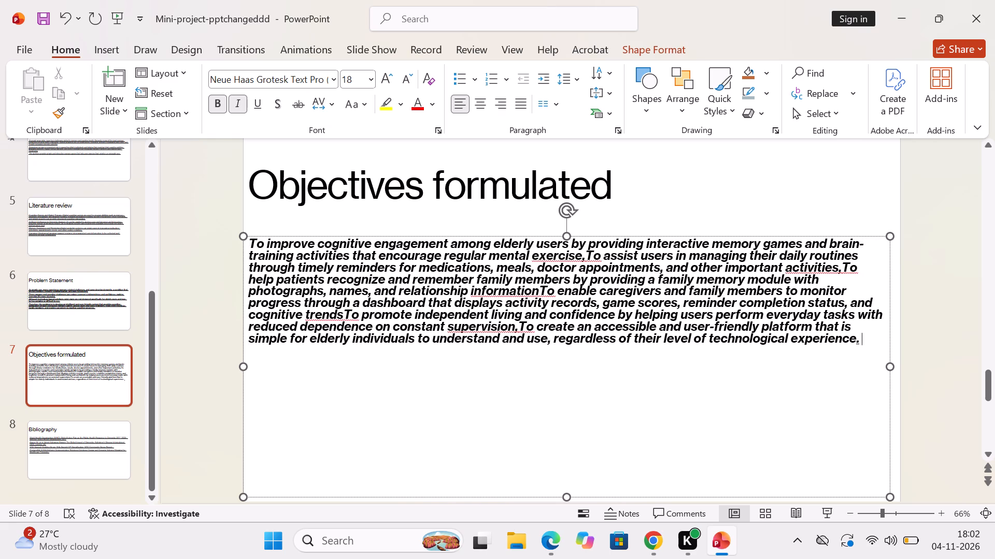
Set the font size of the whole objectives paragraph on slide 7 to 14.
left_click_drag(248, 243, 553, 400)
left_click_drag(553, 400, 617, 401)
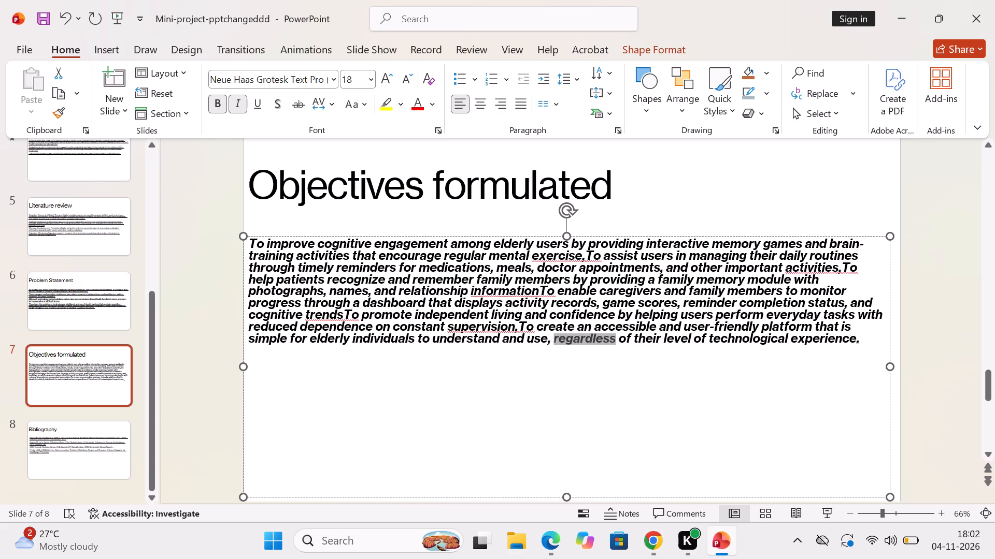
left_click_drag(249, 243, 645, 357)
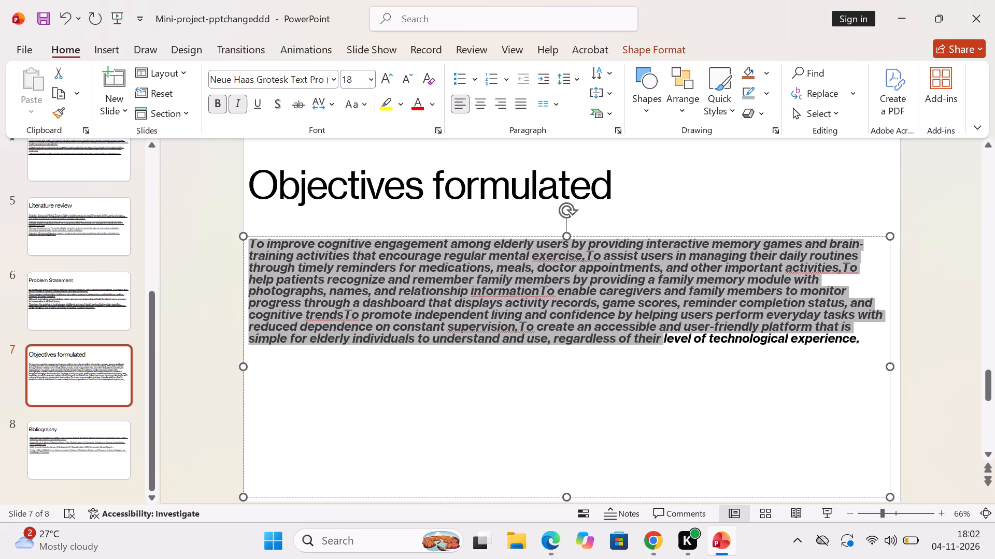
left_click_drag(645, 357, 856, 357)
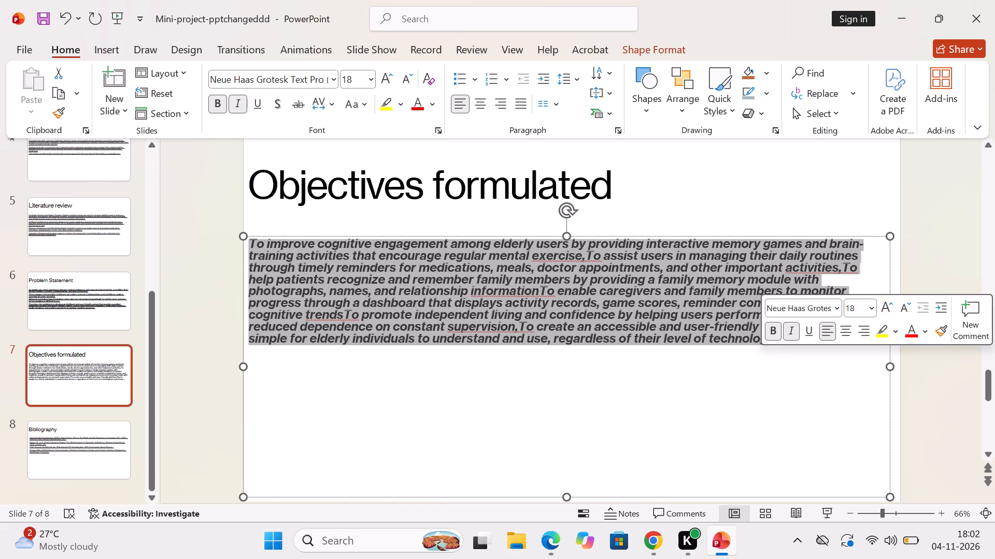
double_click(872, 312)
left_click(872, 312)
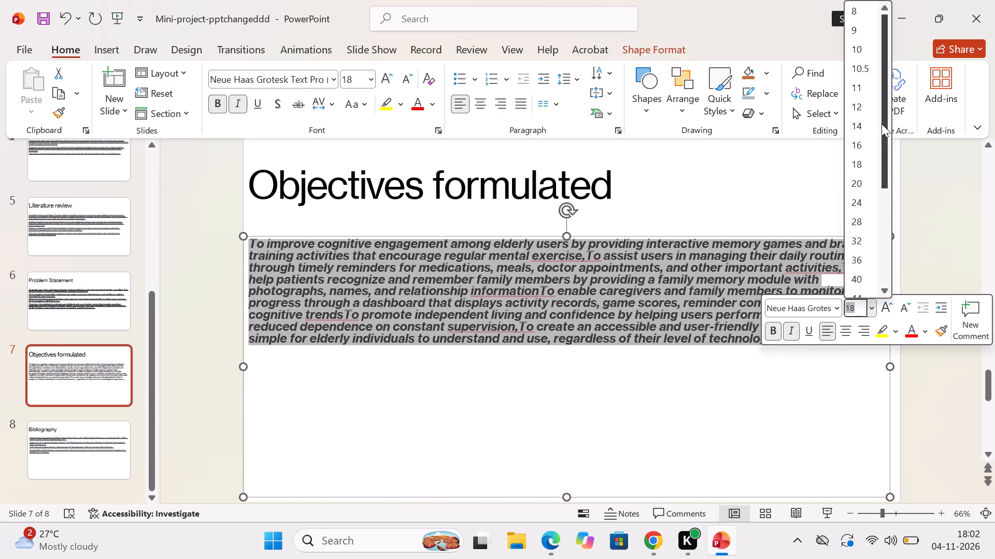
left_click(878, 125)
left_click(871, 125)
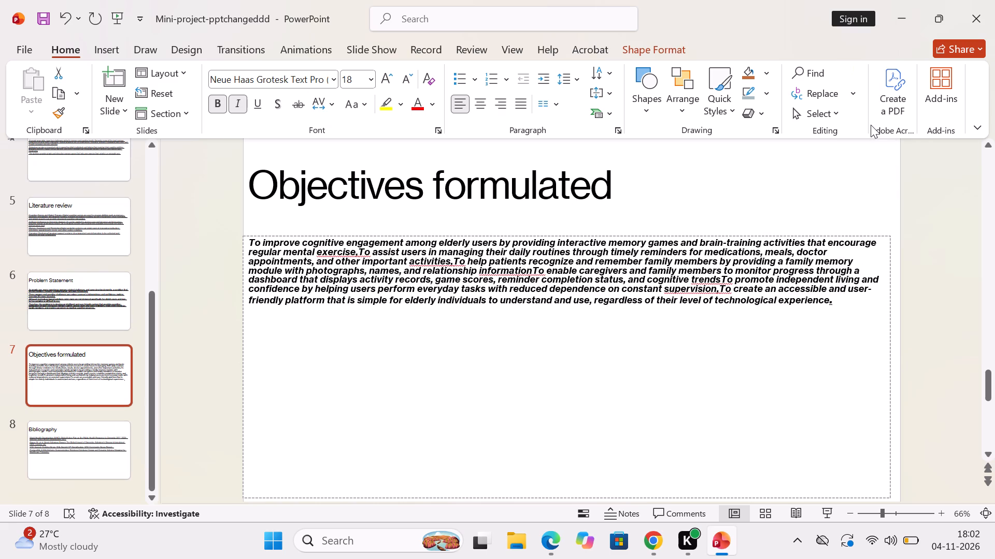
left_click(610, 377)
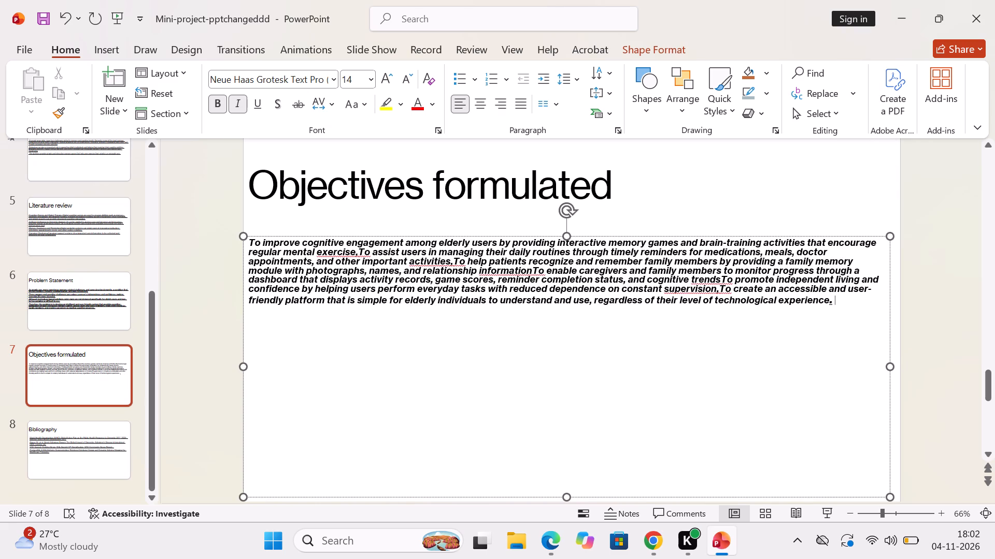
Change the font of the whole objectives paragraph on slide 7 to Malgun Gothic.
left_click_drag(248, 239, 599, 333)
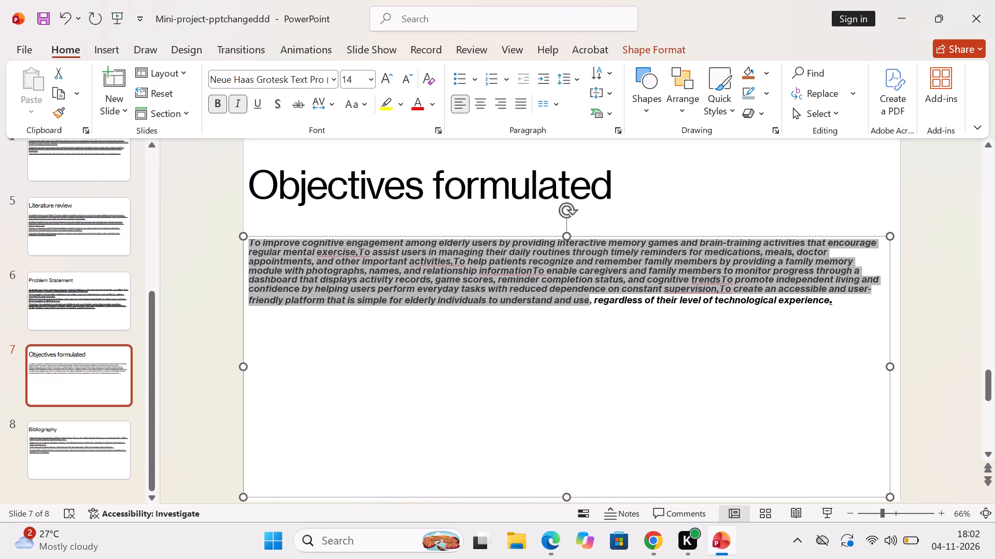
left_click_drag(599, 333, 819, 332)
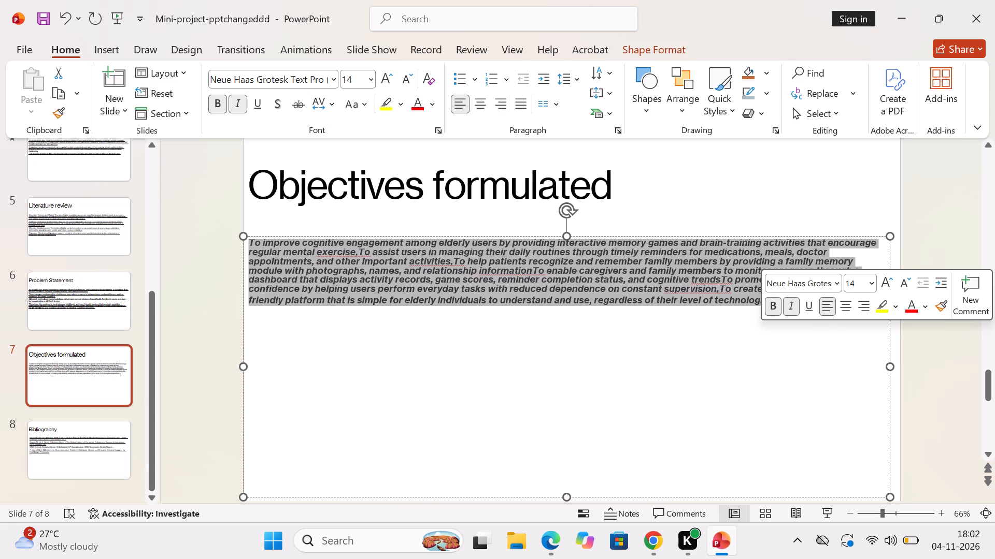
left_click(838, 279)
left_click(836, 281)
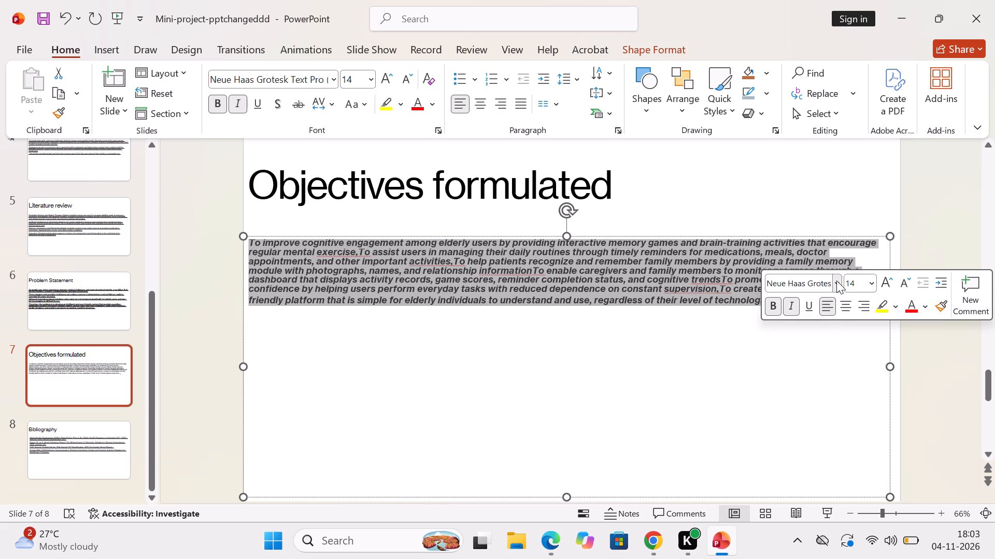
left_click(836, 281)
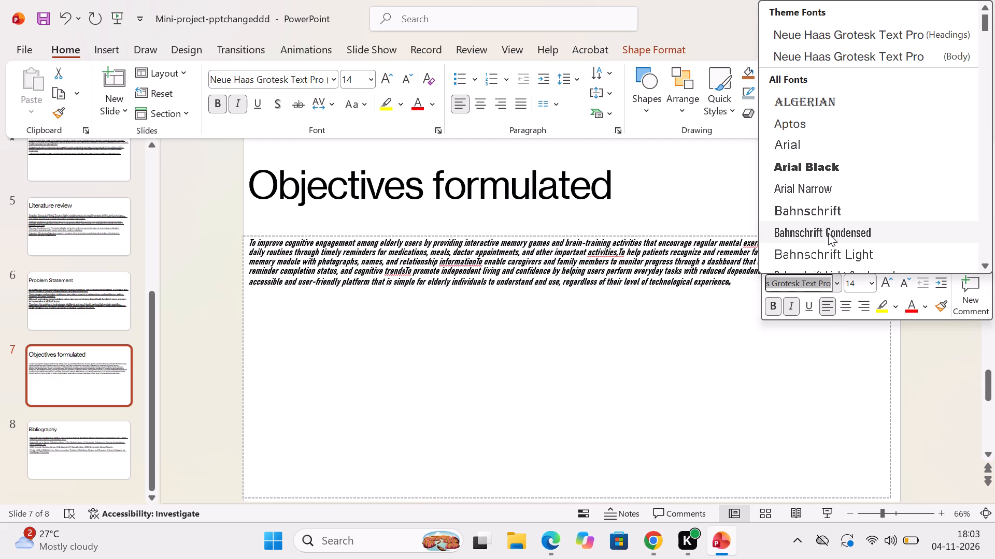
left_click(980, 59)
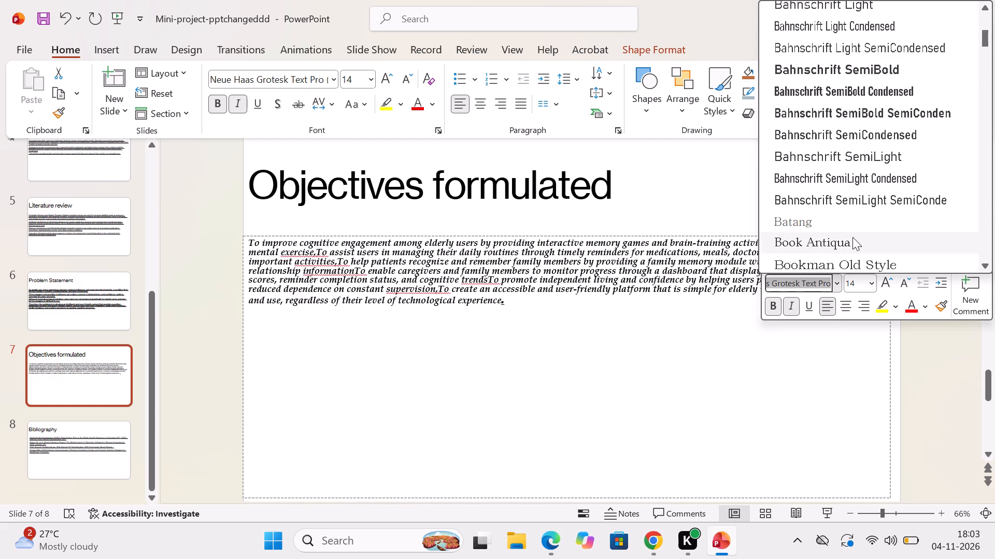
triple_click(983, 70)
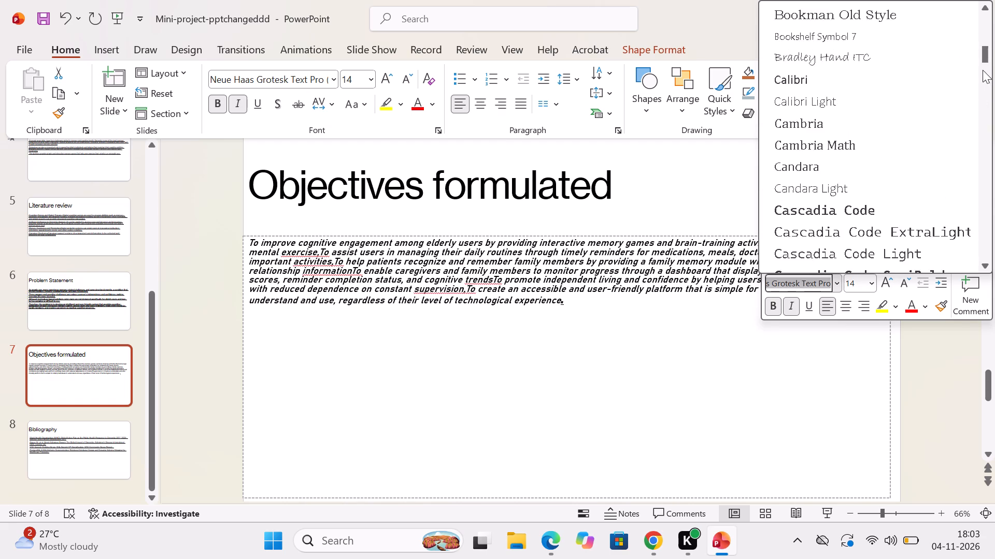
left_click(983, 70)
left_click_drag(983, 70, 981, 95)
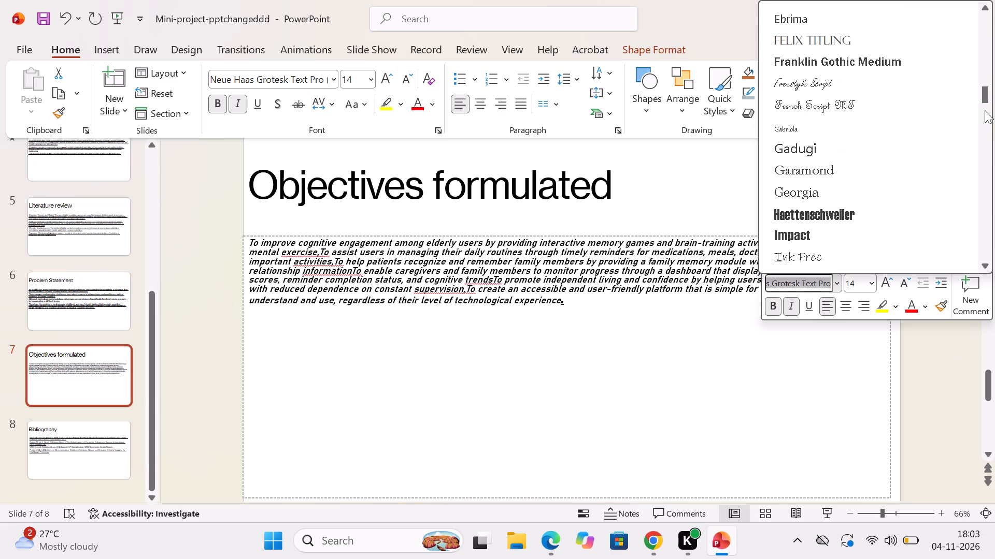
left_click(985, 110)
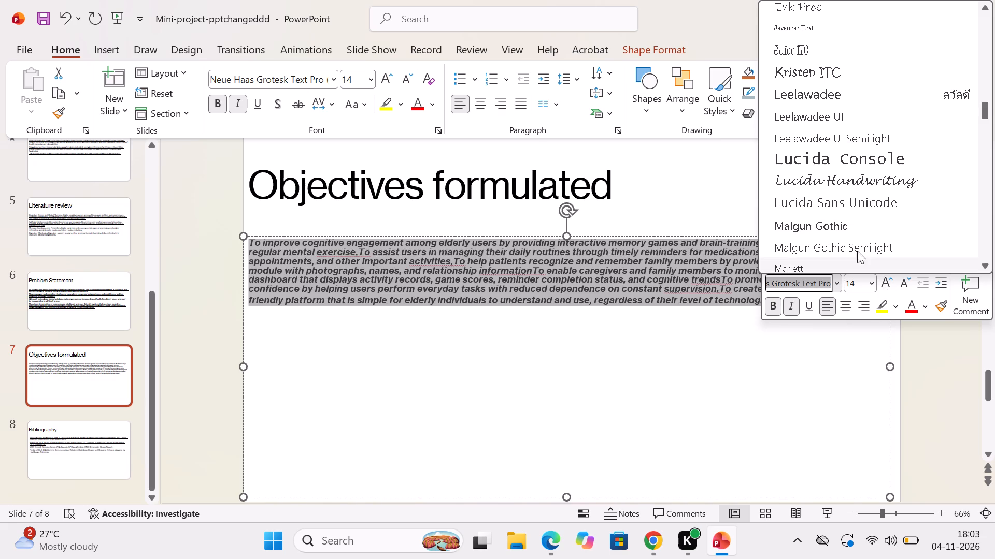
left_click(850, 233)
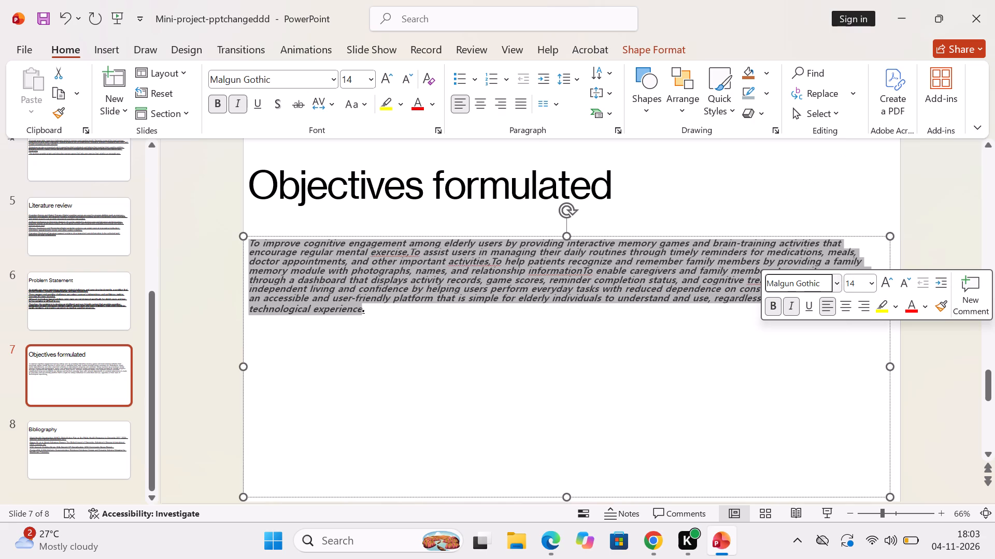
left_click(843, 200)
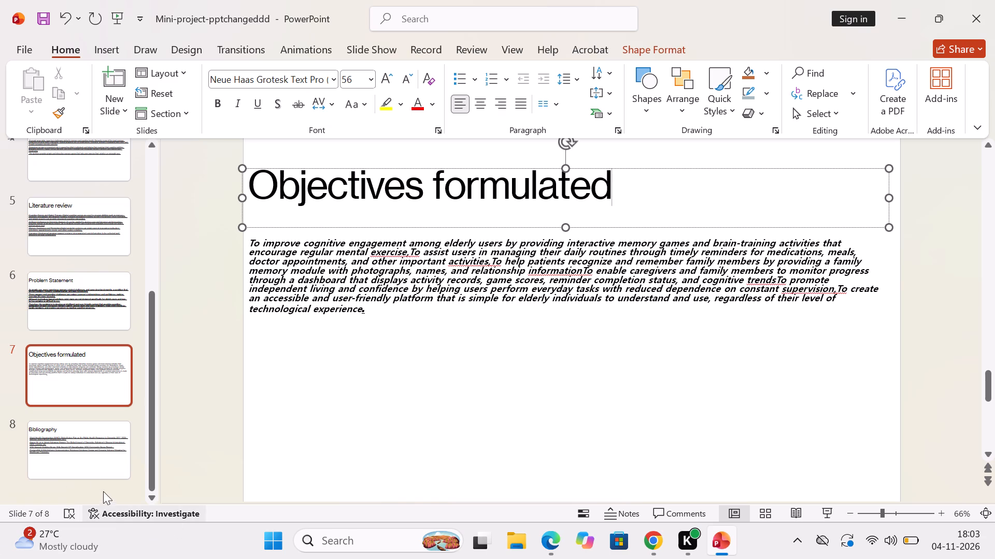
Check the body text on slide 6, Problem Statement, and set slide 7's objectives paragraph to the theme headings font, Neue Haas Grotesk Text Pro.
left_click(94, 302)
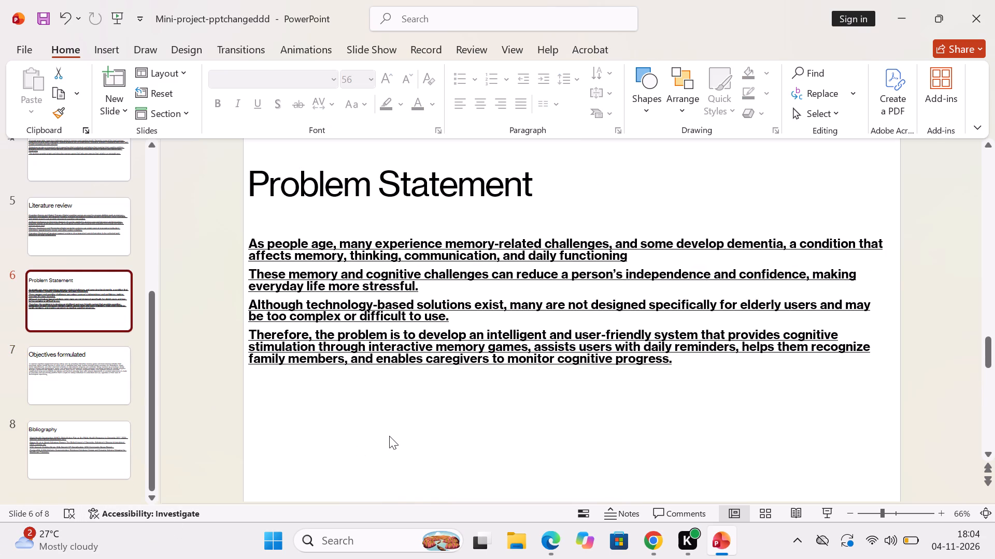
left_click(94, 414)
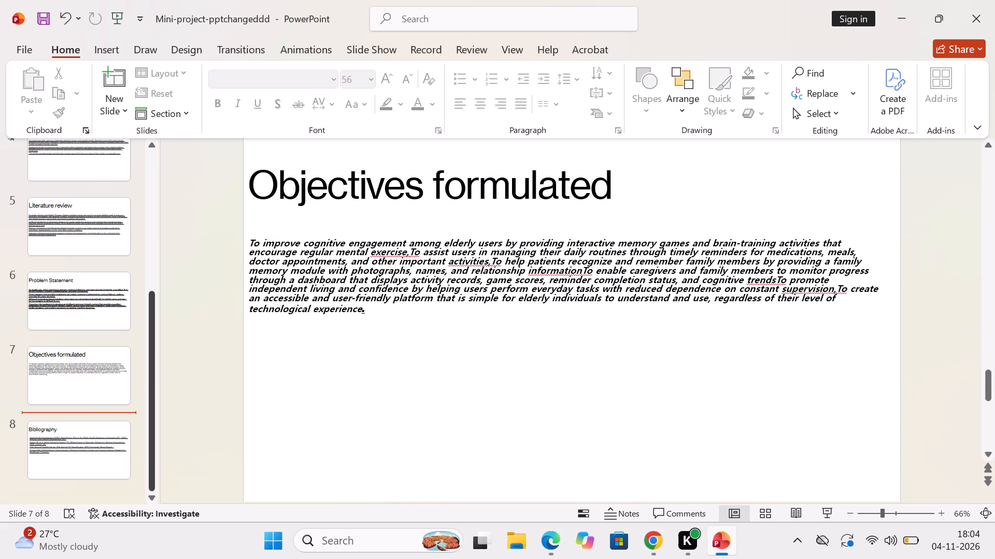
left_click_drag(249, 240, 447, 310)
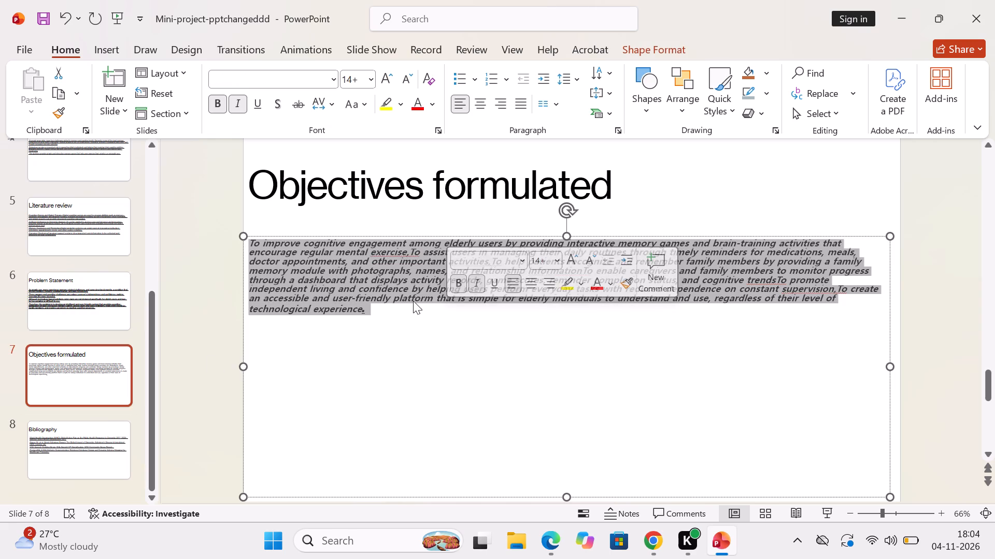
left_click(520, 261)
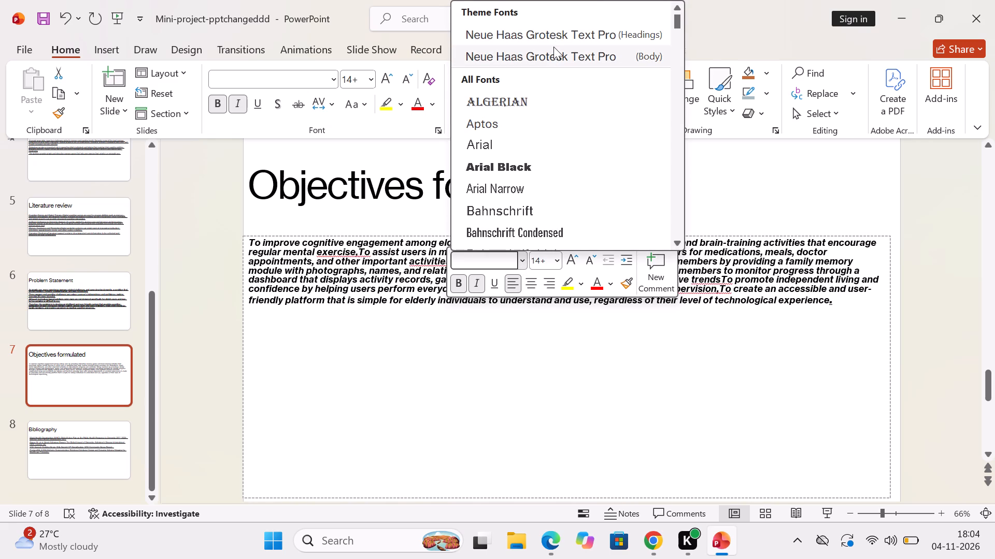
left_click(552, 38)
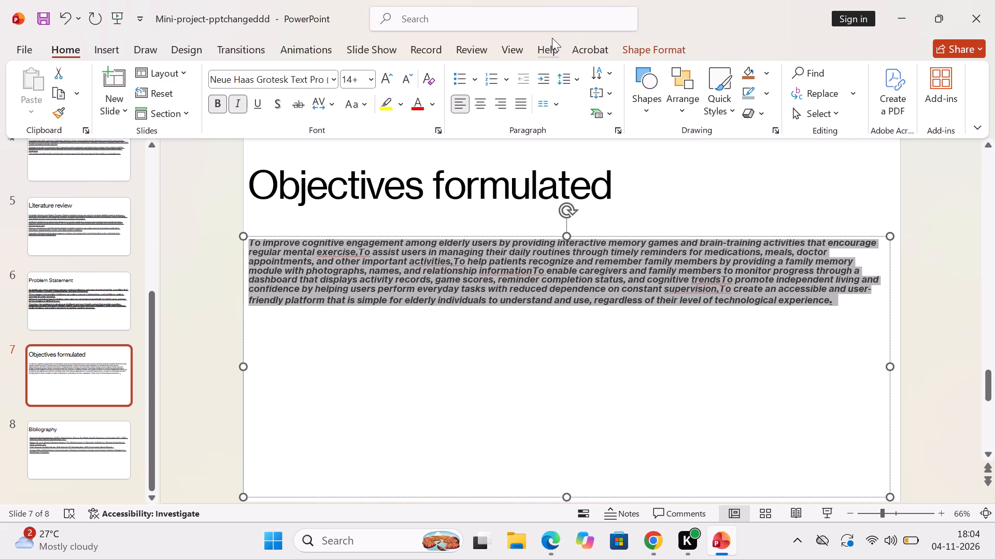
left_click(456, 400)
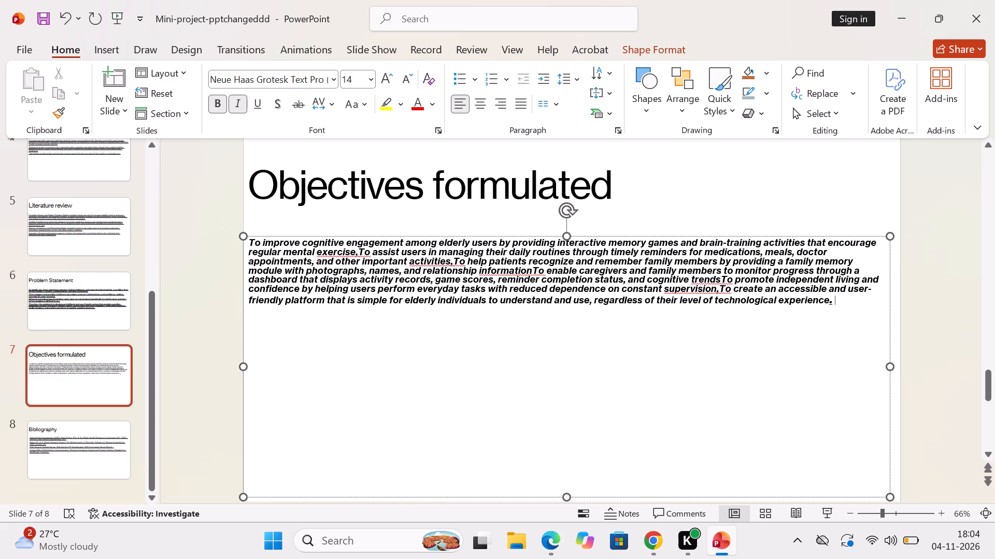
Select the whole objectives paragraph on slide 7.
left_click_drag(248, 244, 884, 359)
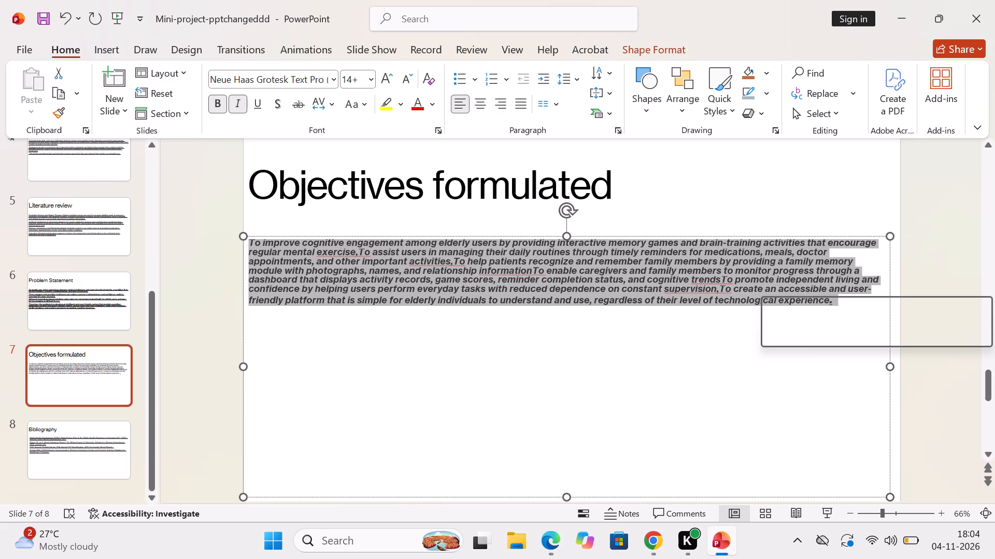
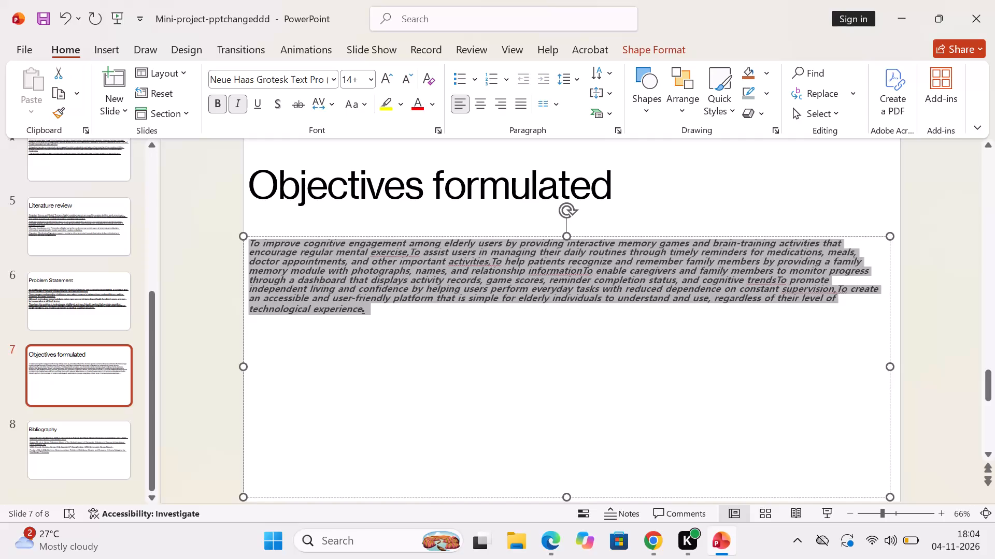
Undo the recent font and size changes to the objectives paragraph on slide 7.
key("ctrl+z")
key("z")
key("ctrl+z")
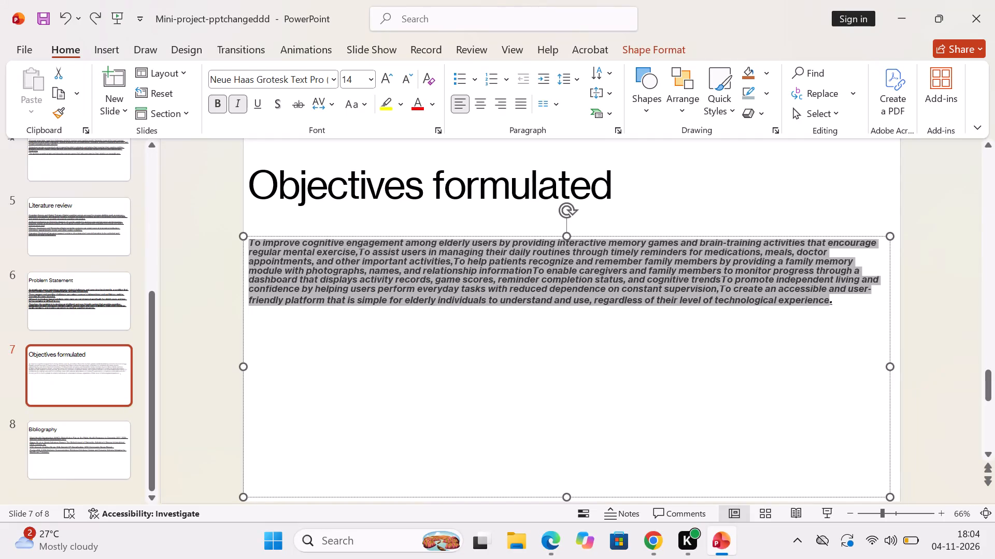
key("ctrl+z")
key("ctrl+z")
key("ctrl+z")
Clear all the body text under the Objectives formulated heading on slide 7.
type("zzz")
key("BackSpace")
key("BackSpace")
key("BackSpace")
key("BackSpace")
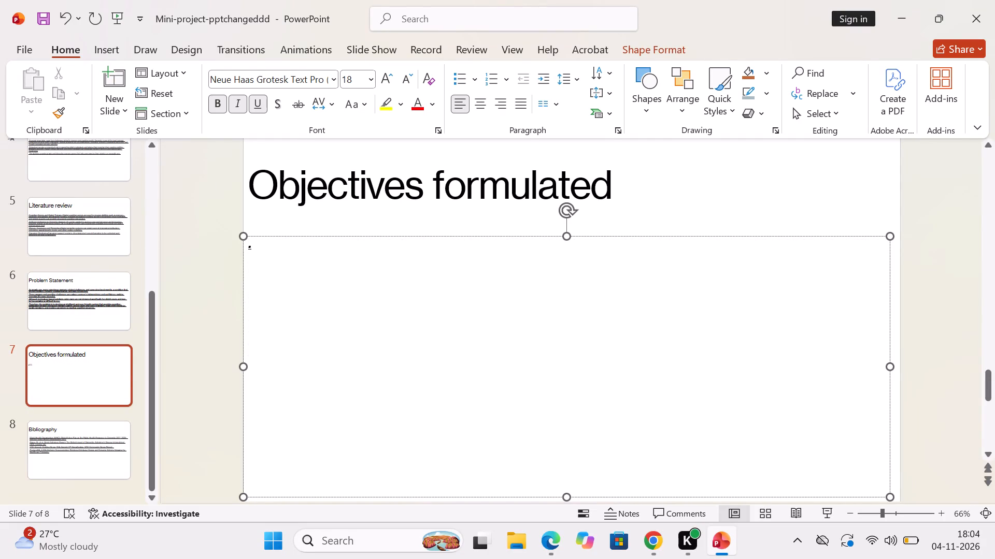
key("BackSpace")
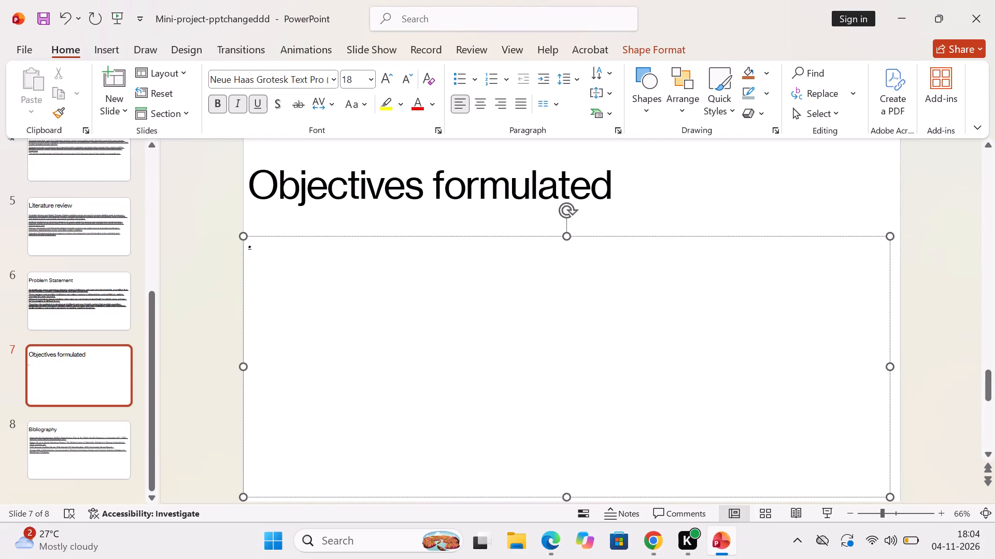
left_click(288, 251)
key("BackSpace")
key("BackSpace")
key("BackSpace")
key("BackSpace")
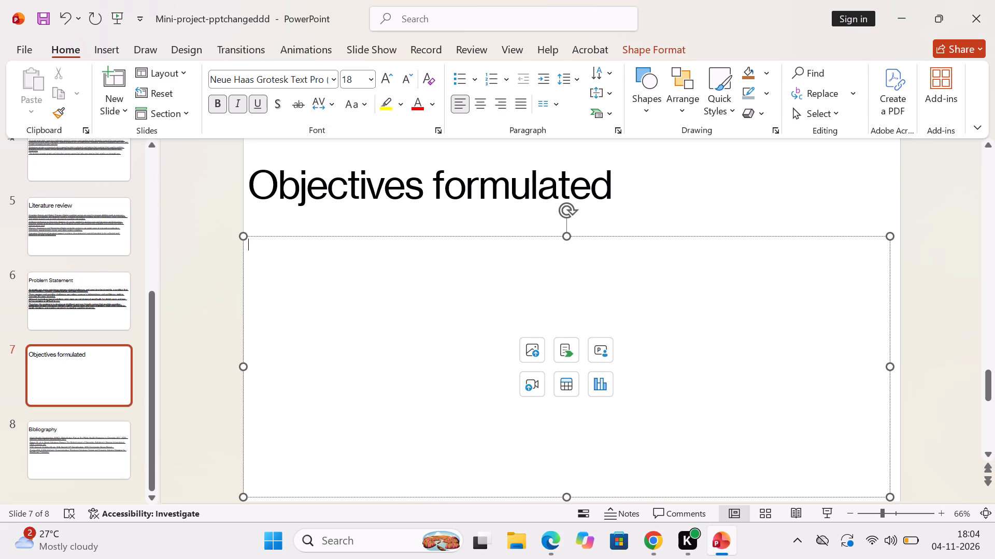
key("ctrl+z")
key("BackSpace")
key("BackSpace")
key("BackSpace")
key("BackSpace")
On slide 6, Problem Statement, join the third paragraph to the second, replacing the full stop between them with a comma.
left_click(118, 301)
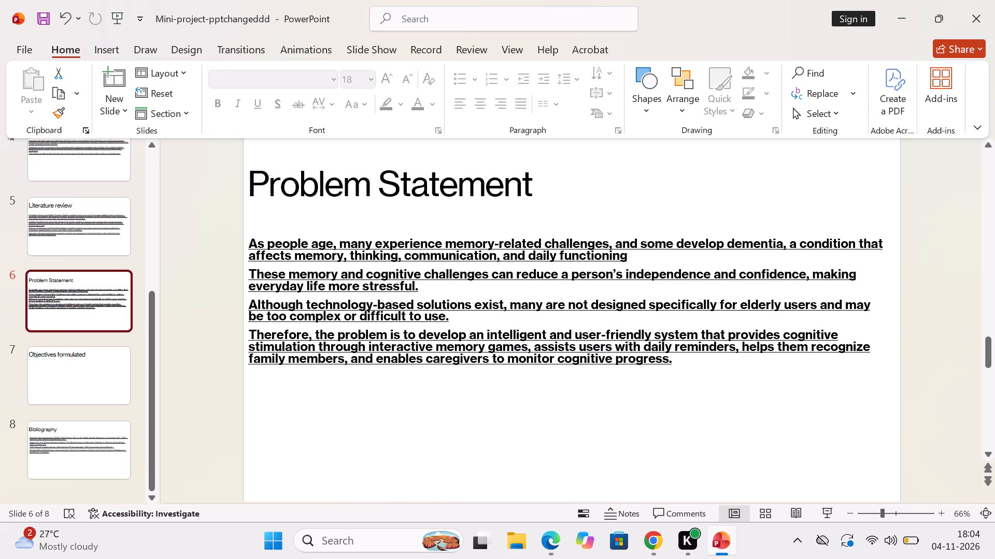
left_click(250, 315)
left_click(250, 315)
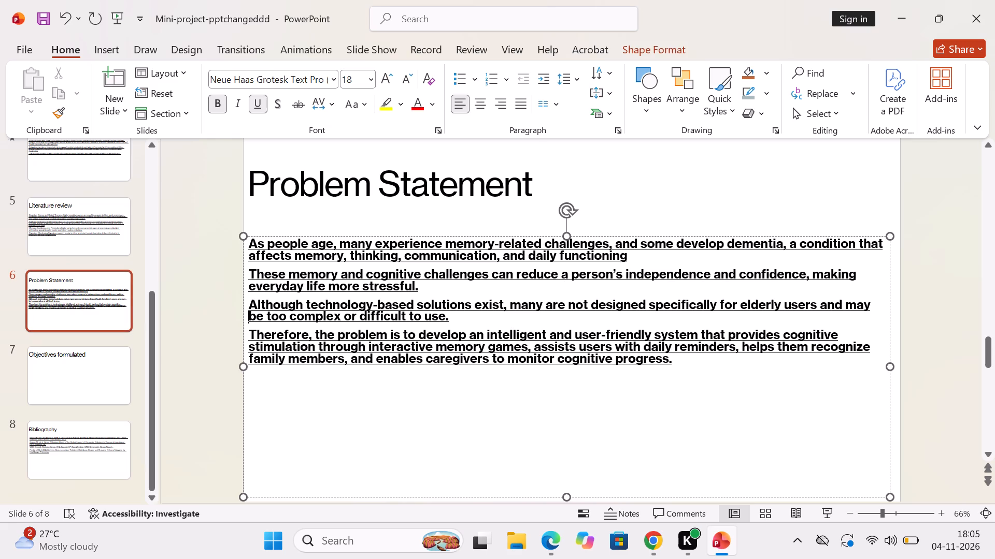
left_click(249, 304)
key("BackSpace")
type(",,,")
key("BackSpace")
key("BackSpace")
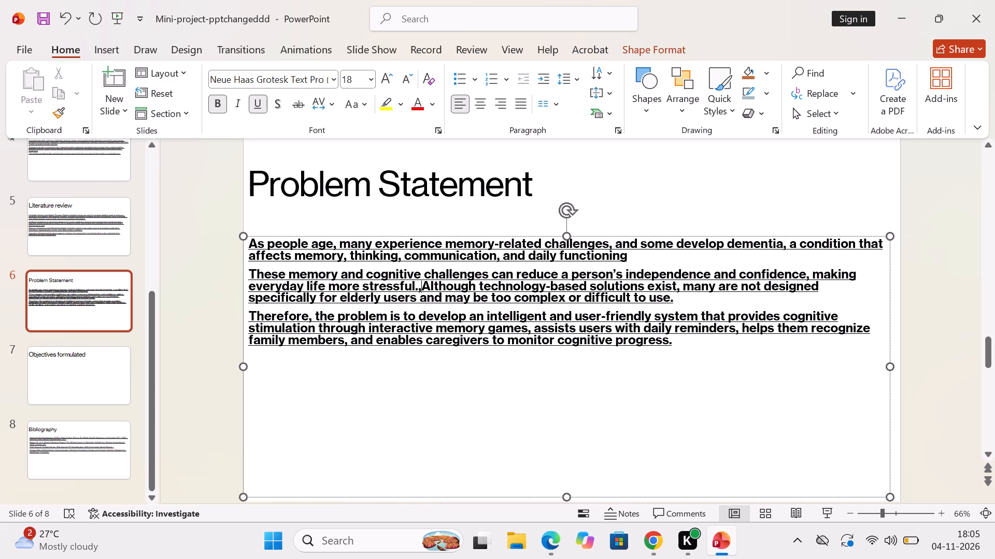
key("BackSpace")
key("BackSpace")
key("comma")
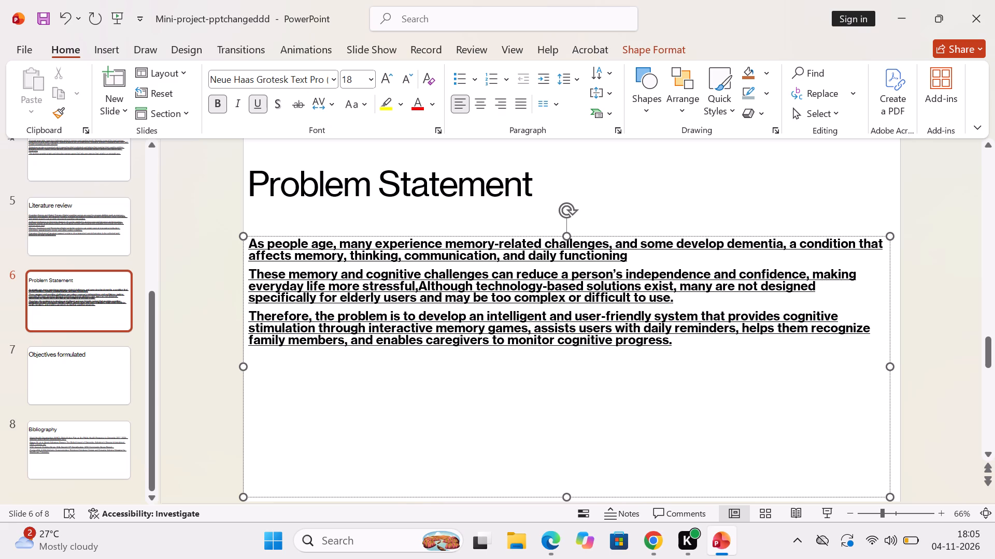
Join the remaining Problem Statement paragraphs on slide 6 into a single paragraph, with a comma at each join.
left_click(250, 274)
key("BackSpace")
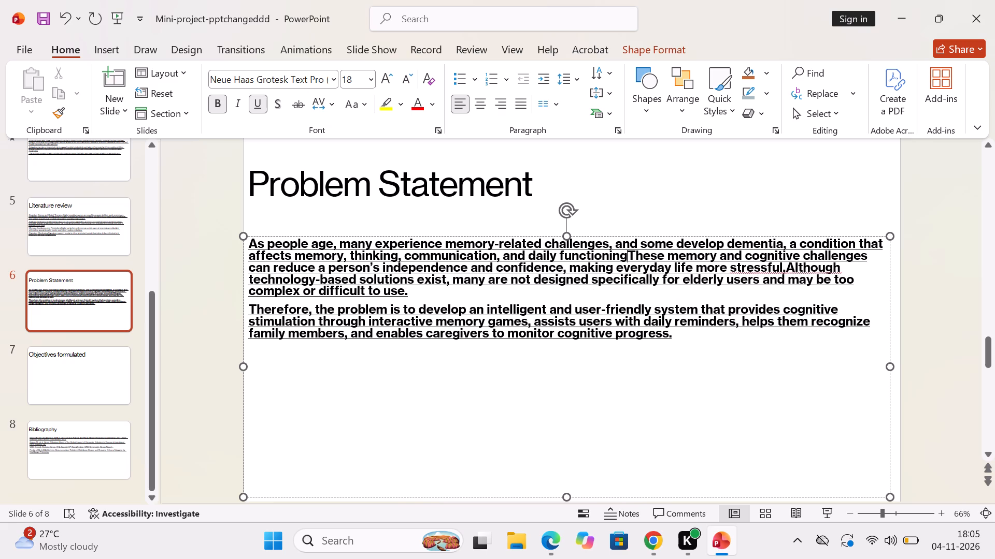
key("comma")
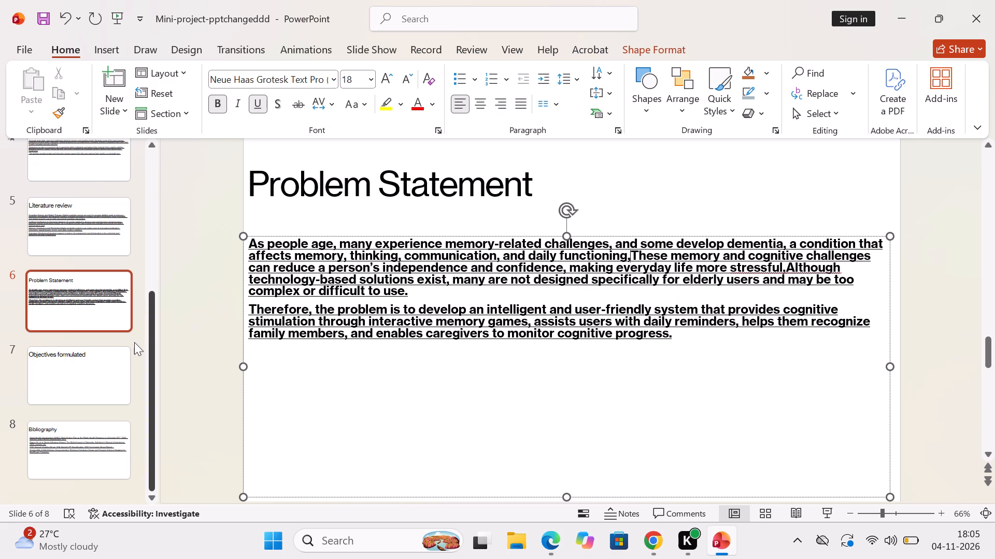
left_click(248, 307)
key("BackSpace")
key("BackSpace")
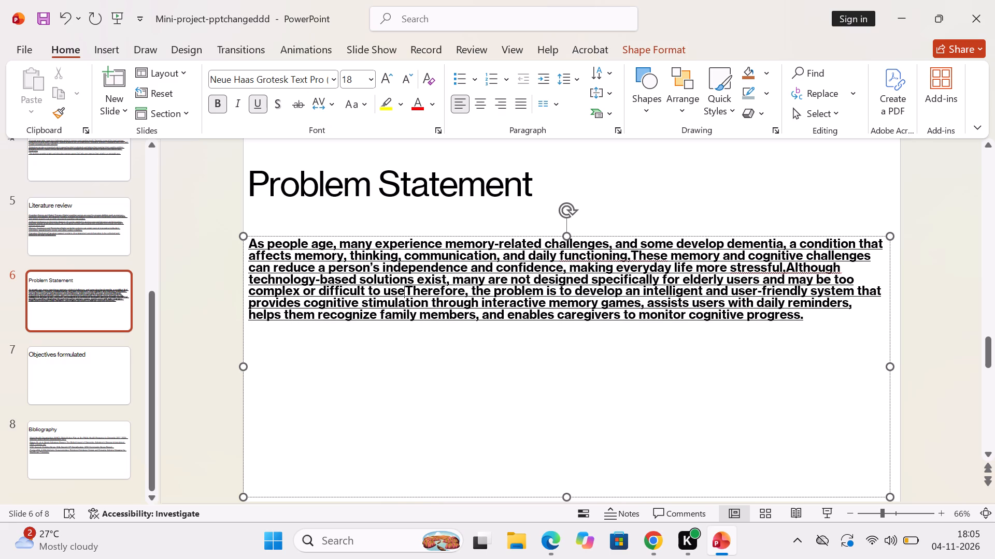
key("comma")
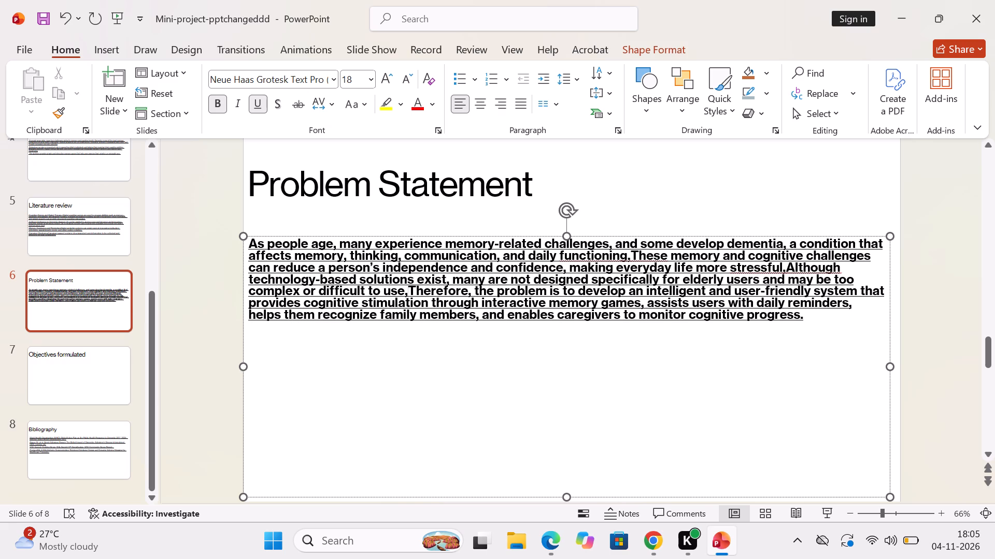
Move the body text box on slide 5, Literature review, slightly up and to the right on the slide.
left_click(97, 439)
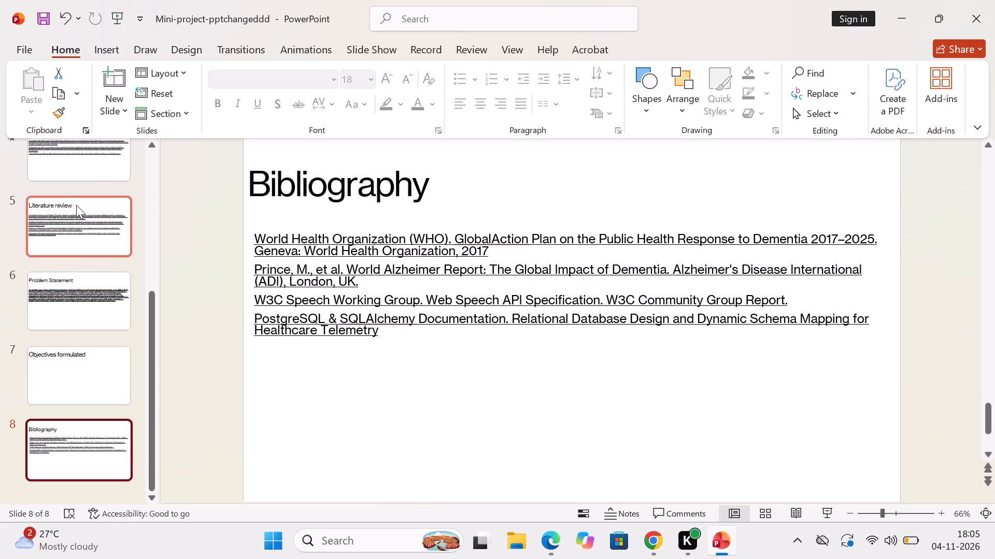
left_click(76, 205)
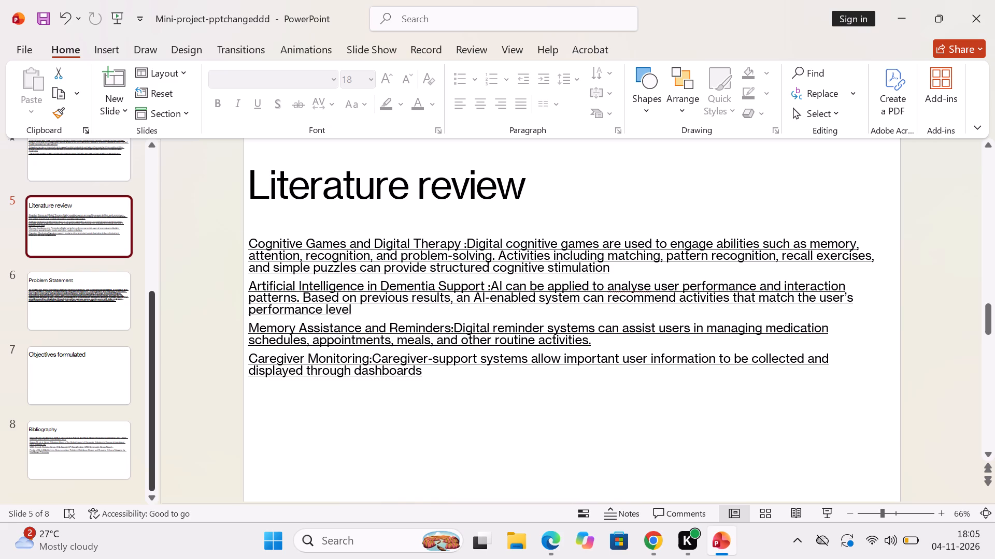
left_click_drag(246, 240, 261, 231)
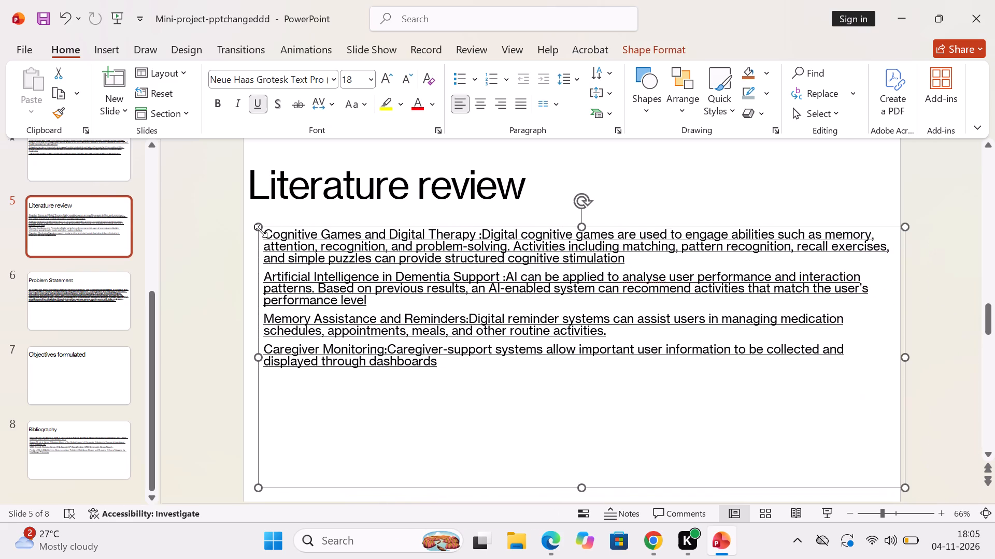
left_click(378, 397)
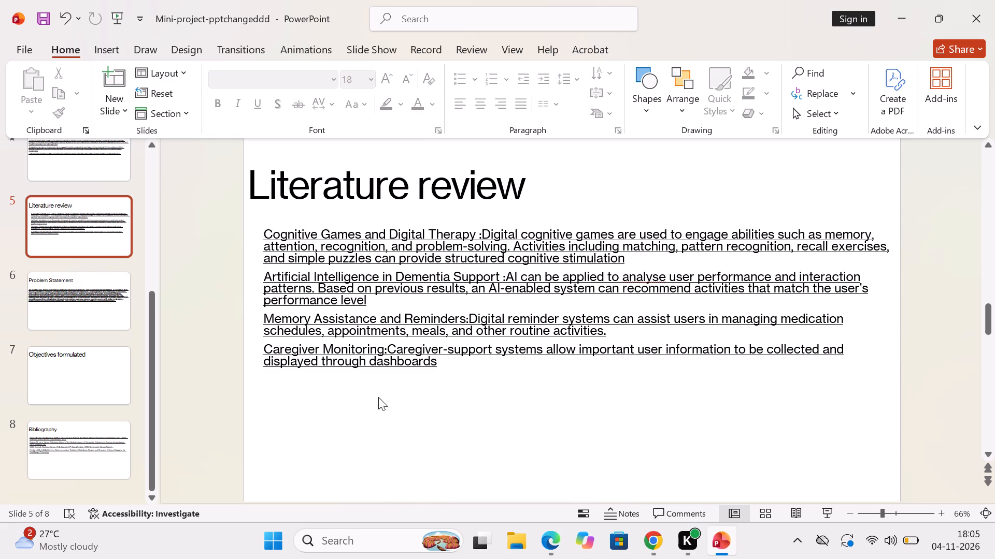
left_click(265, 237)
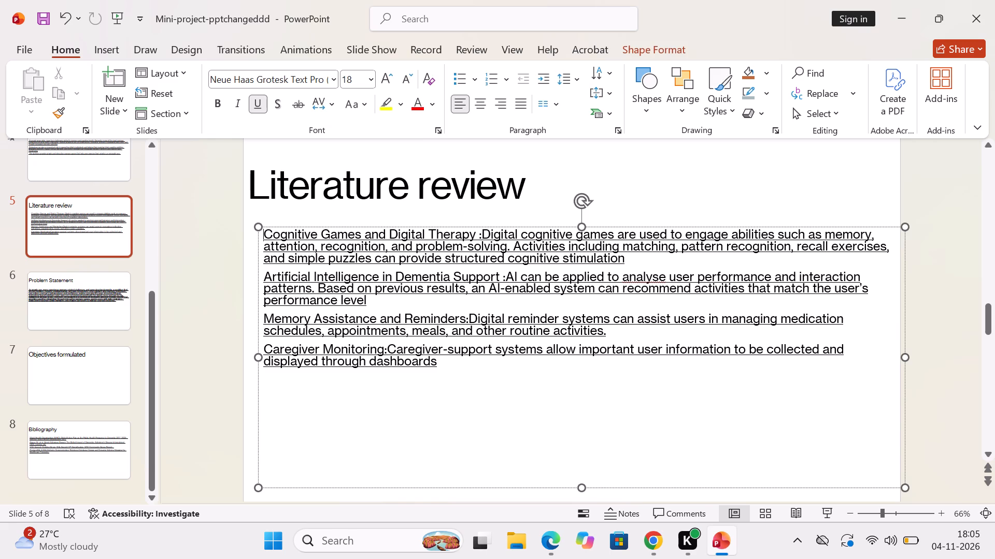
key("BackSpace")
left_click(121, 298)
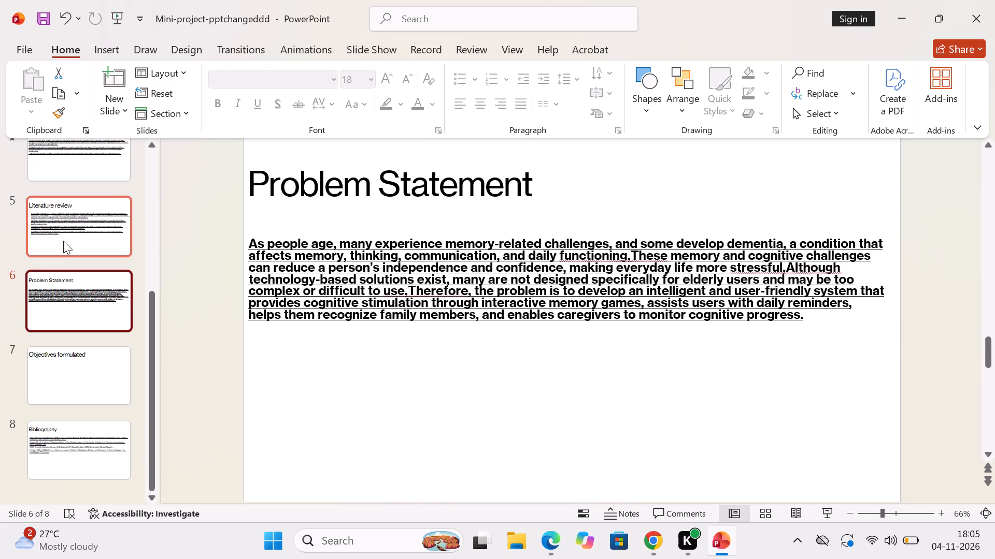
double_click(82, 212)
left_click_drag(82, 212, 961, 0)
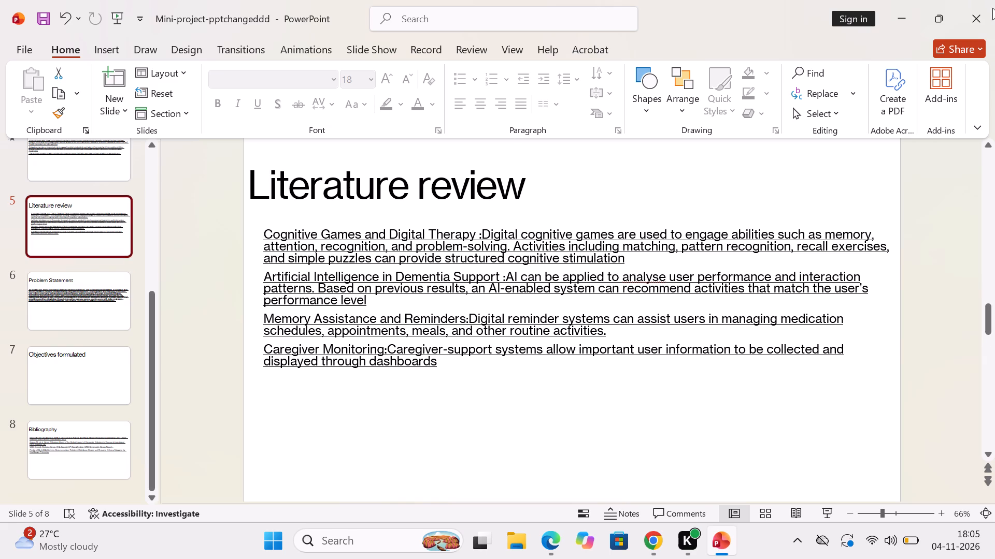
Close the Mini-project-pptchangeddd presentation without saving the changes.
left_click(983, 9)
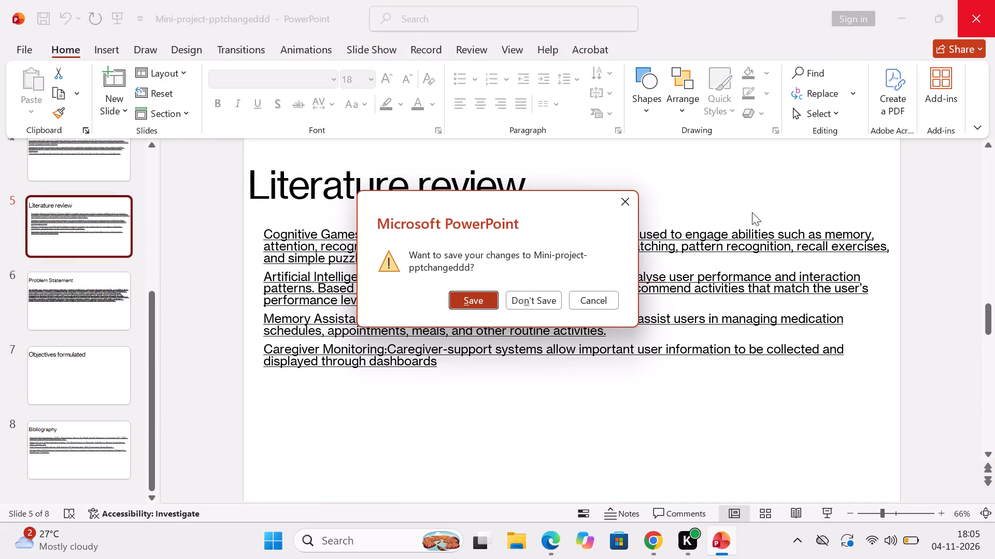
left_click(527, 303)
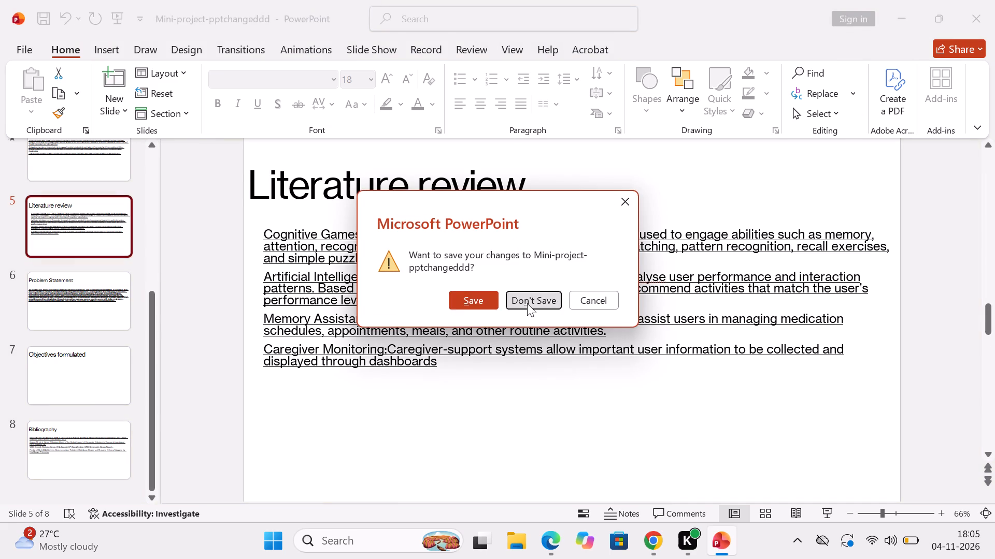